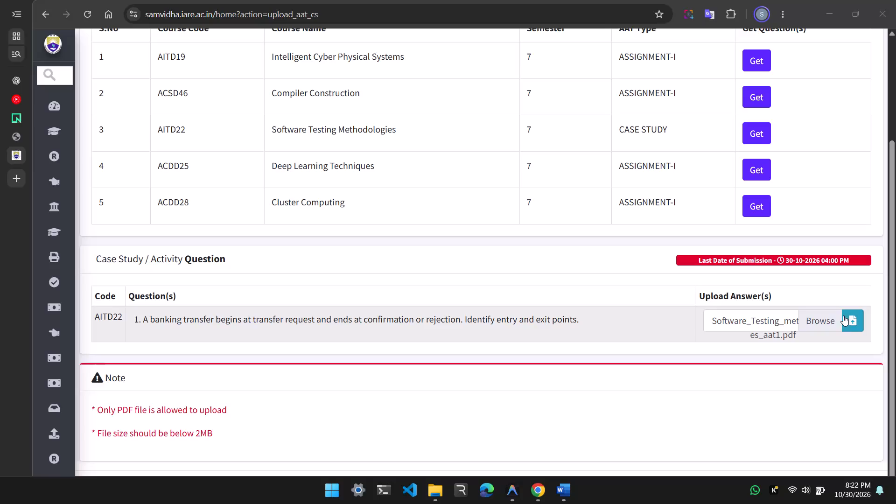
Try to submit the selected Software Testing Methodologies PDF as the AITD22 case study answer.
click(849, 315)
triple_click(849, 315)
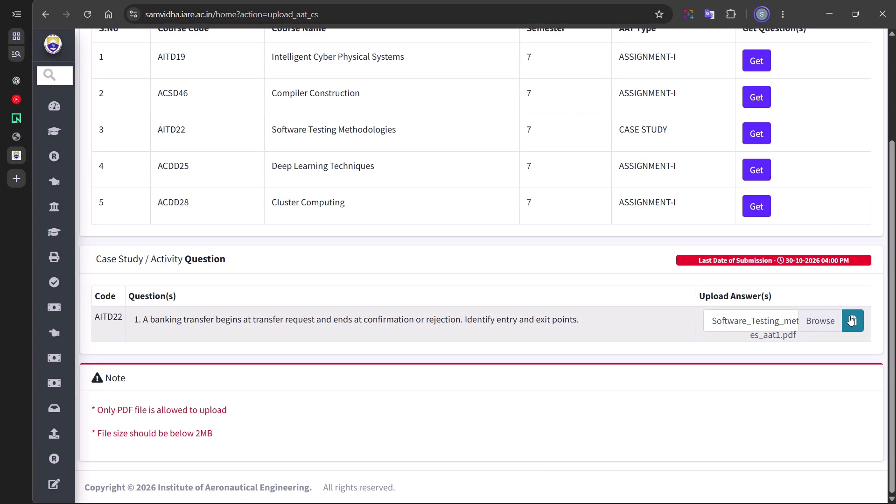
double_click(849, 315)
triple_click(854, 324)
Clear all pending system notifications and return to the case study upload page.
click(834, 494)
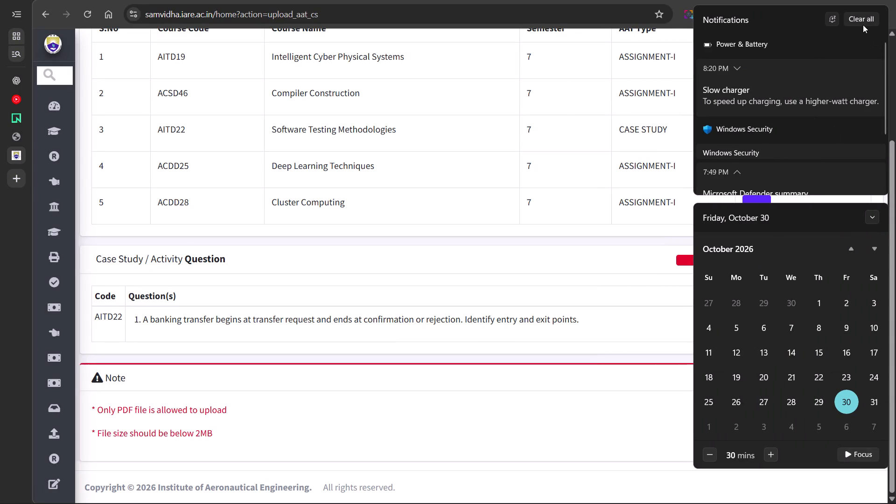
click(861, 21)
click(601, 231)
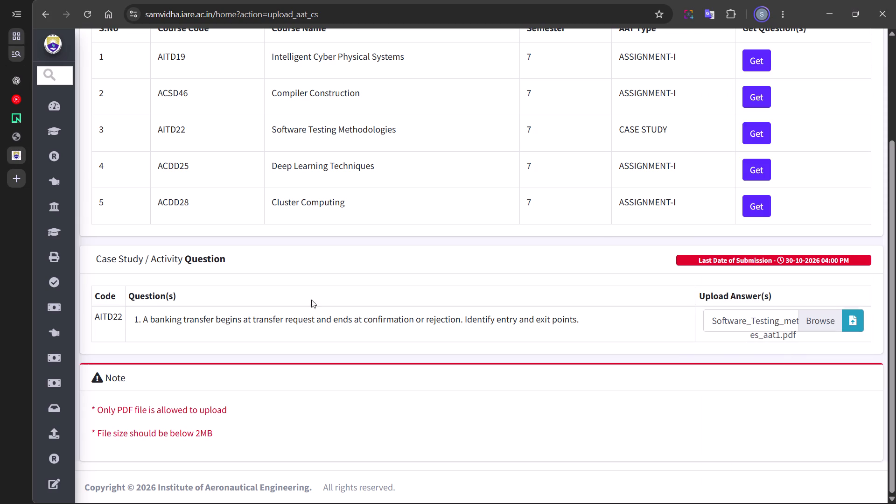
Try again to submit the selected PDF answer for AITD22, and reload the upload page.
click(853, 316)
triple_click(853, 316)
triple_click(853, 316)
triple_click(853, 316)
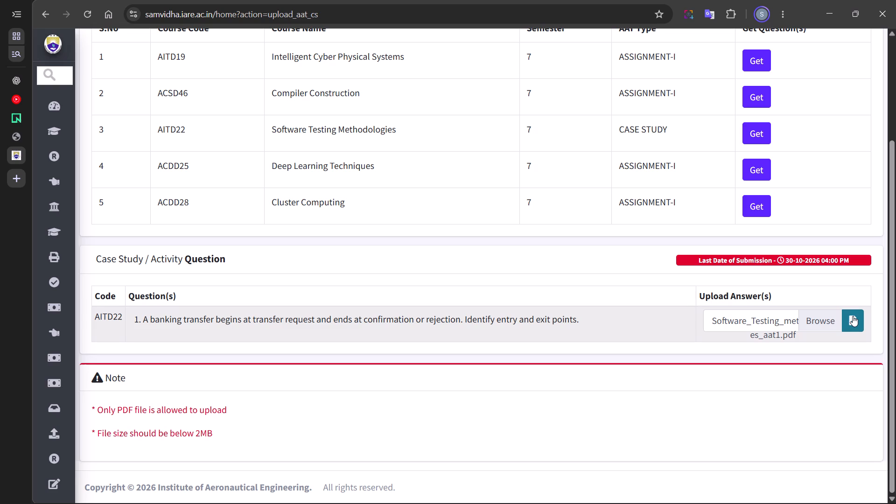
triple_click(853, 316)
scroll(604, 340, up, 1)
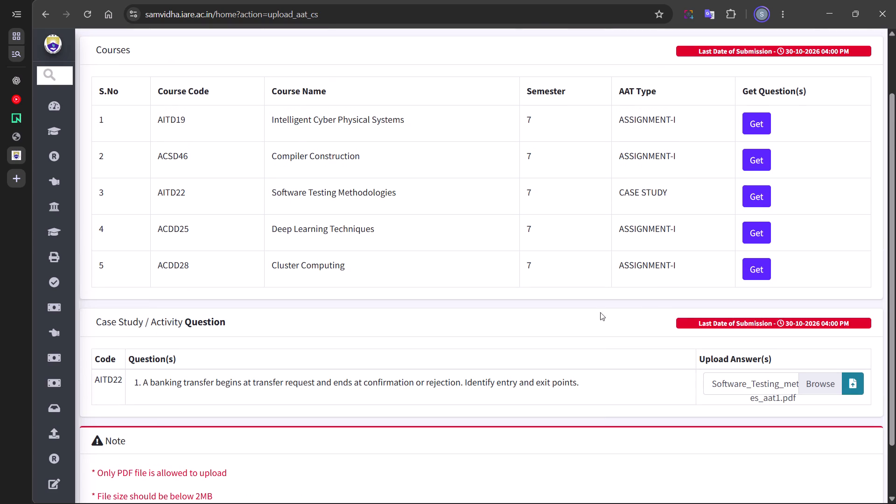
key(ctrl+r)
key(ctrl+r)
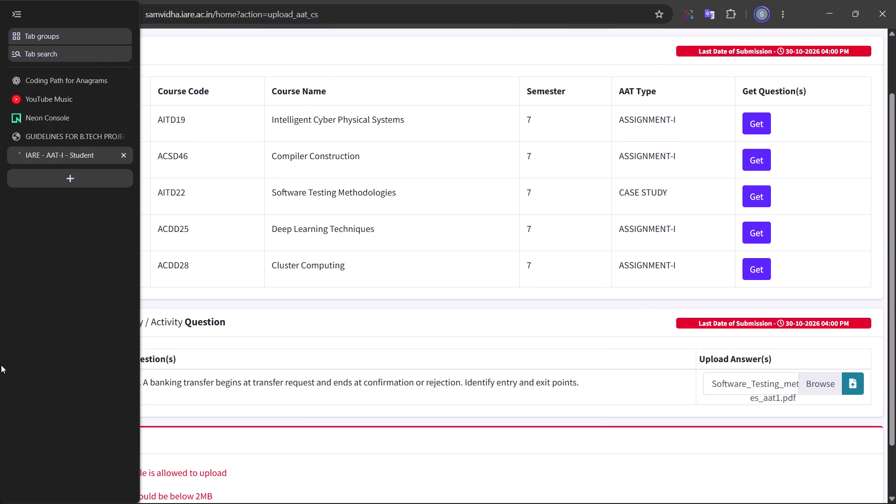
Consult the guidelines PDF's certificate sample, then in the Word guidelines document delete "(12 Regular, 1.5 line spacing)" after the Certificate paragraph.
click(46, 128)
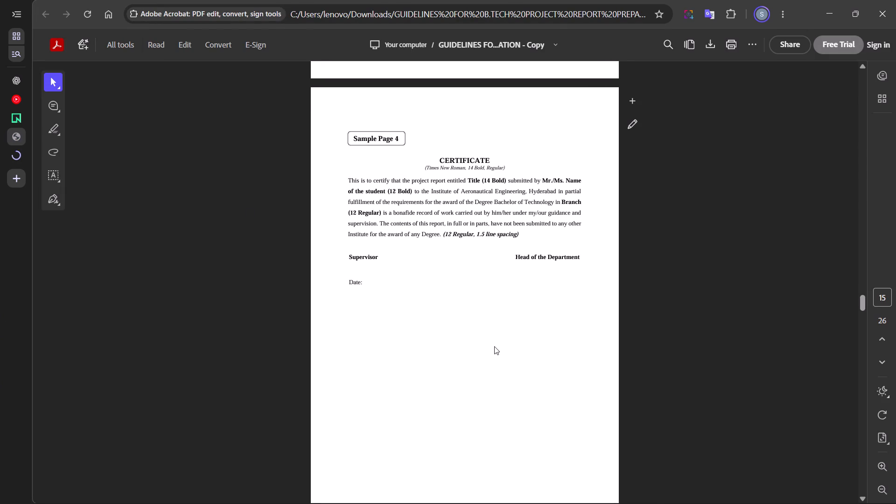
scroll(487, 296, up, 1)
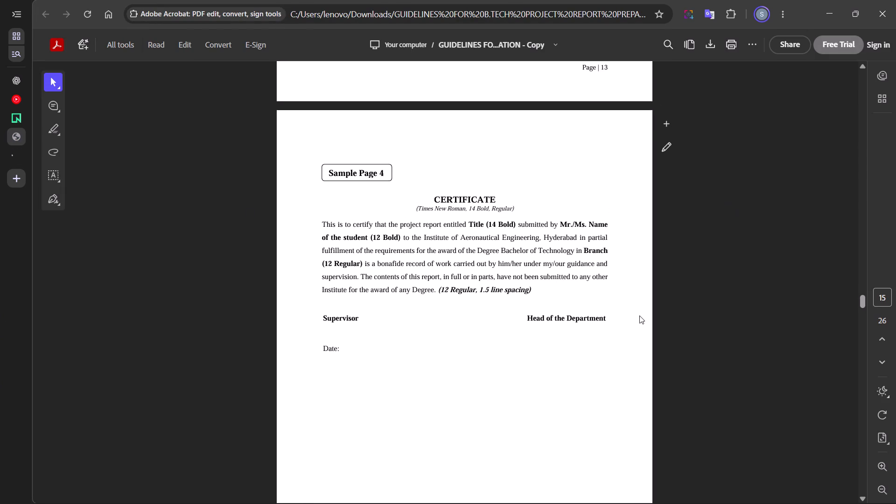
key(alt+Tab)
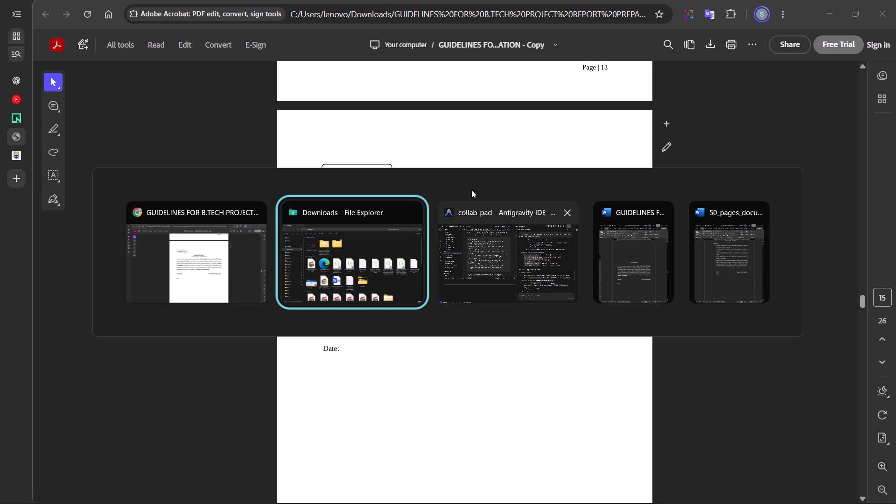
key(alt+Tab)
key(alt+Tab)
key(alt+Tab)
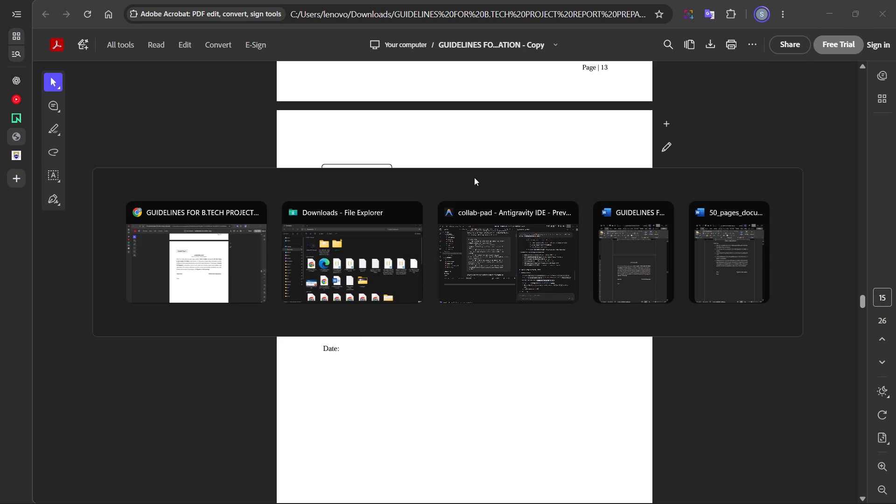
key(alt+Tab)
key(alt+Tab)
key(alt+Tab)
key(alt+Tab)
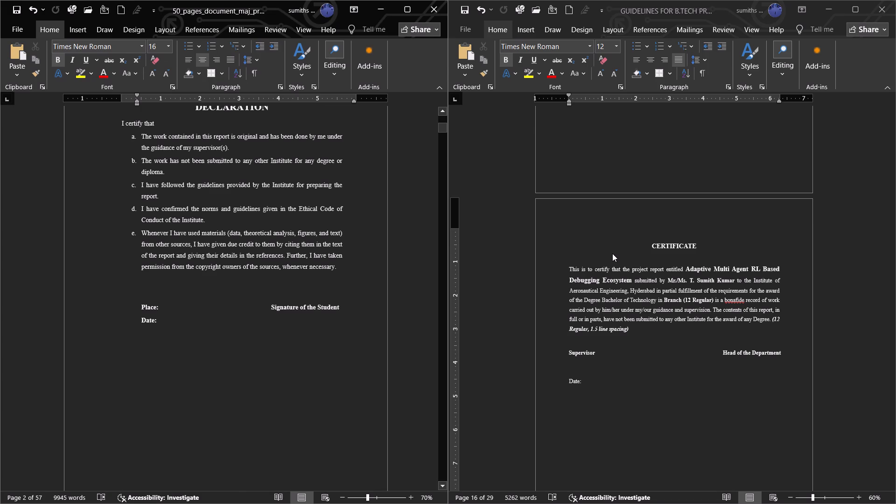
scroll(612, 253, down, 1)
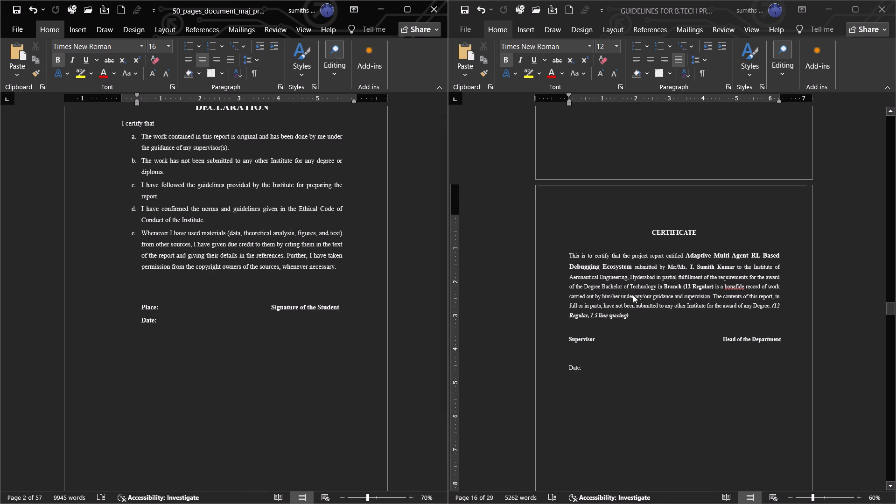
click(638, 315)
drag(643, 316, 694, 311)
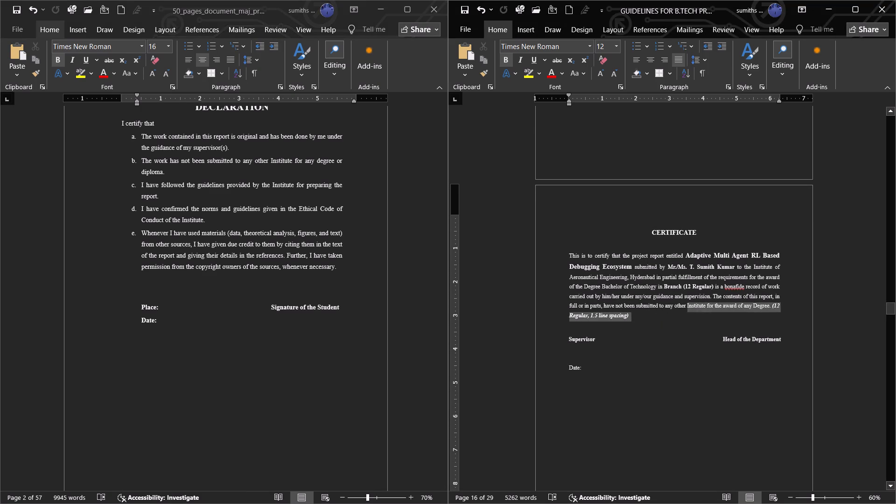
drag(694, 311, 773, 305)
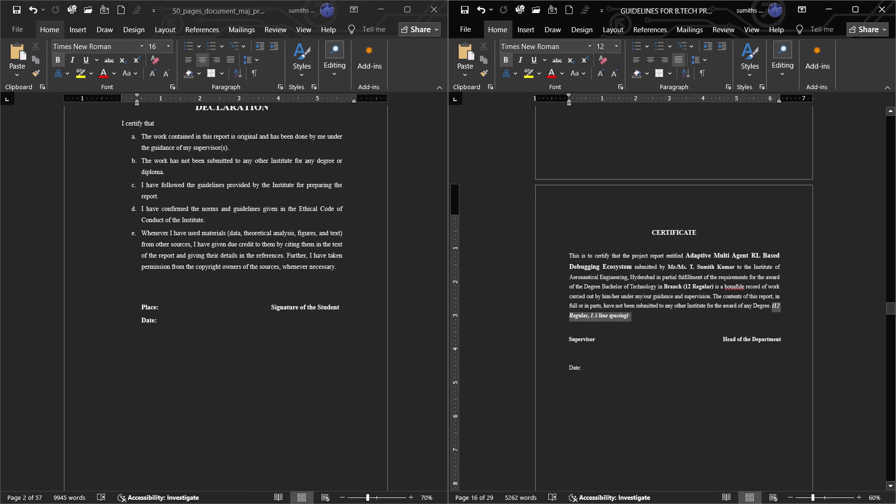
key(BackSpace)
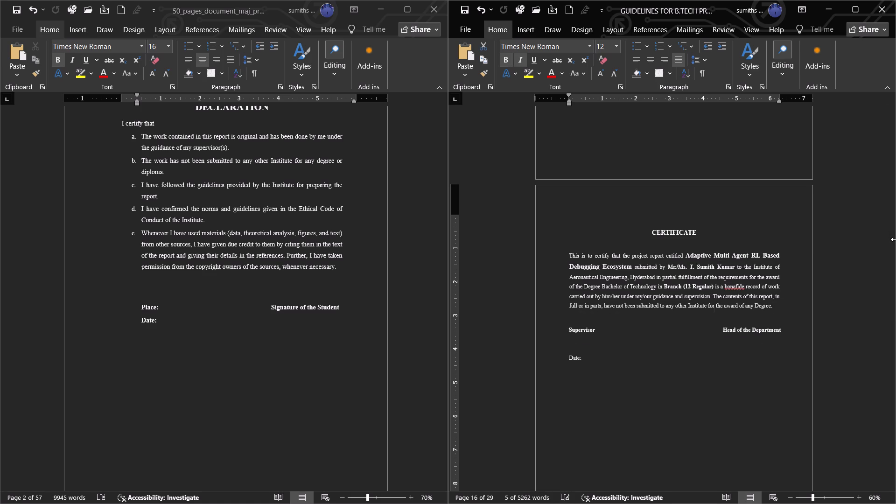
key(BackSpace)
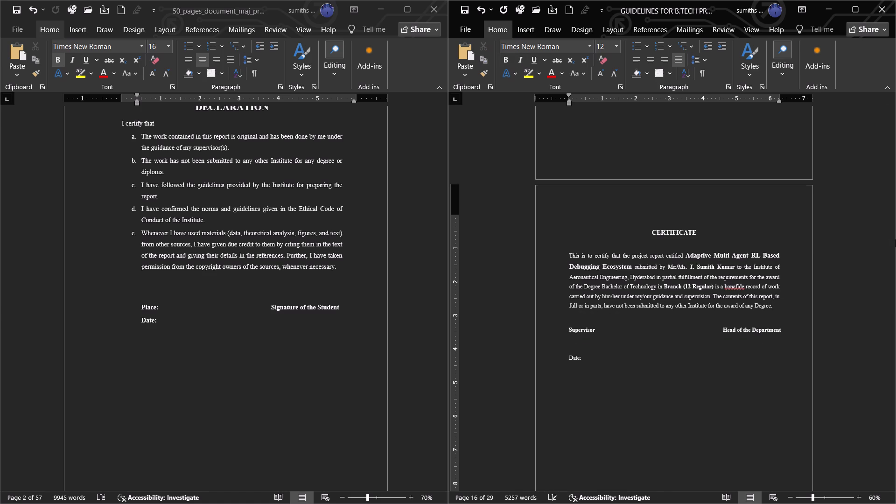
Save the Word guidelines document.
key(ctrl+s)
key(ctrl+s)
key(ctrl+s)
key(ctrl+s)
key(ctrl+s)
key(ctrl+s)
key(ctrl+s)
key(ctrl+s)
key(ctrl+s)
key(ctrl+s)
Check the Word guidelines' Certificate page, the 50-page report's Declaration page and the PDF's certificate sample in Chrome.
click(703, 345)
scroll(703, 345, down, 1)
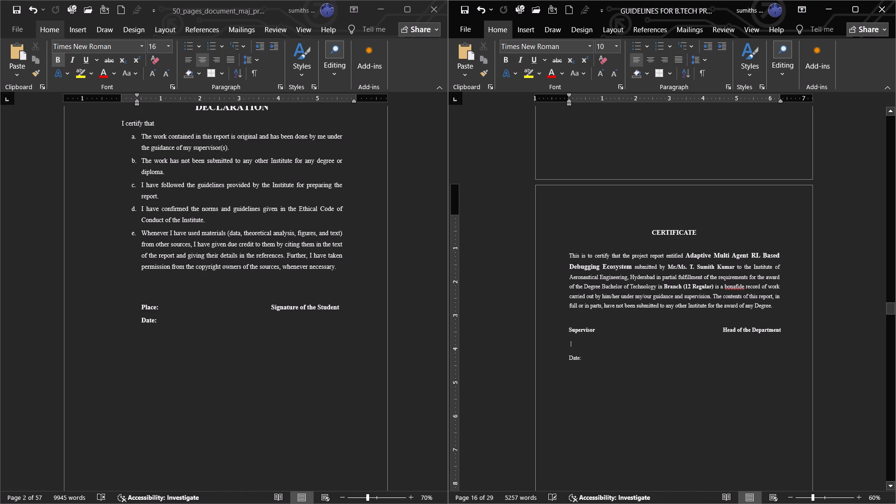
scroll(703, 345, down, 1)
scroll(629, 303, up, 1)
key(alt+Tab)
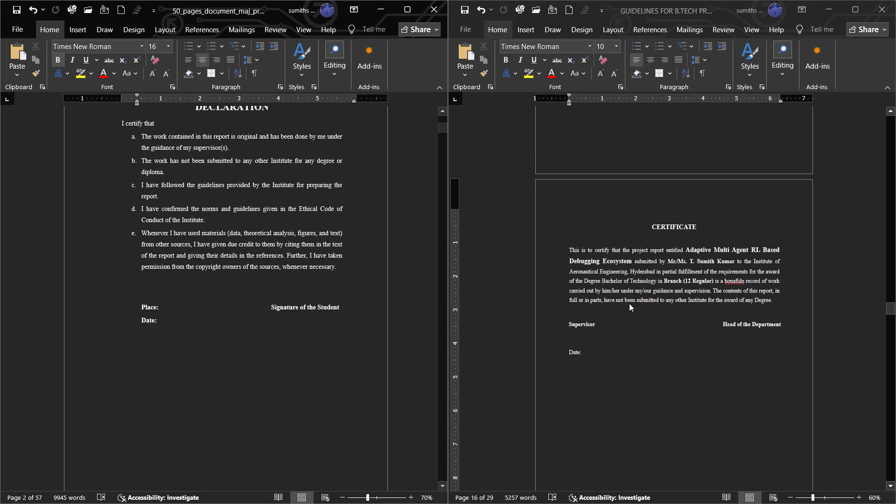
scroll(336, 257, down, 1)
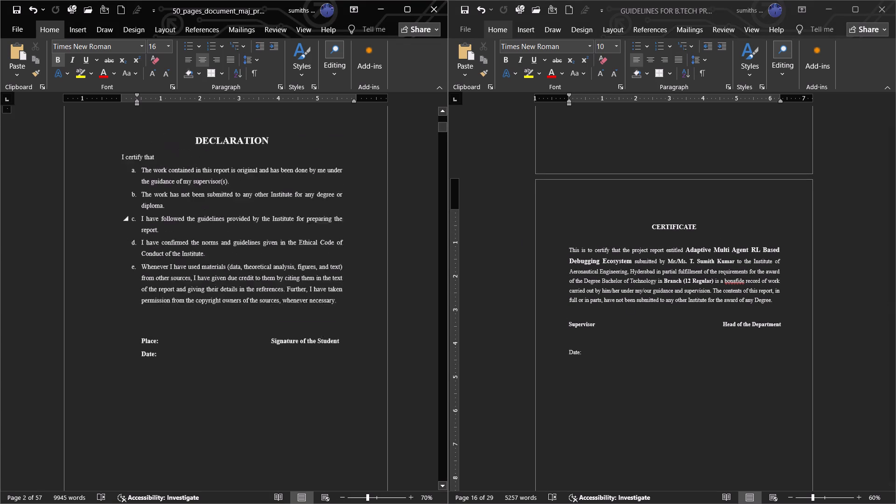
scroll(336, 257, down, 2)
key(alt+Tab)
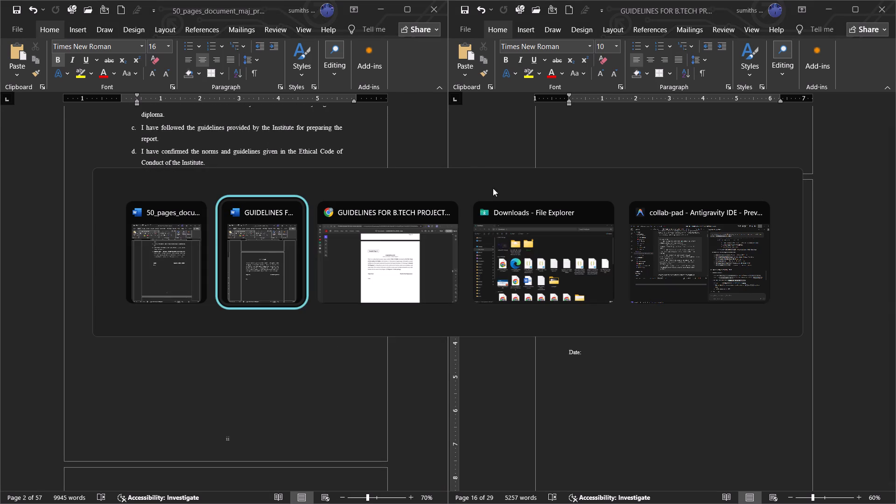
key(alt+Tab)
scroll(430, 295, up, 1)
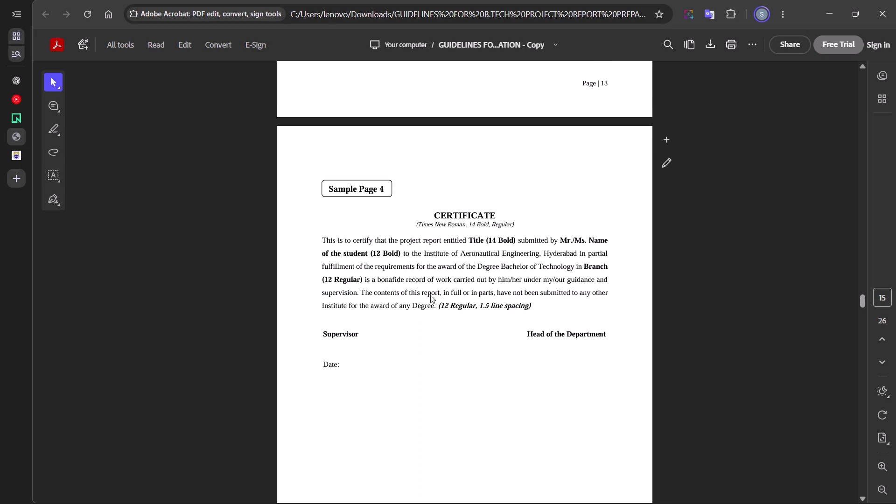
scroll(430, 295, up, 1)
Switch to the two Word documents and compare the guidelines' Certificate page with the 50-page report's Certificate and Approval Sheet pages.
key(alt+Tab)
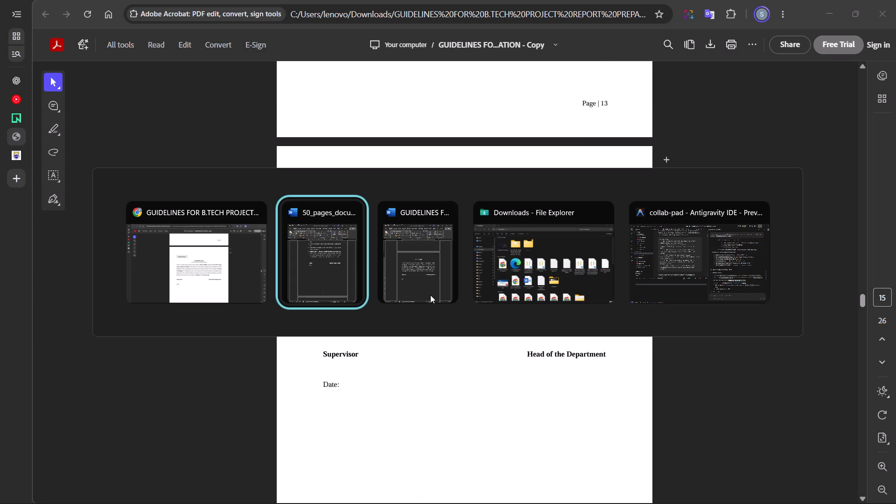
key(alt+Tab)
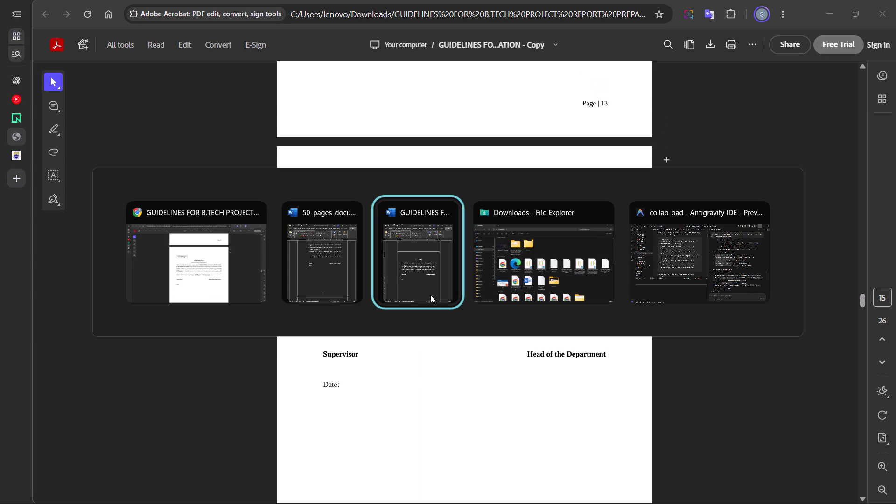
key(alt+Tab)
key(alt+Tab)
key(alt+Tab)
key(alt+Tab)
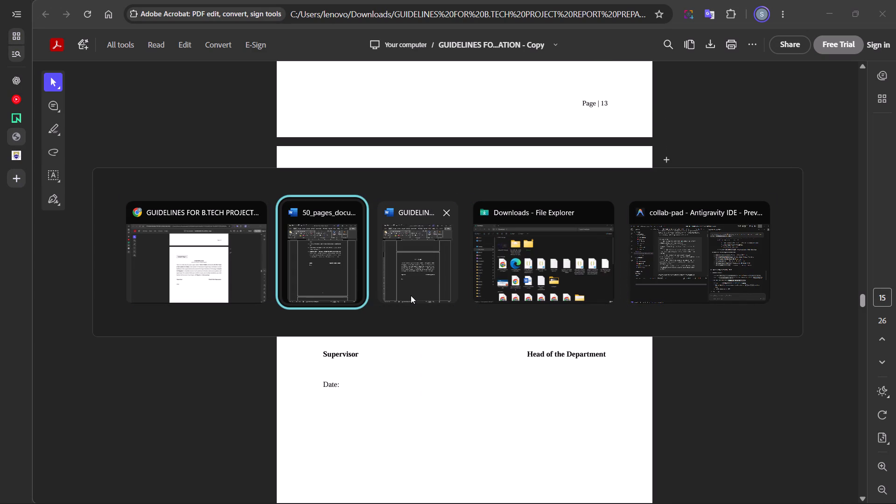
key(alt+Tab)
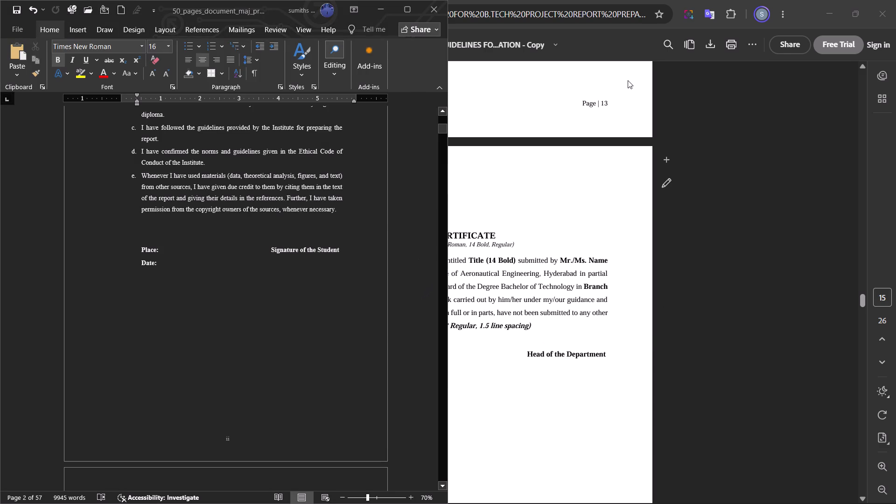
key(alt+Tab)
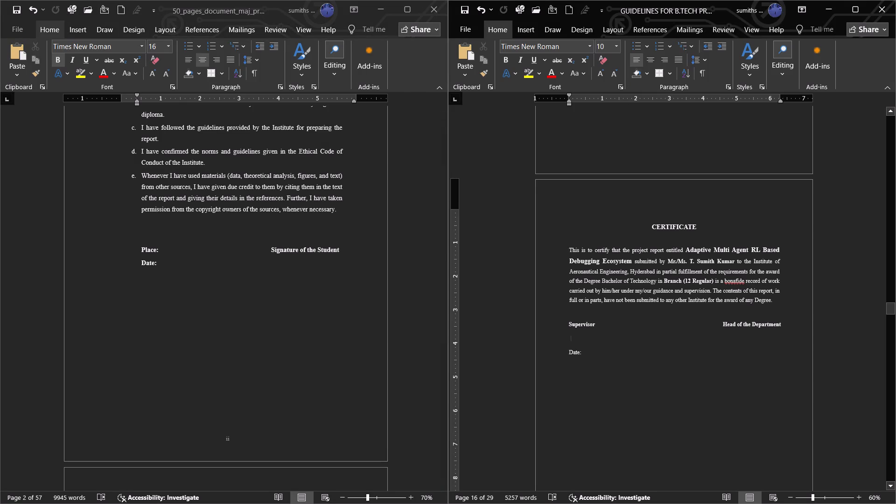
scroll(625, 297, up, 1)
scroll(725, 284, up, 1)
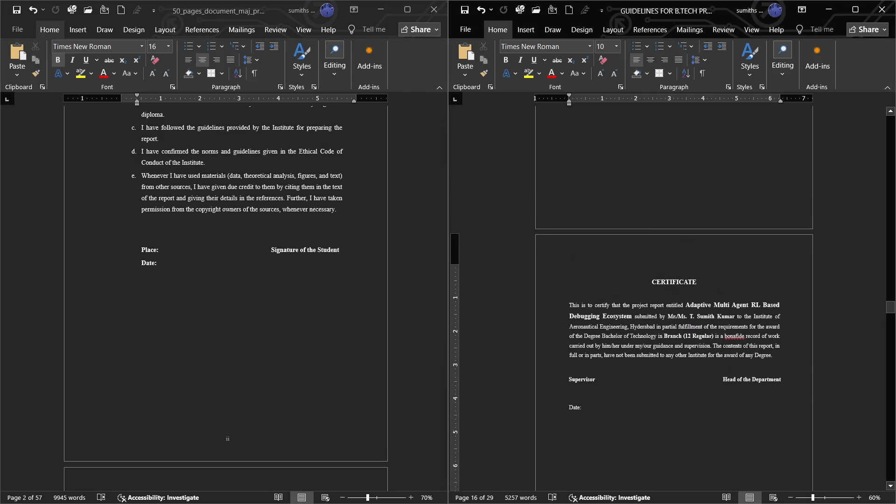
scroll(729, 364, up, 1)
scroll(729, 364, down, 3)
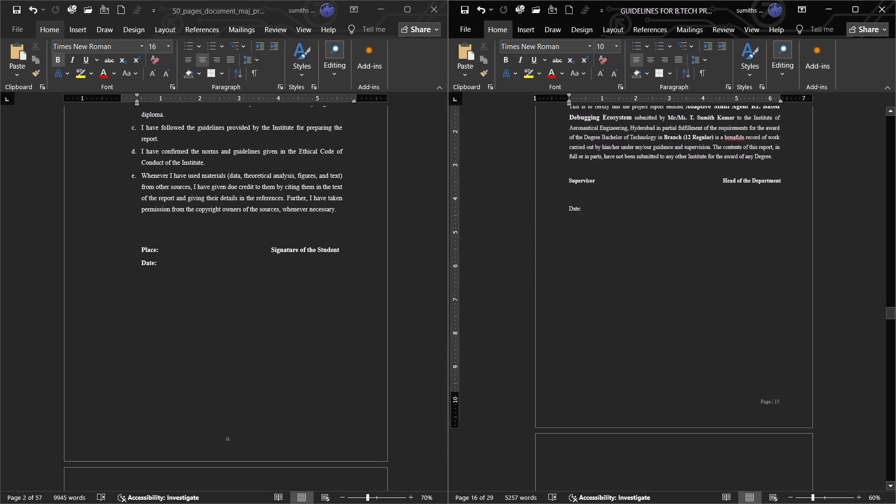
scroll(729, 364, down, 1)
scroll(317, 298, down, 1)
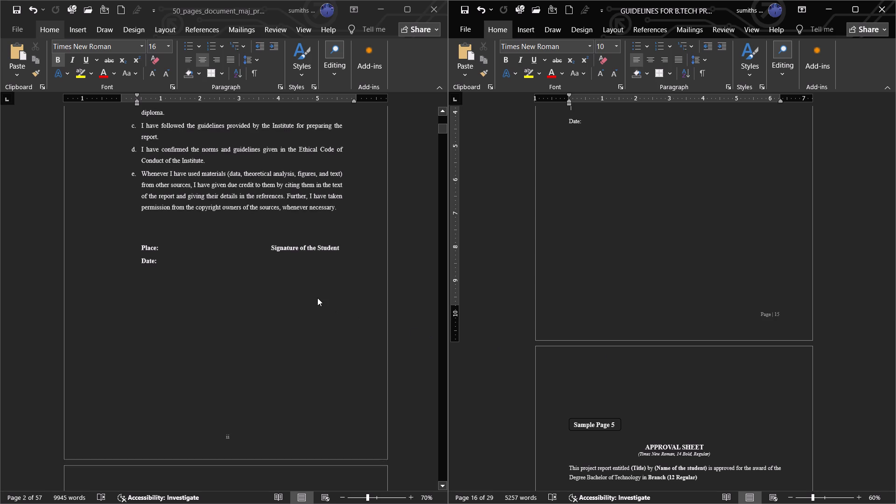
scroll(317, 298, down, 5)
scroll(562, 290, up, 1)
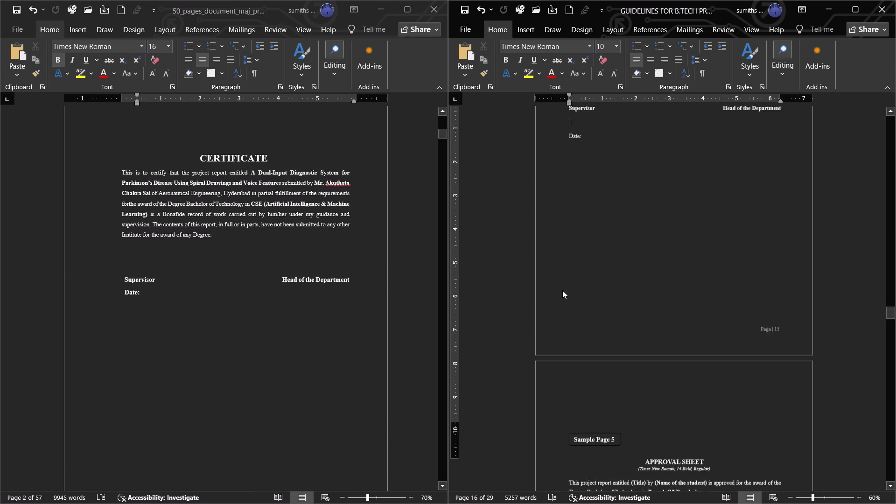
scroll(562, 290, up, 2)
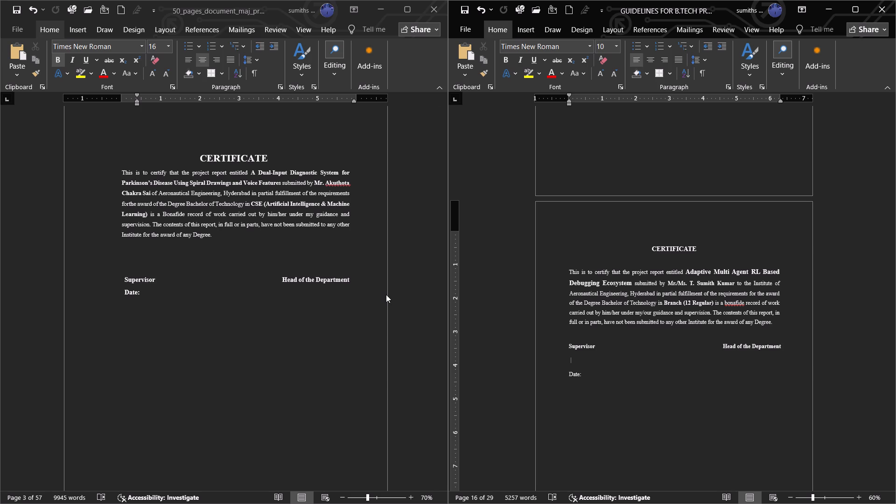
scroll(386, 294, down, 3)
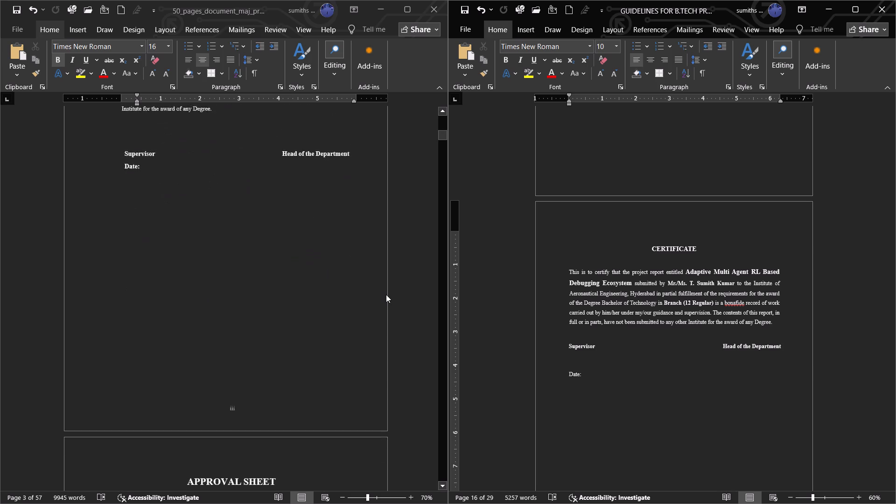
scroll(386, 294, down, 2)
scroll(678, 274, down, 2)
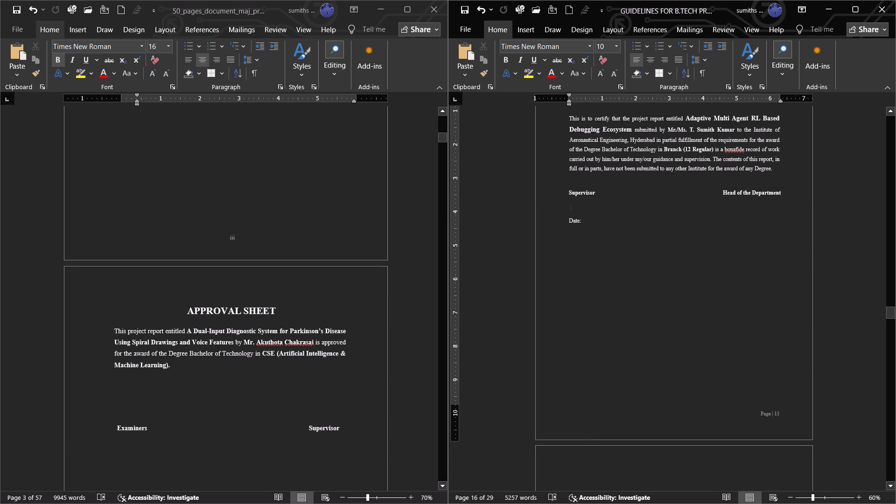
Undo the last edit on the guidelines' Certificate page and delete the trailing space after "award of any Degree.".
scroll(563, 200, up, 1)
scroll(622, 241, up, 1)
key(ctrl+z)
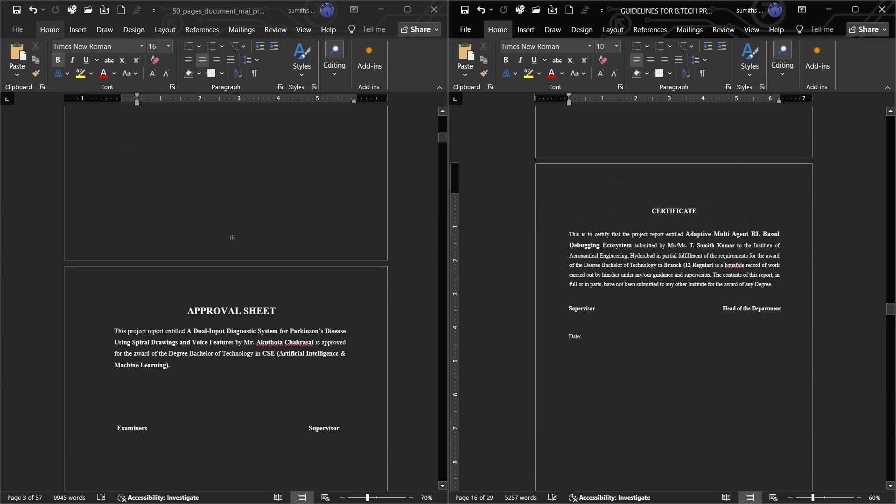
key(BackSpace)
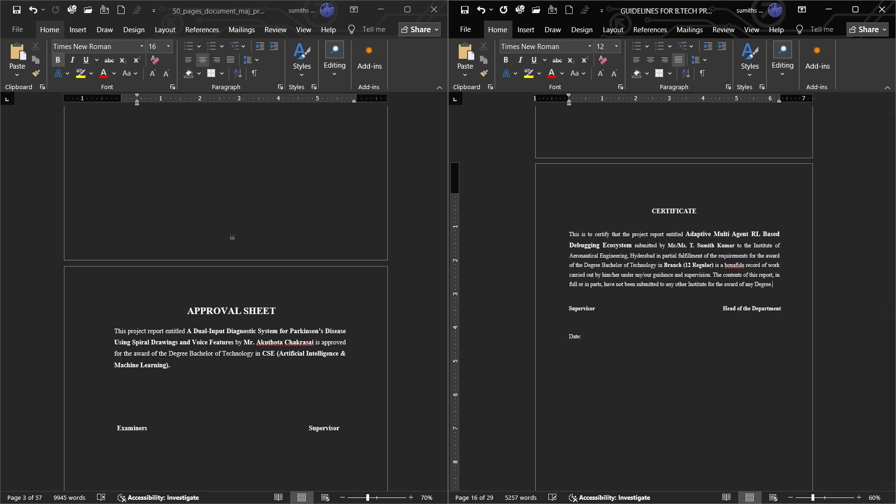
Save the Word guidelines document.
key(ctrl+s)
key(ctrl+s)
key(ctrl+s)
key(ctrl+s)
key(ctrl+s)
Replace "Branch (12 Regular)" in the guidelines' Certificate paragraph with "Information Technology".
click(721, 268)
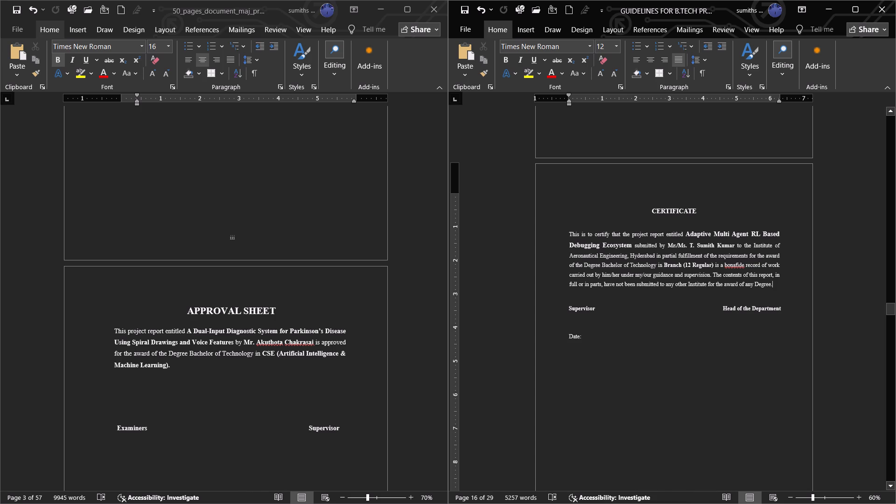
click(716, 264)
ctrl+scroll(674, 271, up, 3)
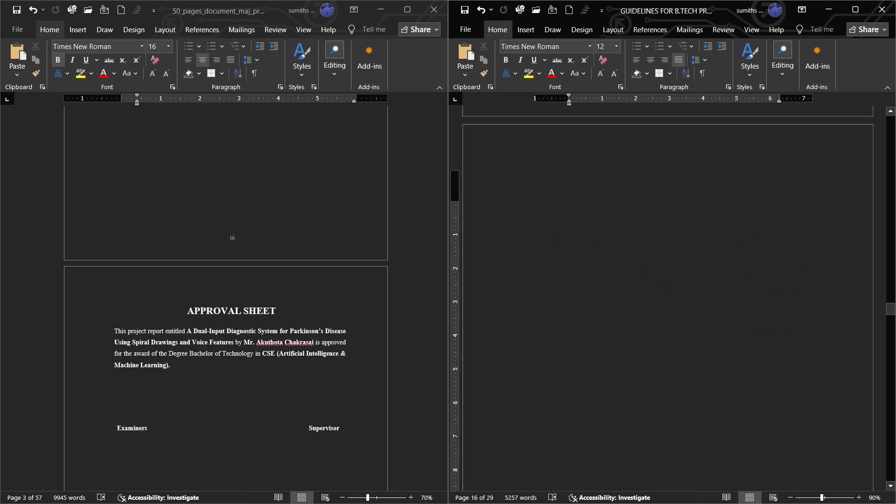
drag(653, 272, 727, 278)
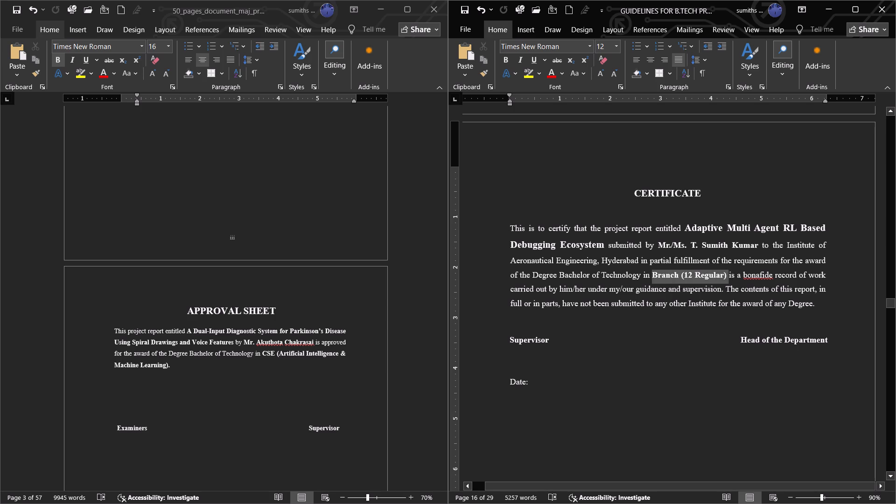
drag(727, 278, 722, 277)
drag(722, 277, 726, 276)
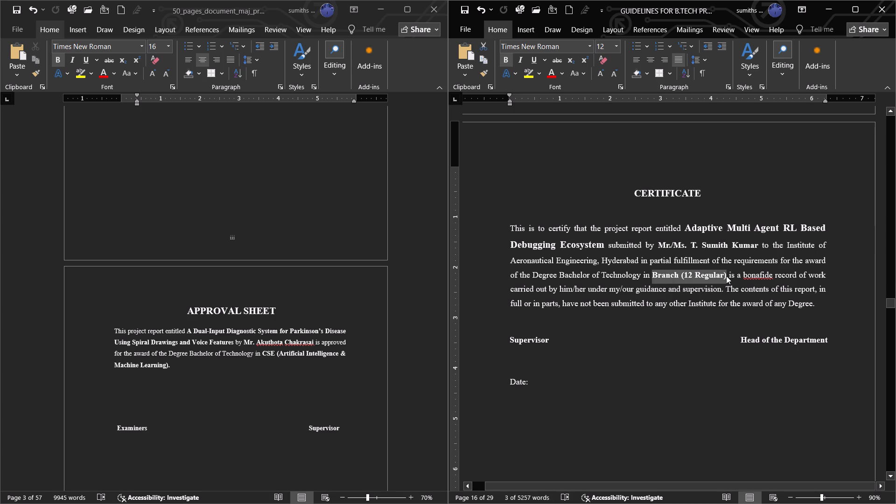
text(Information)
key(space)
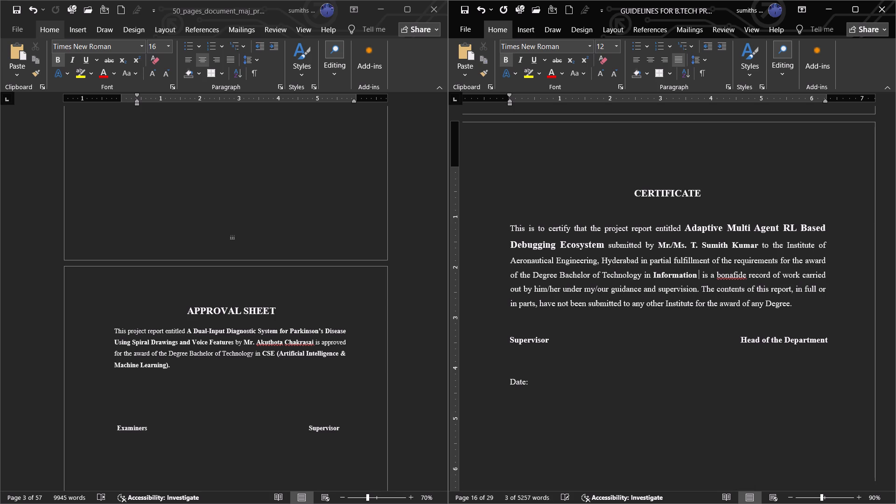
text(Tech)
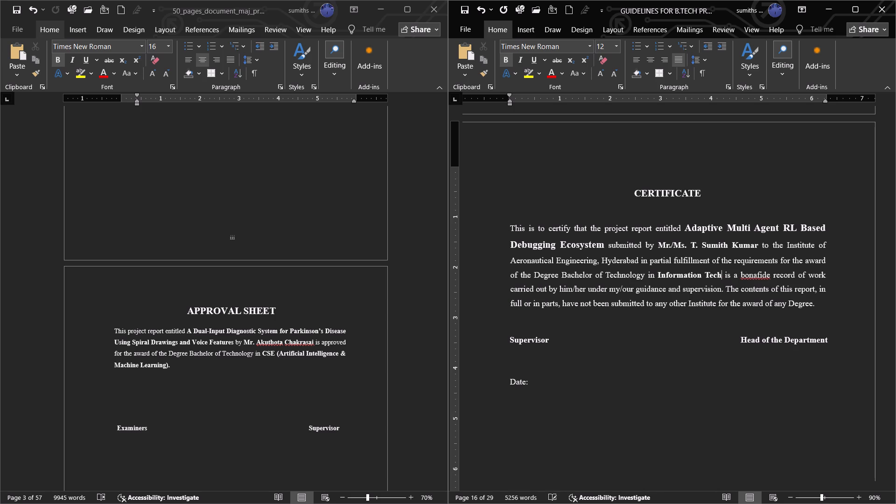
text(nol)
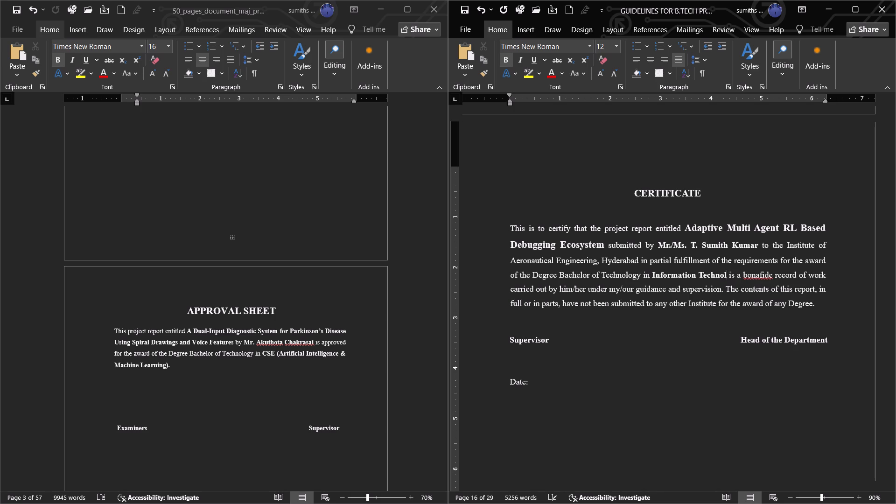
text(ogy)
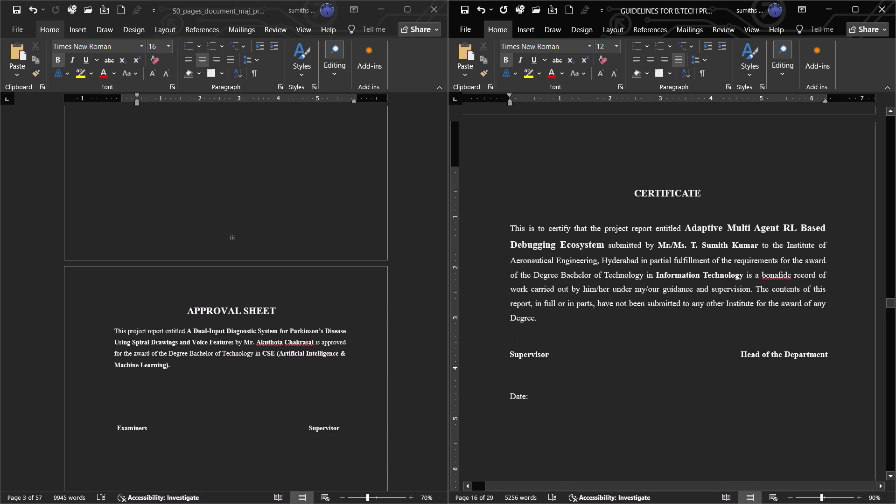
Save the Word guidelines document with the updated branch name.
key(ctrl+s)
key(ctrl+s)
key(ctrl+s)
key(ctrl+s)
key(ctrl+s)
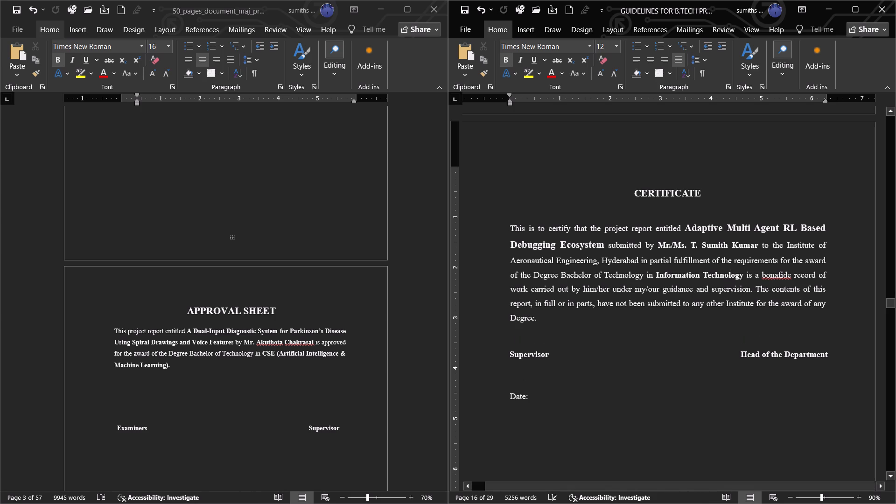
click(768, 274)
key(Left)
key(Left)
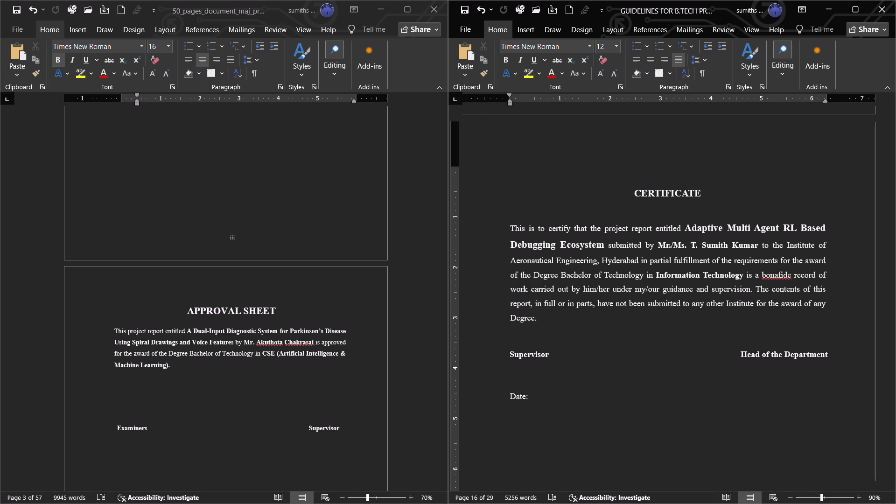
Delete the "Sample Page 5" label and its box above the Approval Sheet heading in the guidelines document.
scroll(765, 248, down, 1)
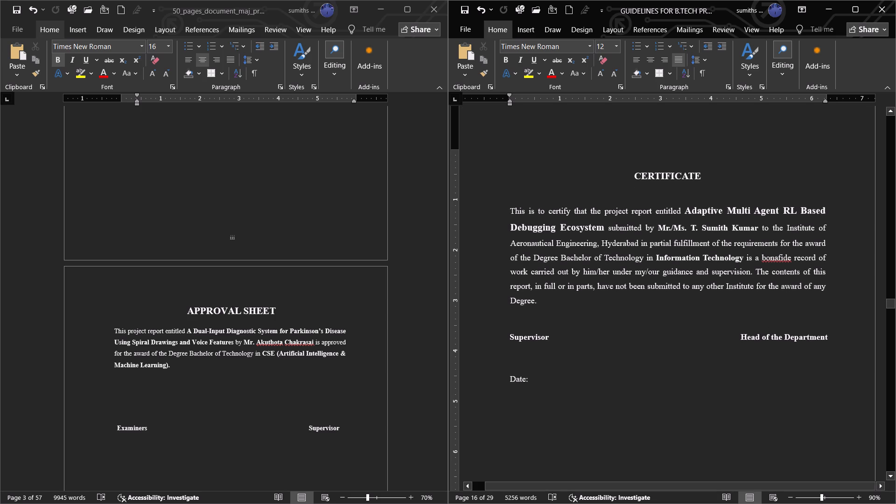
scroll(641, 288, down, 1)
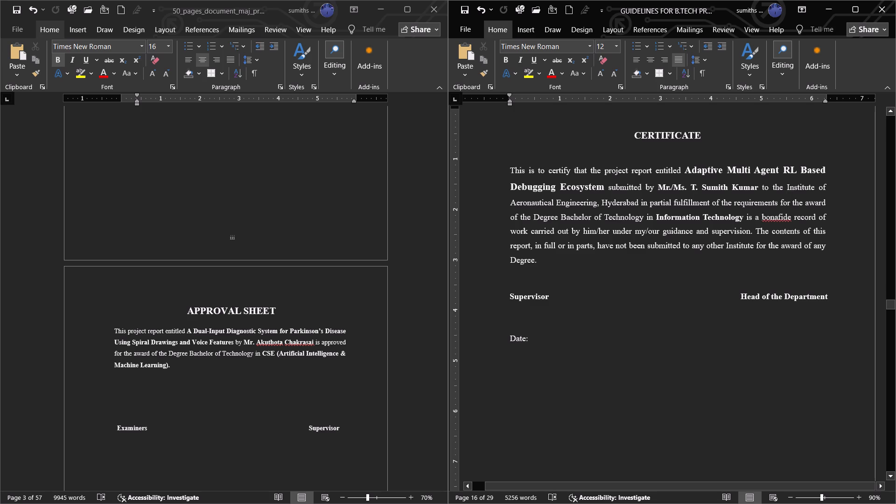
scroll(574, 265, down, 1)
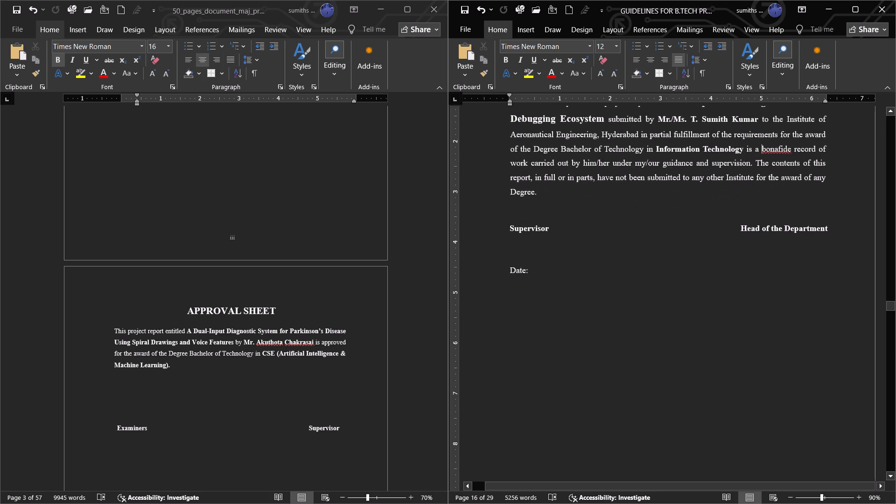
scroll(574, 265, down, 1)
scroll(579, 189, down, 2)
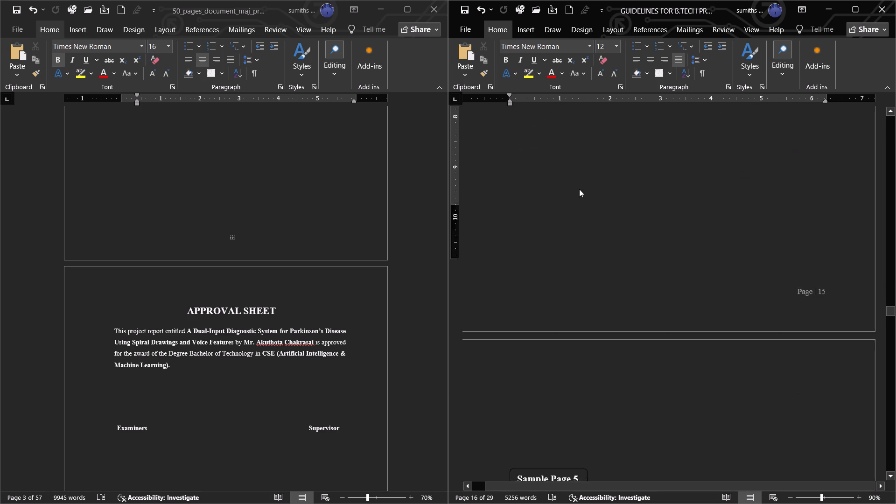
scroll(579, 189, down, 2)
scroll(303, 188, down, 1)
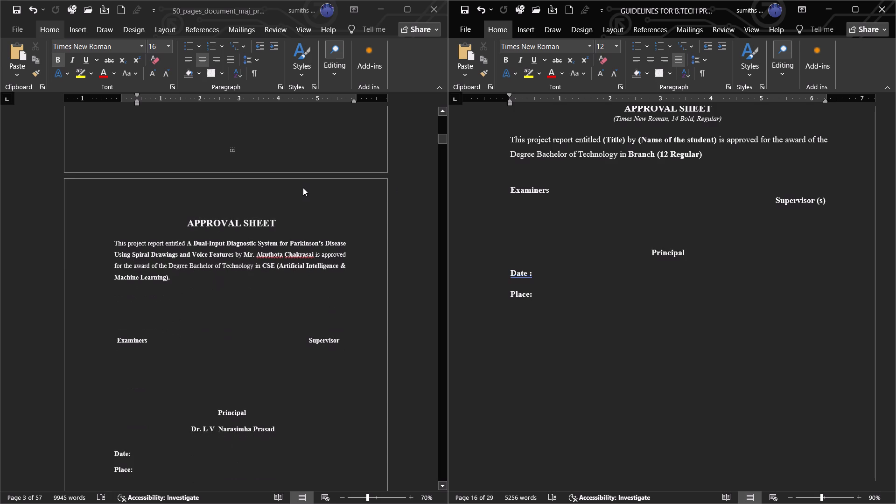
scroll(310, 250, up, 1)
scroll(684, 161, up, 1)
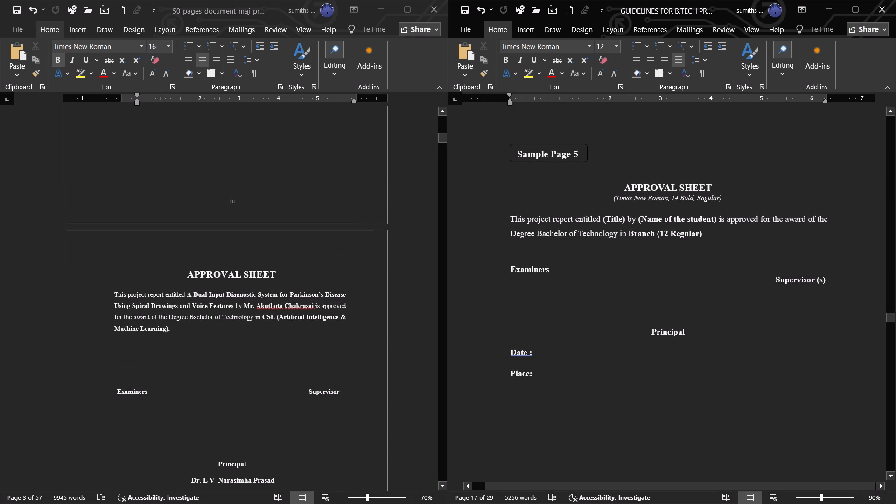
drag(606, 152, 500, 149)
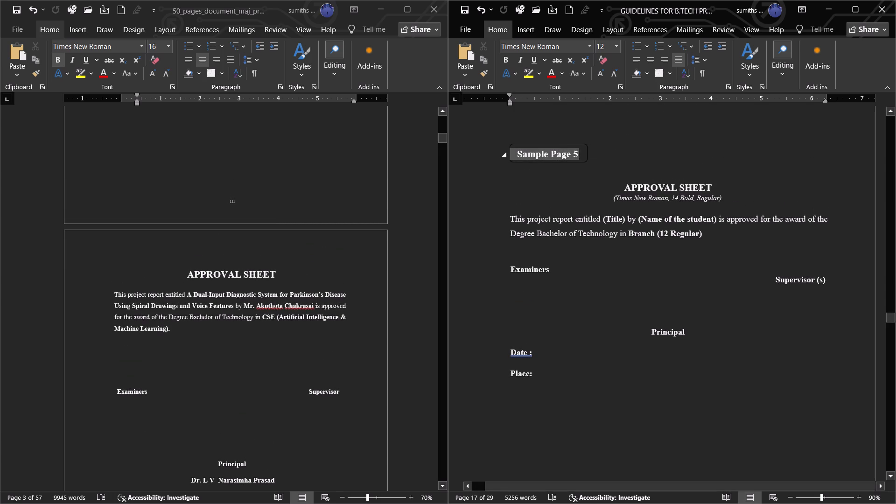
drag(500, 149, 500, 149)
key(BackSpace)
key(BackSpace)
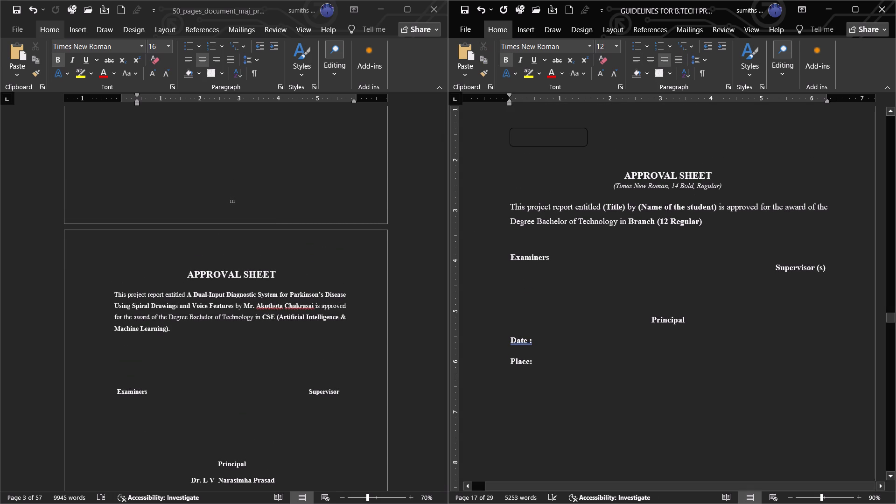
drag(624, 143, 501, 131)
drag(501, 131, 602, 153)
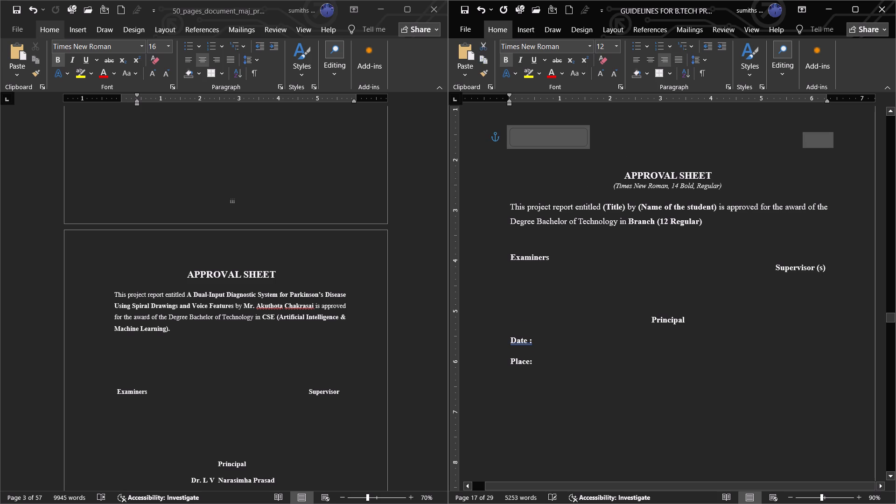
key(BackSpace)
Delete the blank lines above the Approval Sheet heading in the guidelines and save the document.
scroll(602, 153, up, 6)
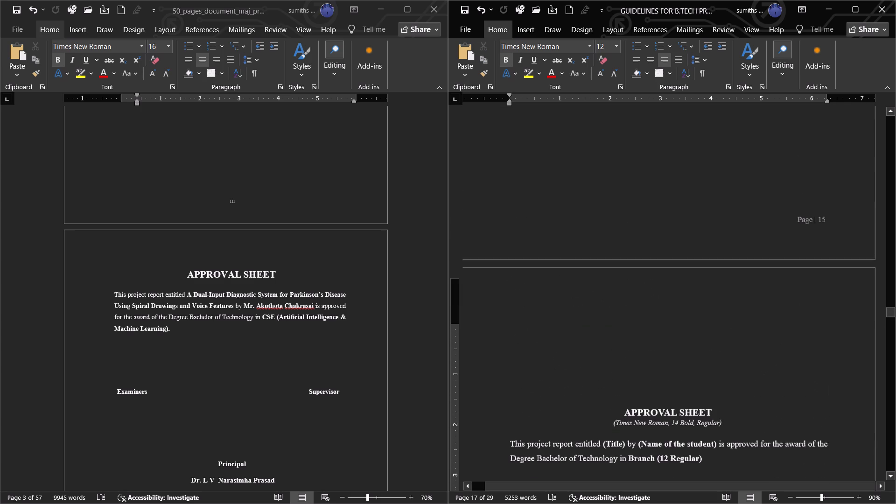
drag(823, 405, 634, 343)
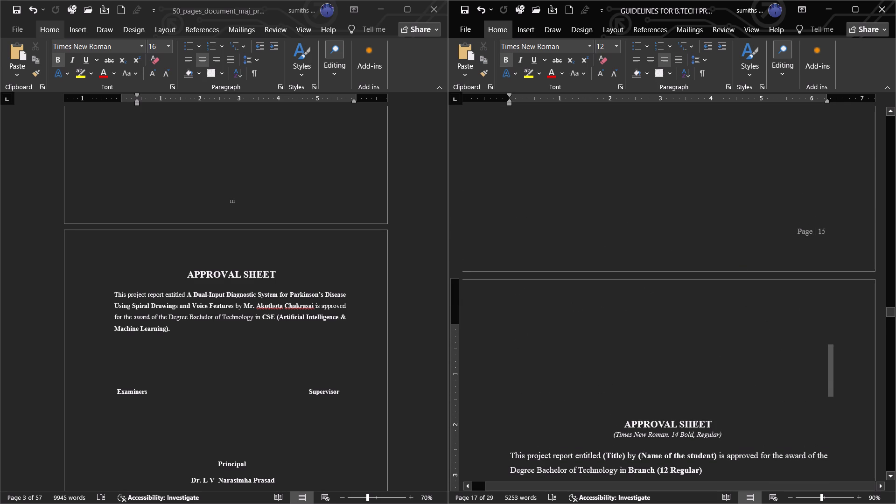
drag(634, 343, 559, 320)
key(BackSpace)
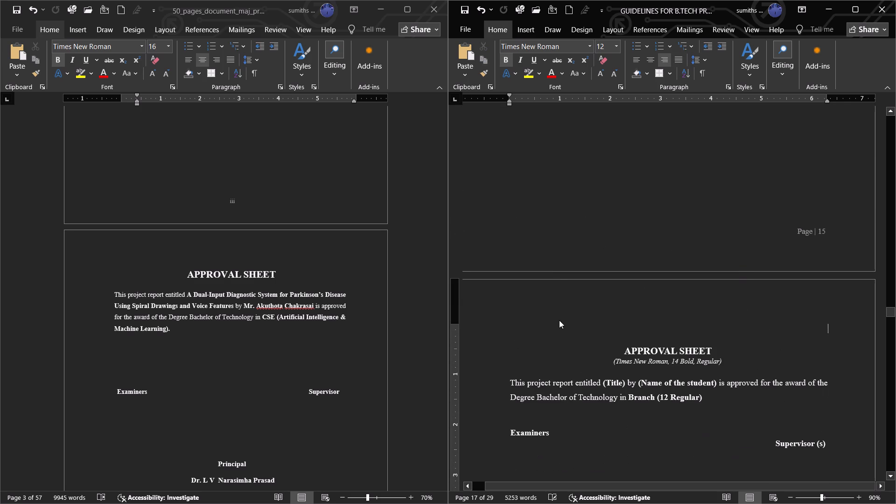
key(BackSpace)
key(BackSpace)
key(BackSpace)
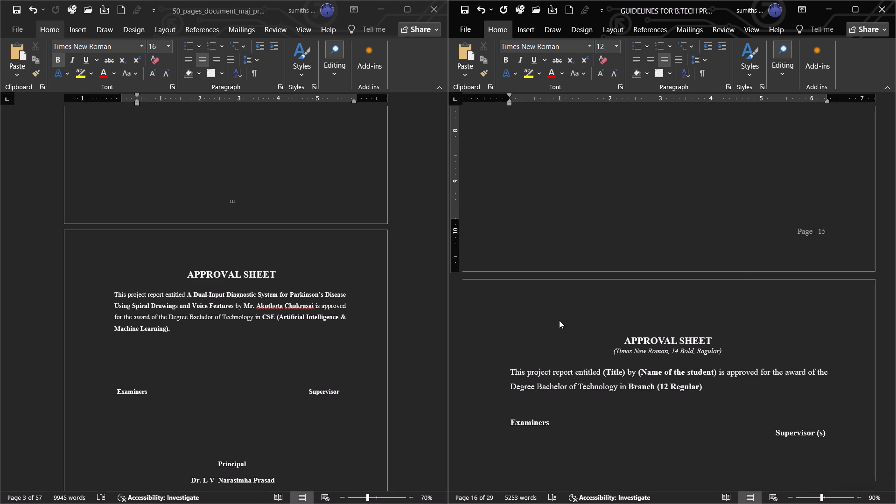
key(ctrl+s)
Delete the blank line above the guidelines' Certificate heading and save the document.
scroll(559, 320, up, 2)
scroll(618, 314, up, 3)
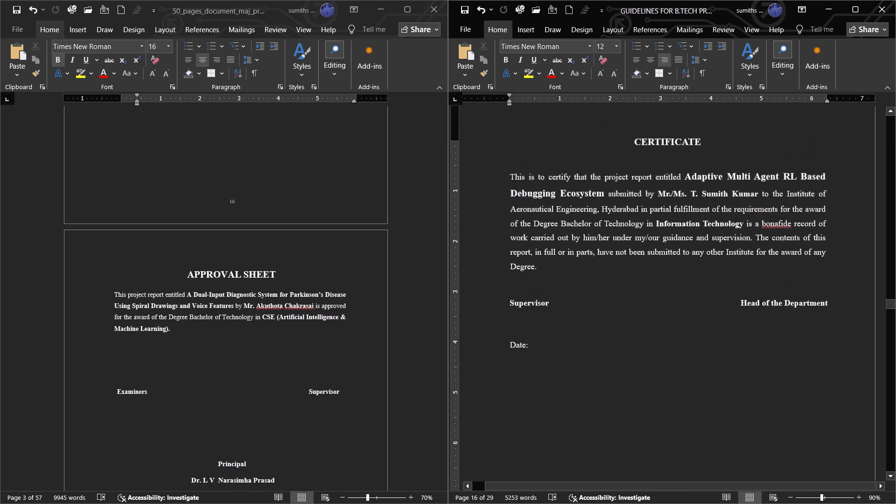
scroll(618, 314, up, 1)
ctrl+scroll(618, 314, down, 1)
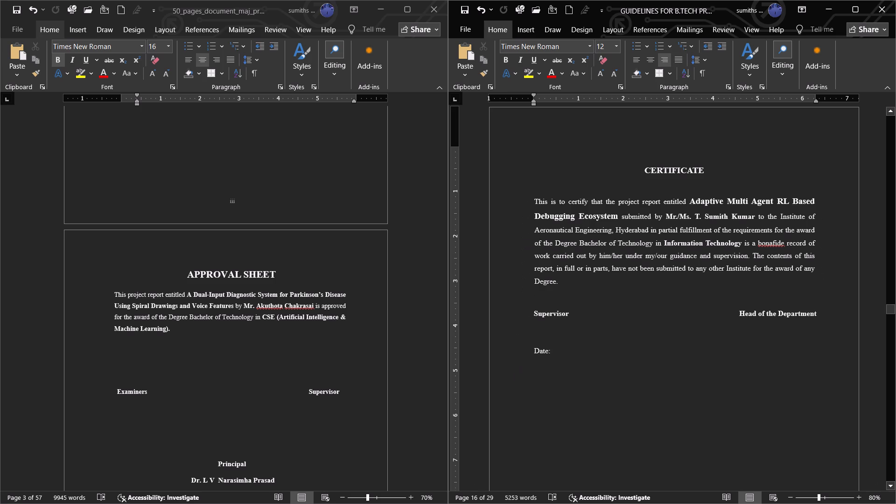
scroll(618, 314, down, 1)
scroll(608, 344, up, 1)
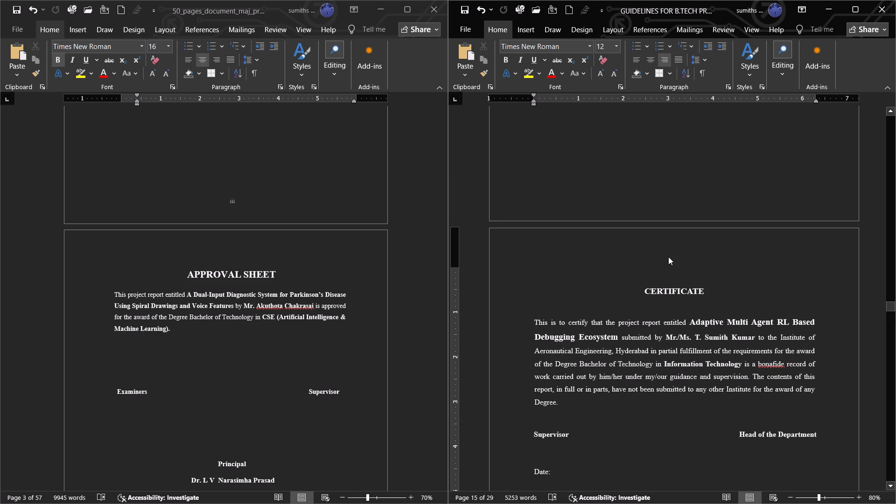
click(654, 287)
click(651, 275)
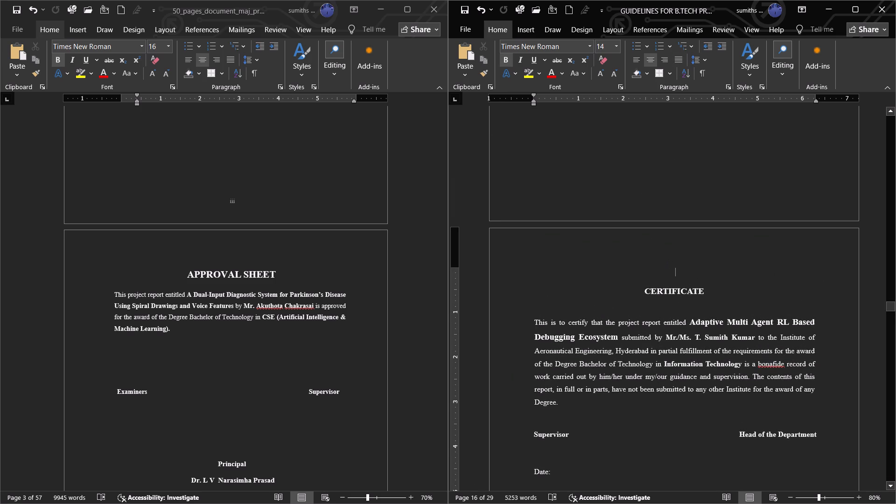
key(BackSpace)
key(BackSpace)
key(BackSpace)
key(BackSpace)
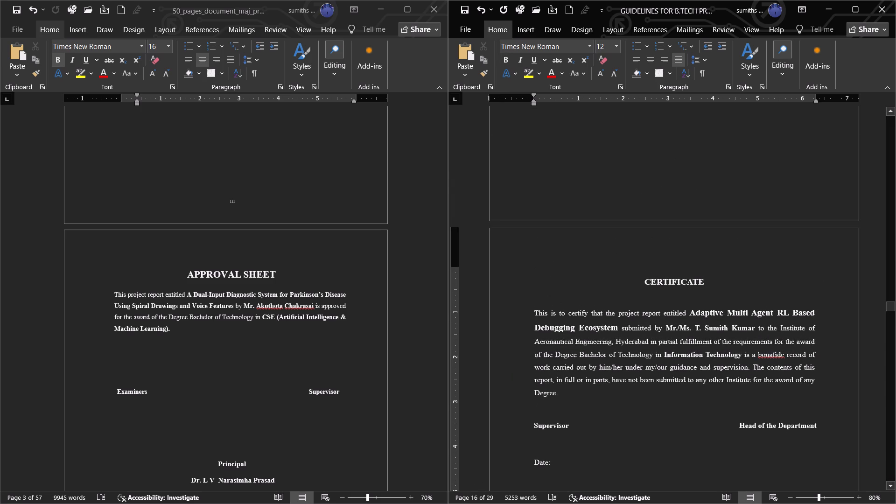
key(ctrl+s)
Check the original sample page layout in the guidelines PDF in Chrome and return to the guidelines document in Word.
scroll(479, 503, up, 2)
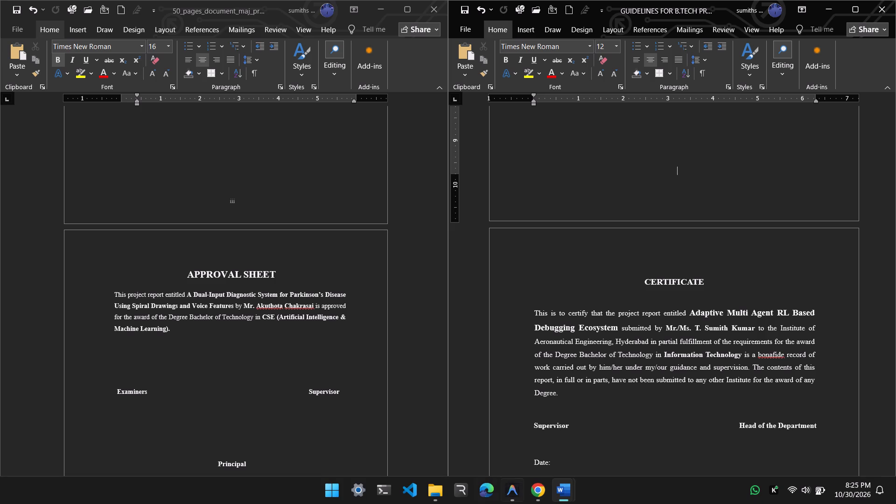
scroll(581, 425, up, 6)
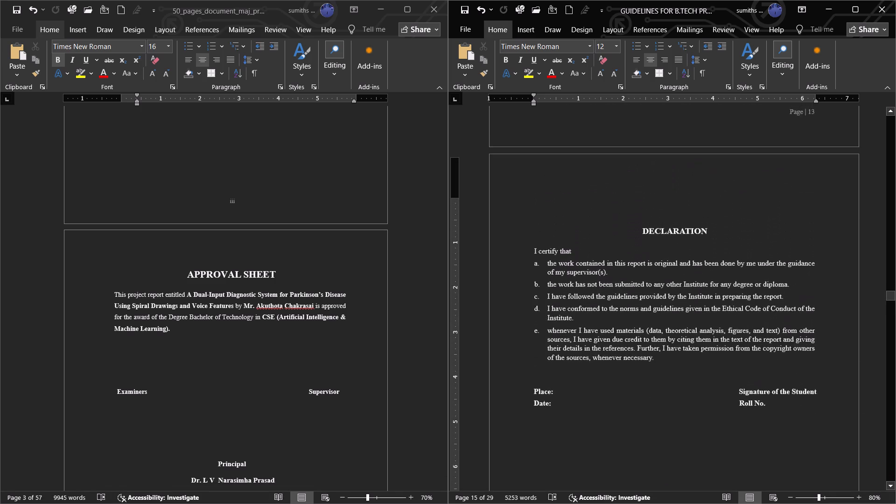
scroll(581, 425, up, 1)
key(alt+Tab)
key(alt+Tab)
scroll(476, 249, up, 1)
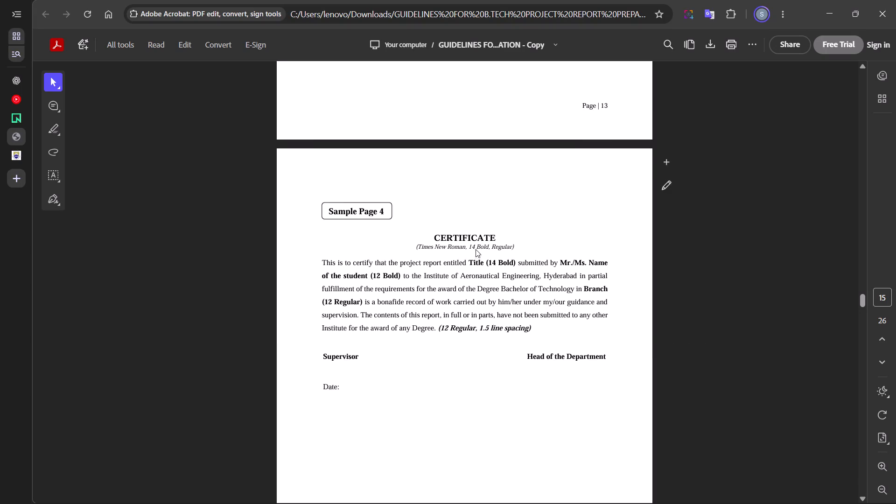
scroll(476, 249, up, 1)
key(alt+Tab)
key(alt+Tab)
key(alt+Tab)
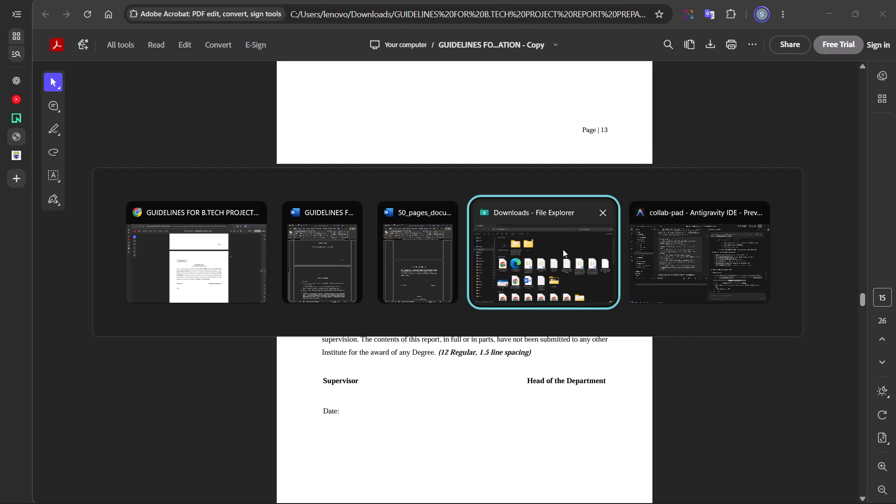
key(alt+Tab)
key(alt+Tab)
key(alt+Tab)
key(alt+Tab)
key(alt+Tab)
key(alt+Tab)
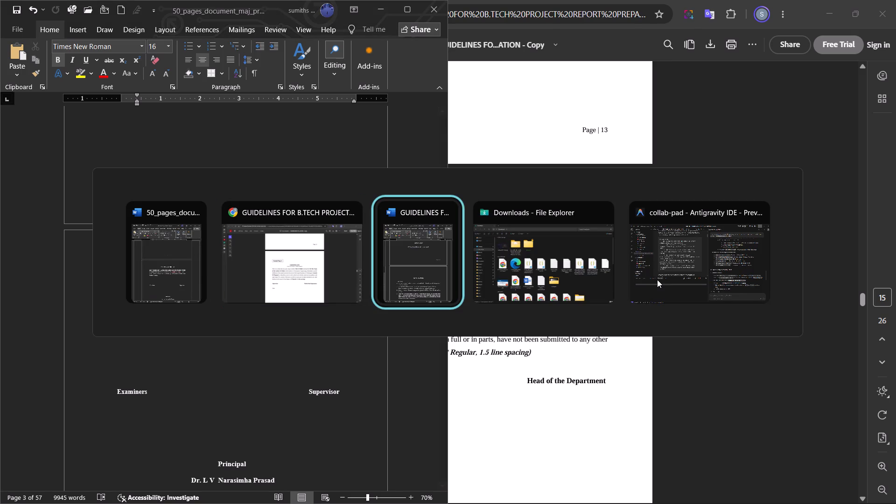
Remove the empty line directly above the guidelines' Declaration heading and save the document.
scroll(755, 296, up, 1)
scroll(665, 324, up, 2)
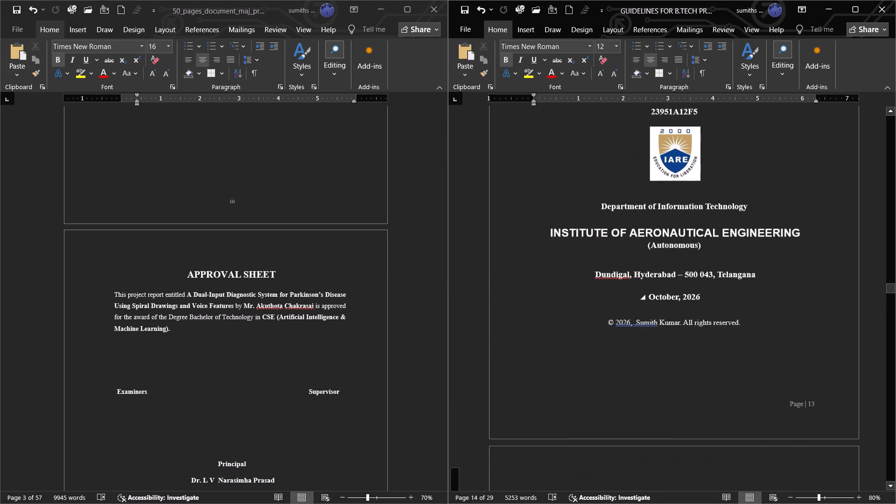
scroll(665, 324, down, 1)
click(656, 359)
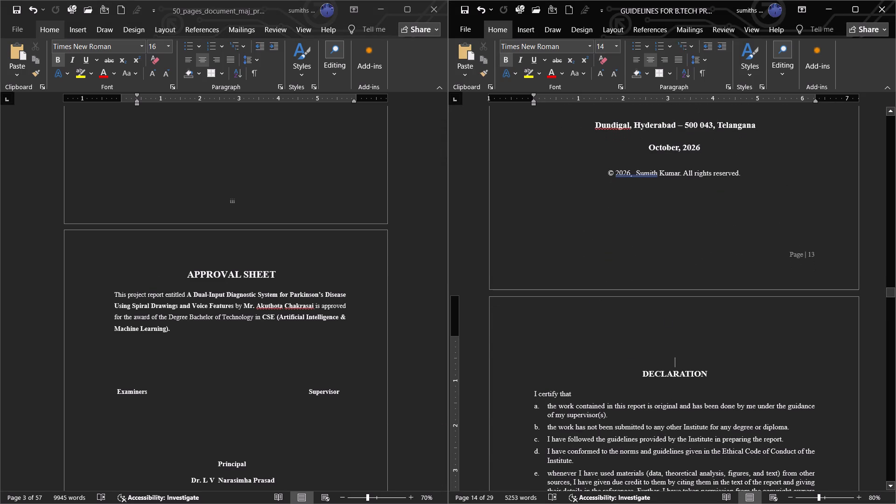
key(BackSpace)
key(BackSpace)
key(BackSpace)
key(ctrl+s)
key(ctrl+s)
key(ctrl+s)
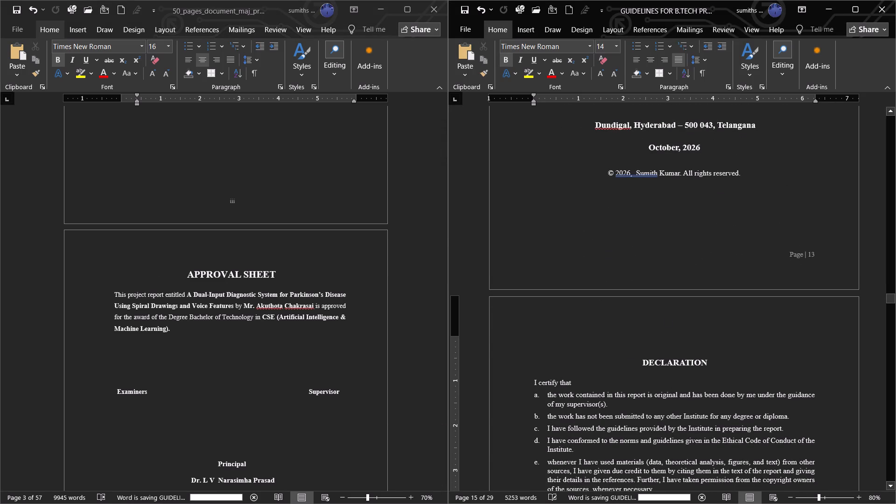
Remove one more blank line at the top of the guidelines' Declaration page and save the document.
scroll(712, 350, down, 7)
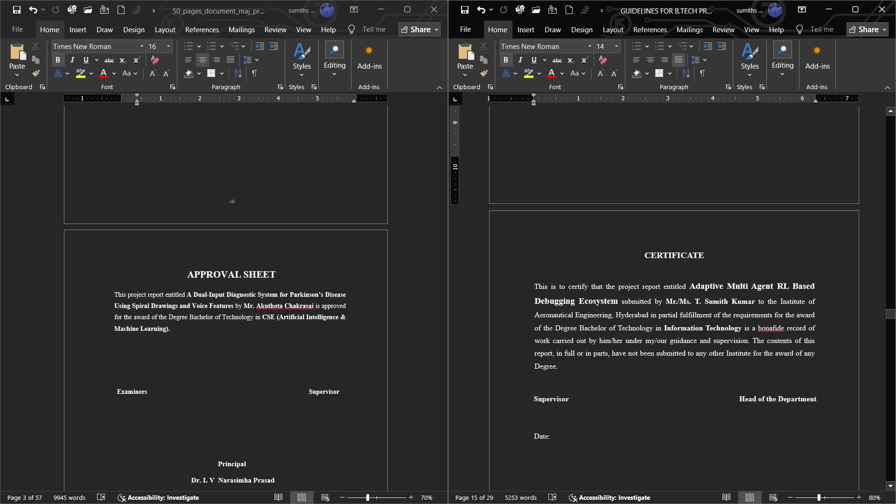
scroll(652, 339, down, 1)
scroll(621, 340, up, 5)
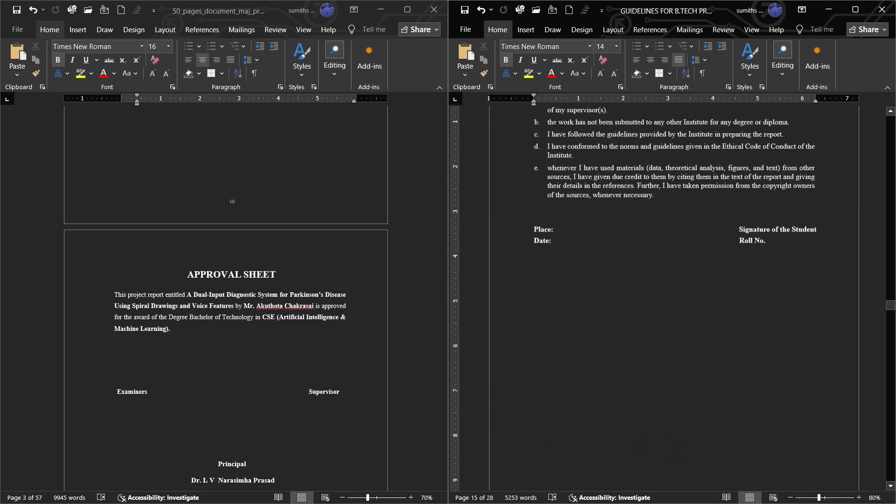
scroll(621, 340, up, 2)
scroll(662, 240, up, 1)
key(BackSpace)
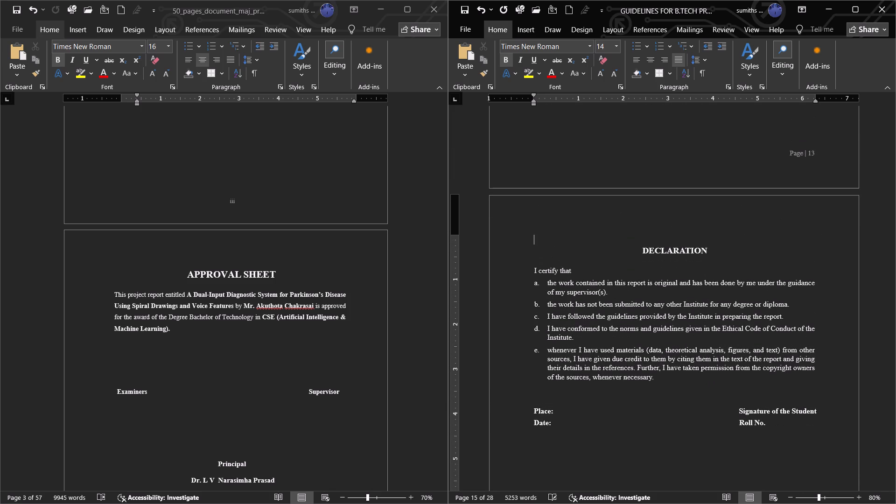
key(ctrl+s)
key(ctrl+s)
Review the layout of the guidelines' Declaration and Certificate pages.
scroll(702, 293, up, 1)
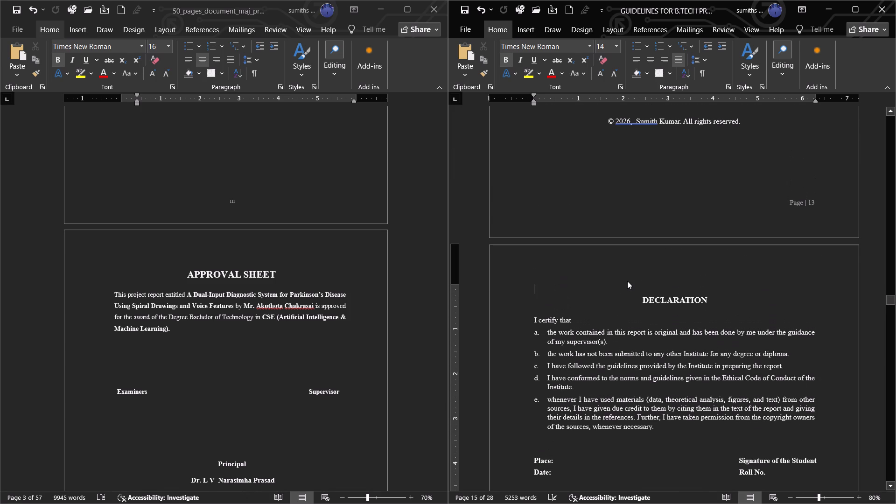
scroll(627, 281, down, 1)
scroll(625, 336, down, 1)
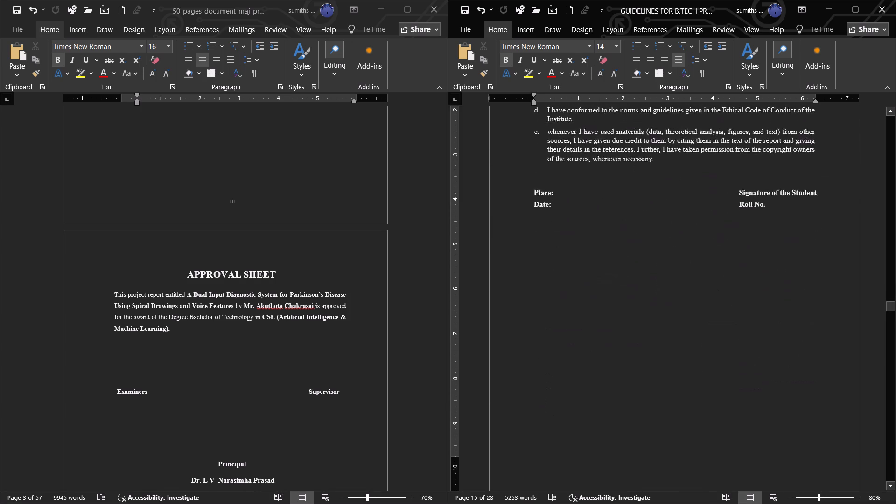
scroll(625, 336, up, 1)
scroll(669, 245, up, 1)
scroll(669, 245, down, 1)
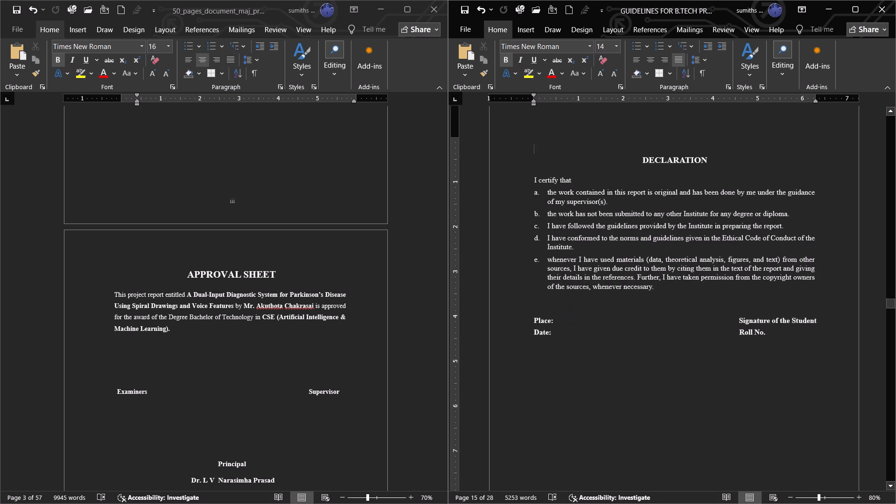
scroll(653, 285, down, 3)
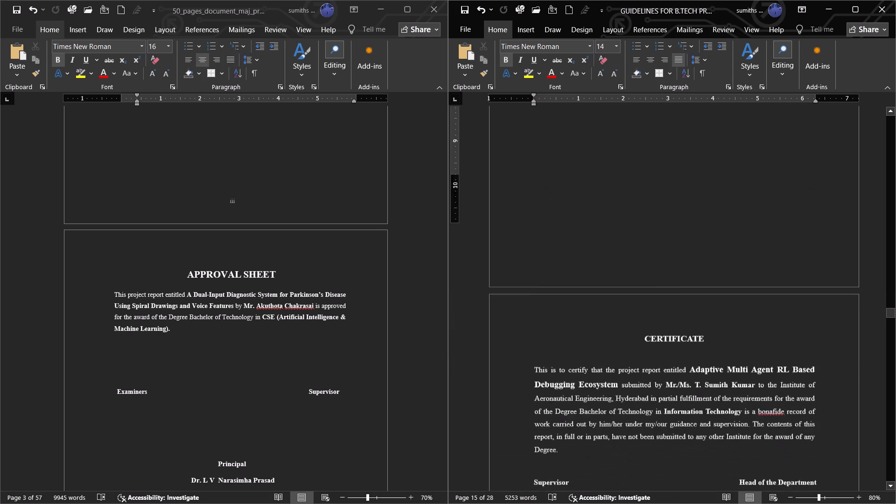
scroll(653, 285, down, 2)
click(594, 276)
scroll(594, 276, up, 1)
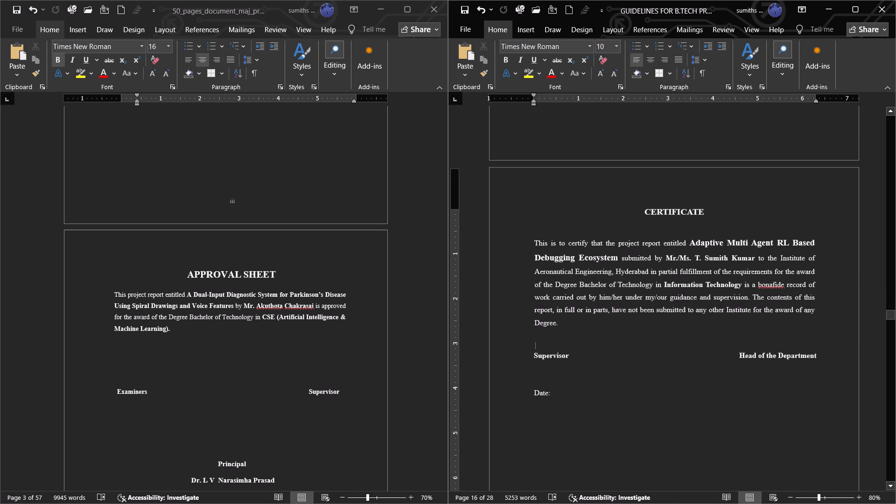
scroll(623, 278, down, 2)
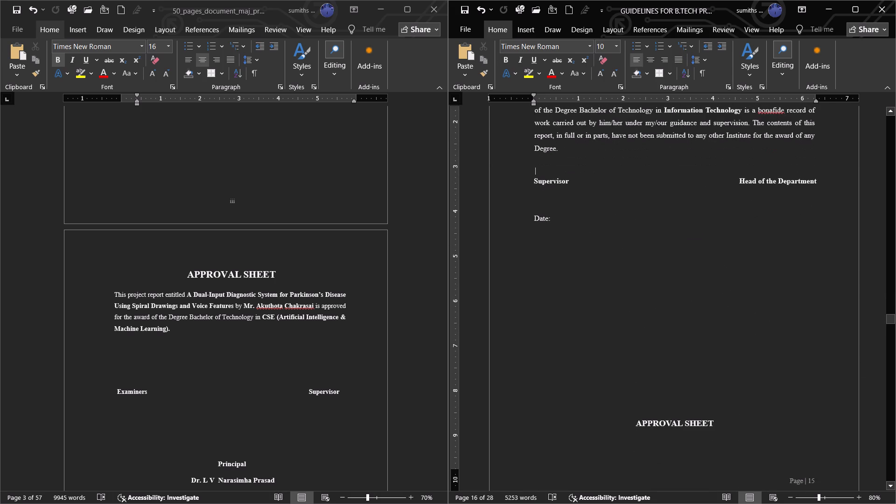
scroll(644, 333, up, 1)
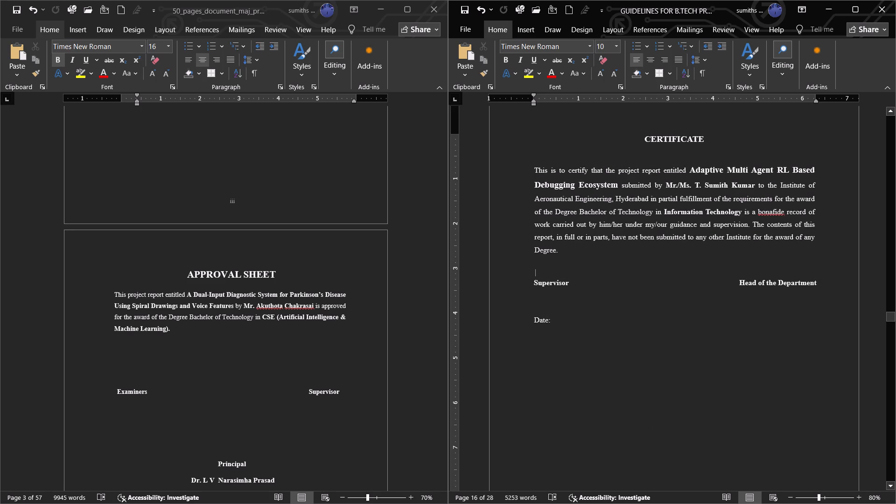
Shorten "Mr./Ms." to "Mr." before the student's name in the guidelines' Certificate paragraph and save the document.
click(692, 186)
key(BackSpace)
key(BackSpace)
key(BackSpace)
key(BackSpace)
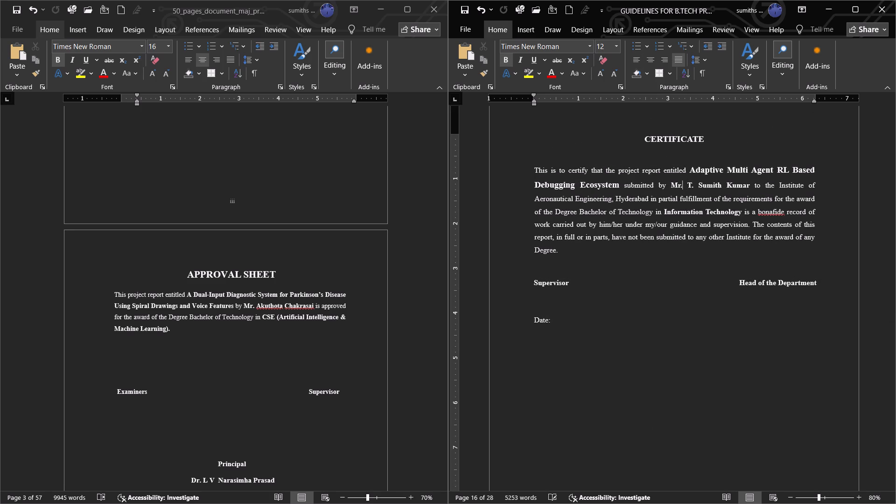
key(Delete)
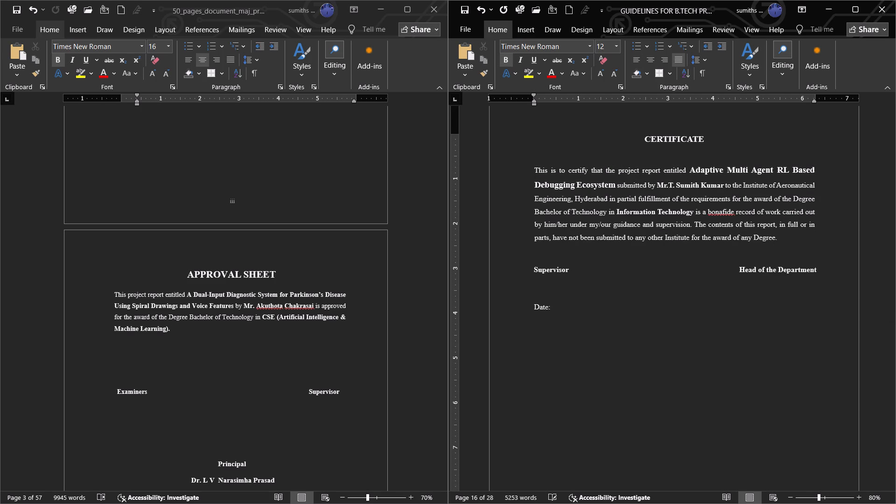
key(space)
key(ctrl+s)
key(ctrl+s)
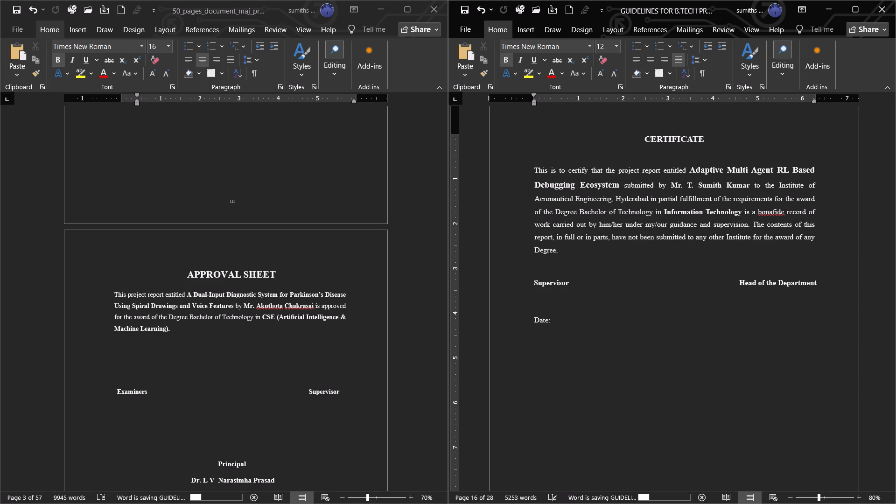
Save the guidelines document with the edited Certificate page.
key(ctrl+s)
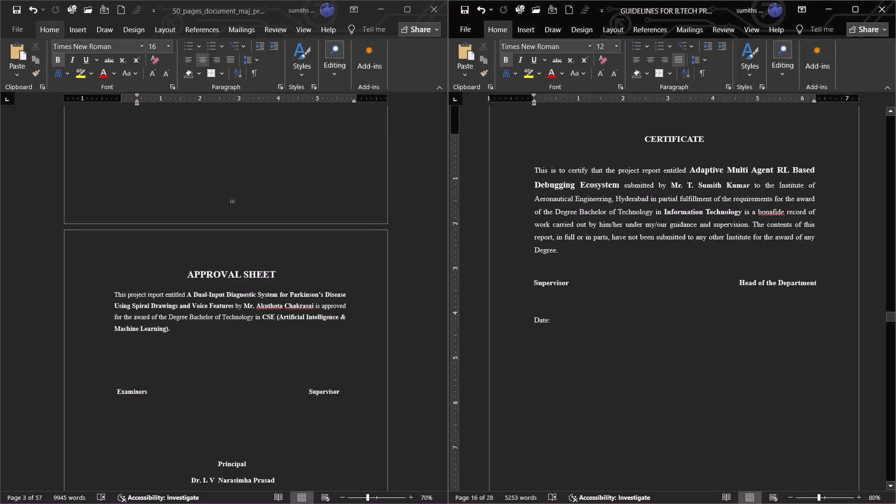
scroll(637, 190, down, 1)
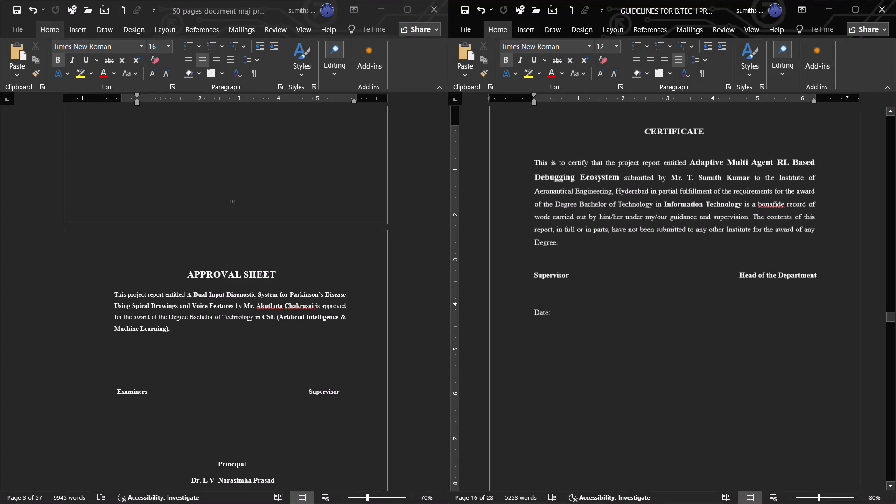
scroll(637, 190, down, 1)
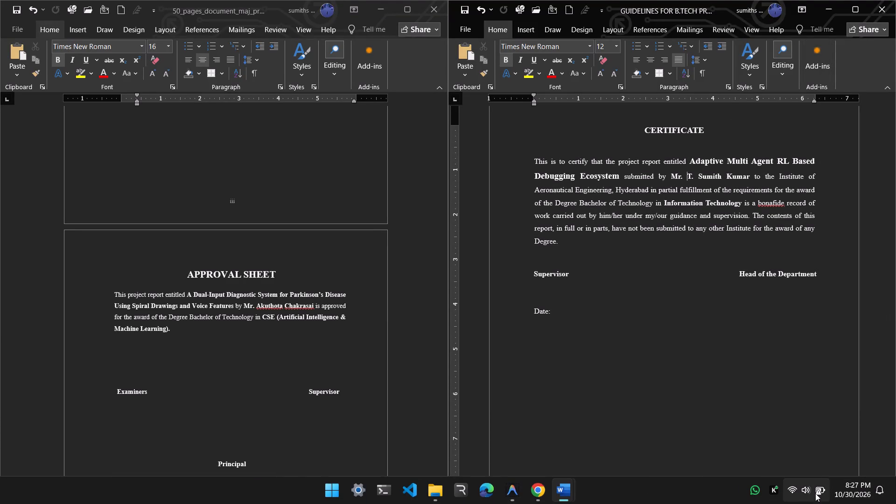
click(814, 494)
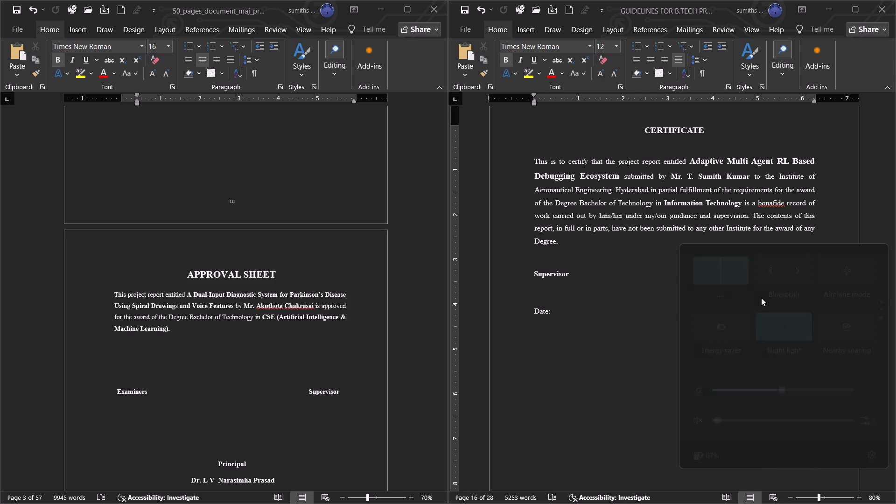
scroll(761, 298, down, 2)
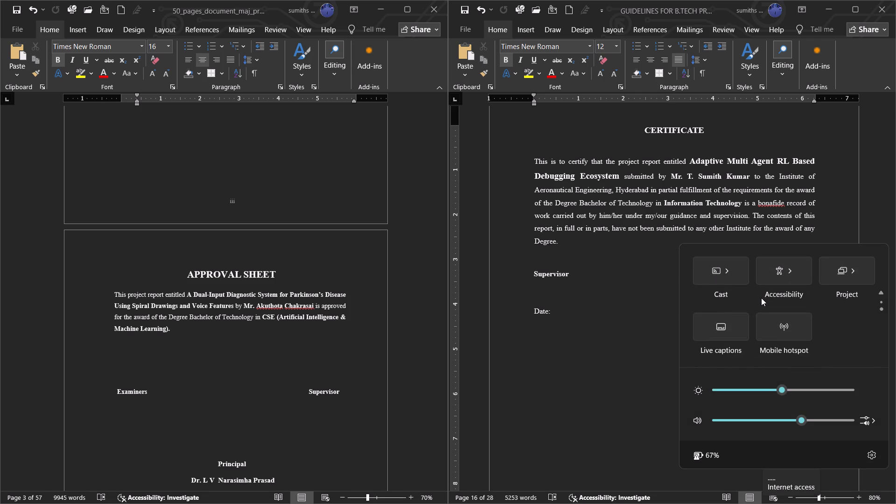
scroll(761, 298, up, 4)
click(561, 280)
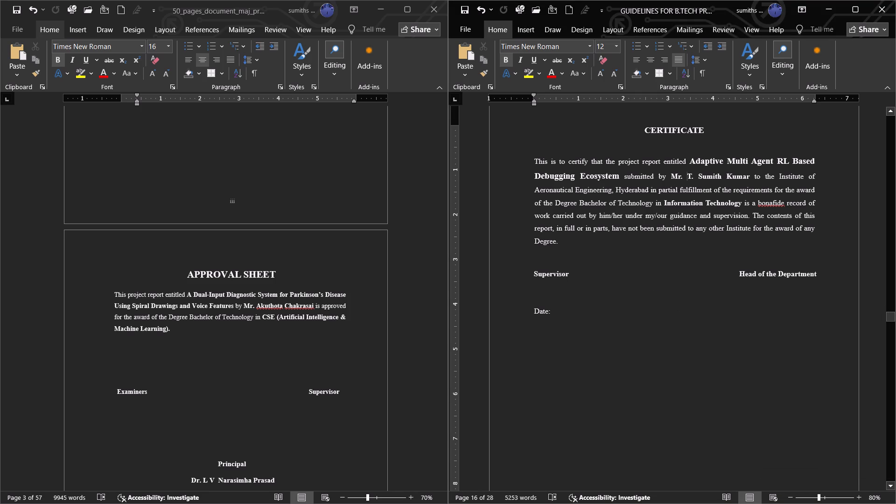
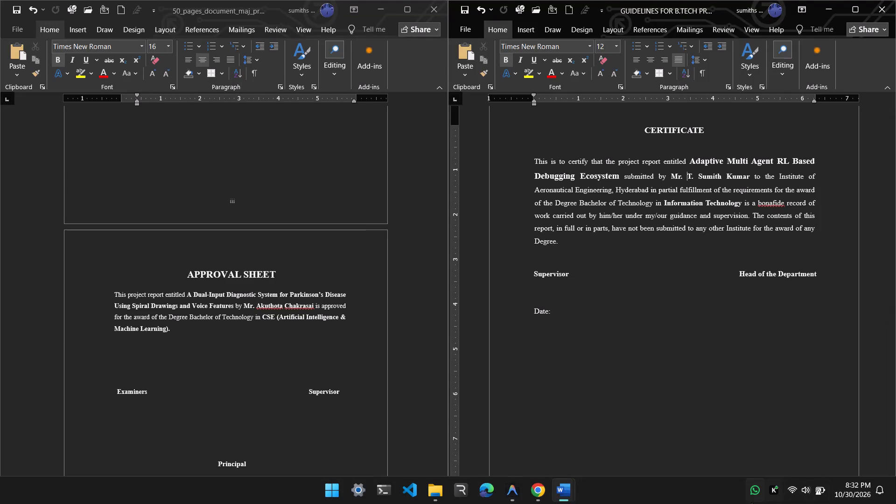
Compare the Certificate page with the sample report and the PDF guidelines' Certificate page.
click(673, 292)
scroll(673, 292, down, 1)
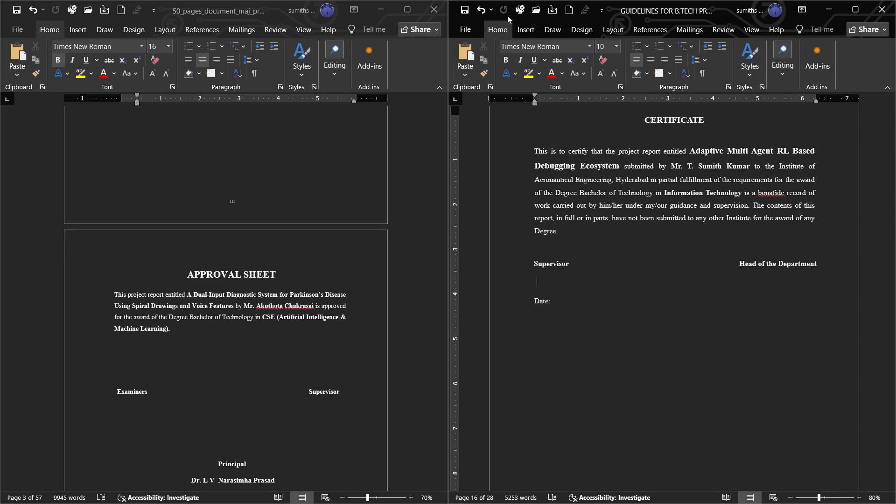
scroll(567, 240, up, 1)
scroll(267, 373, up, 2)
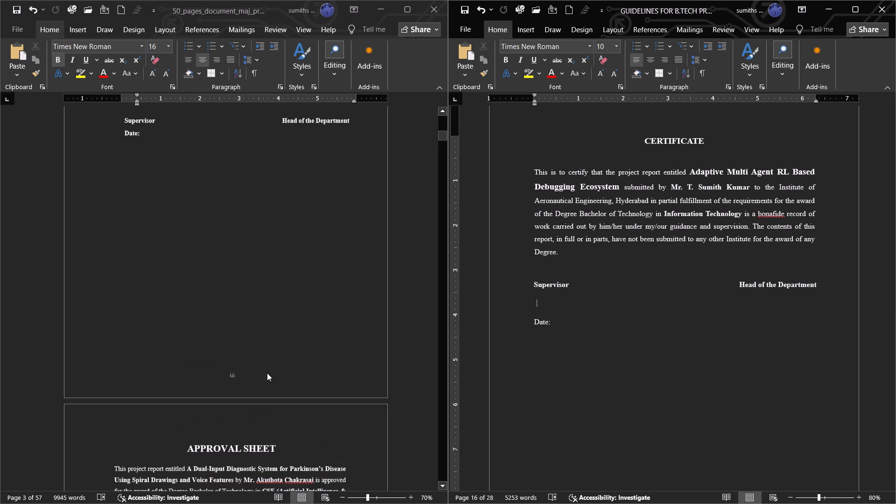
scroll(517, 317, up, 1)
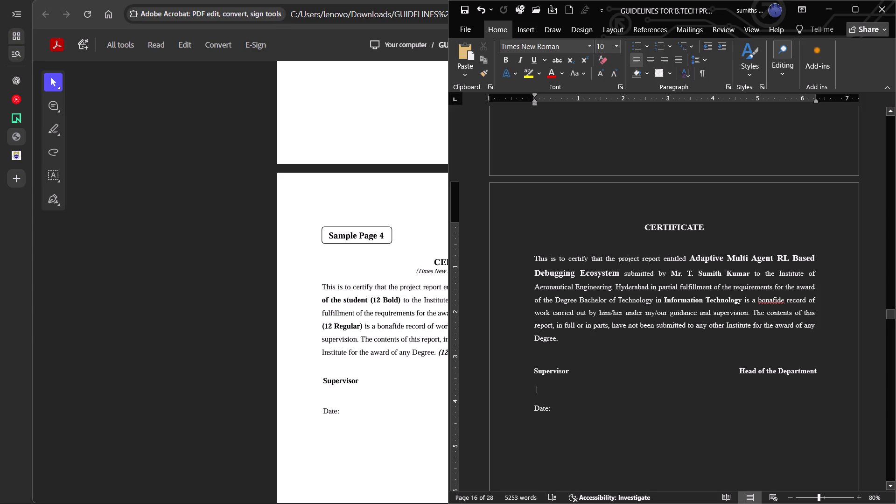
Insert a blank line above the guidelines' Approval Sheet heading to push it onto the following page, and save the document.
scroll(675, 320, down, 1)
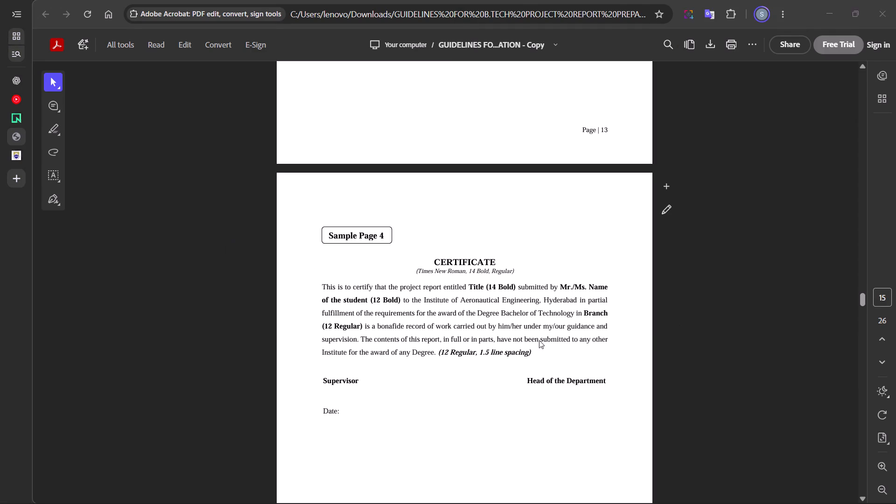
scroll(609, 294, down, 3)
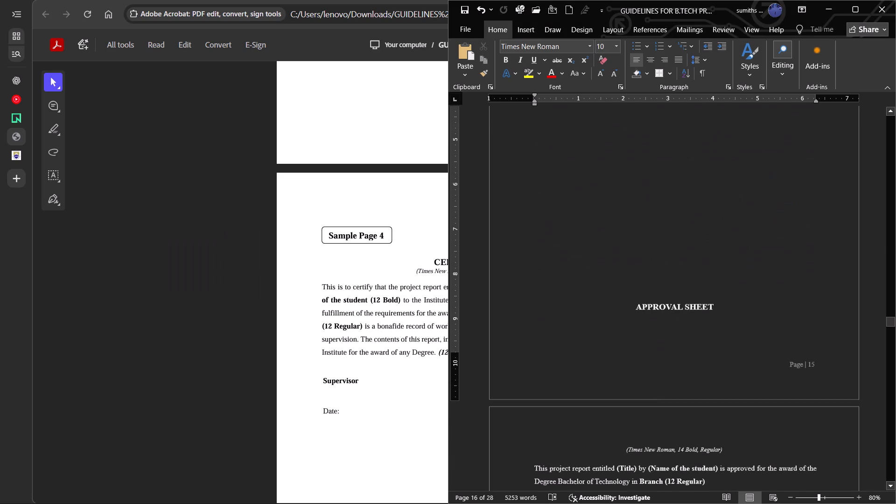
click(638, 263)
click(646, 294)
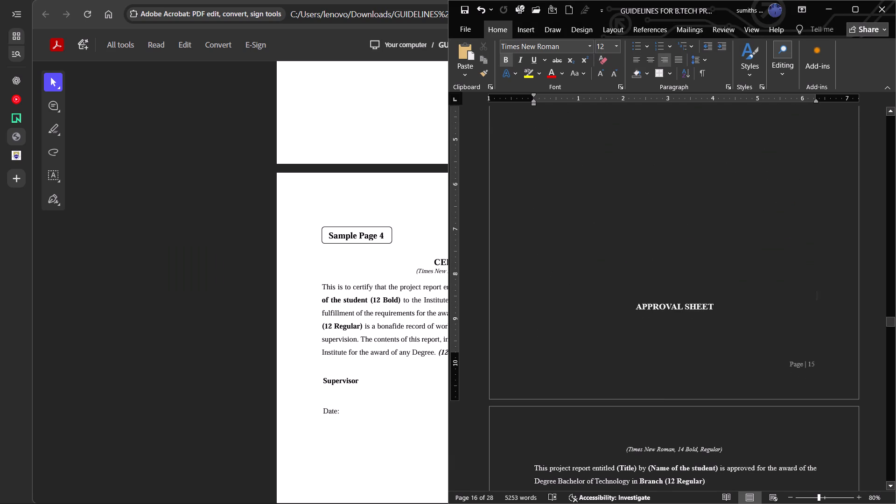
key(Return)
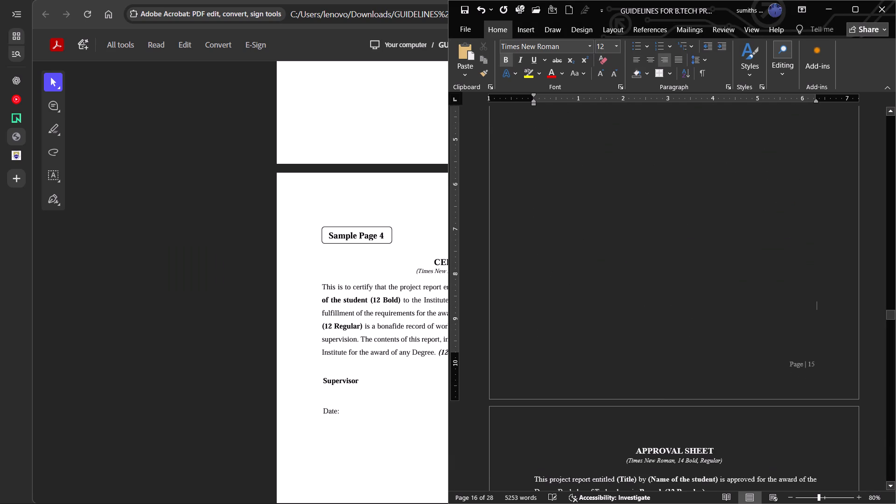
key(ctrl+s)
key(ctrl+s)
key(ctrl+s)
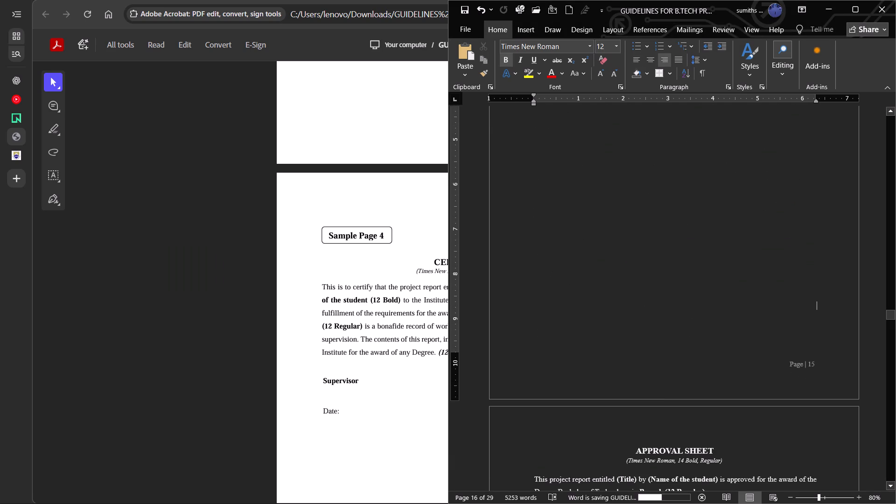
Delete the "(Times New Roman, 14 Bold, Regular)" note and its empty line under the Approval Sheet heading, and save the document.
scroll(738, 244, up, 4)
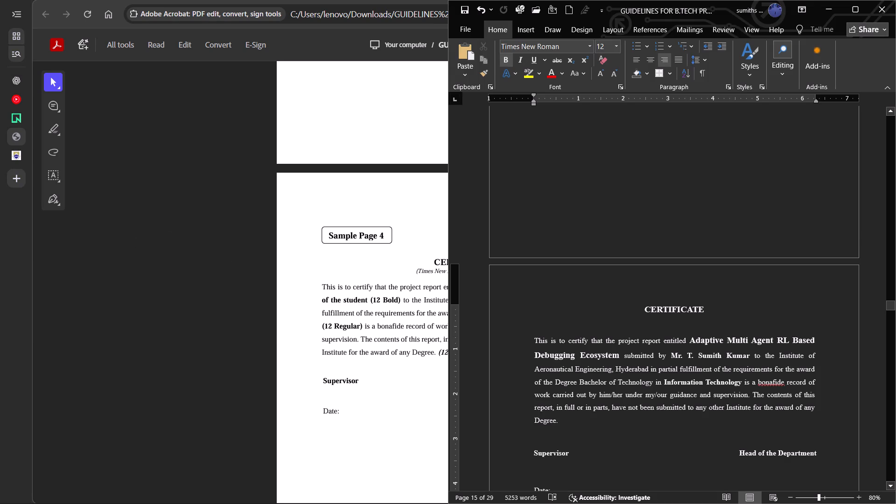
scroll(636, 355, down, 1)
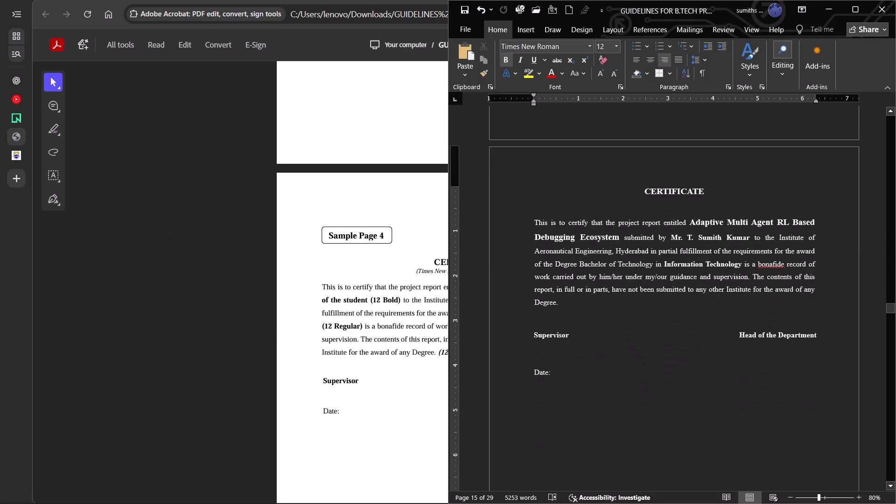
scroll(636, 355, down, 4)
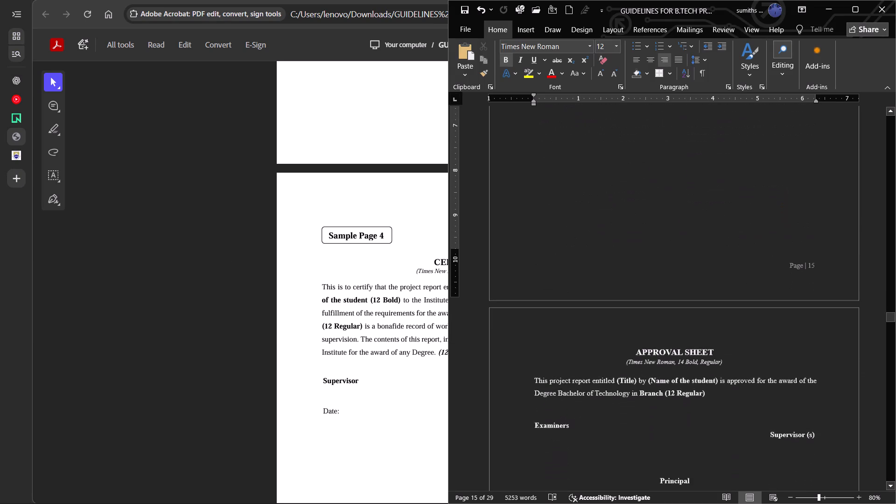
drag(726, 357, 709, 357)
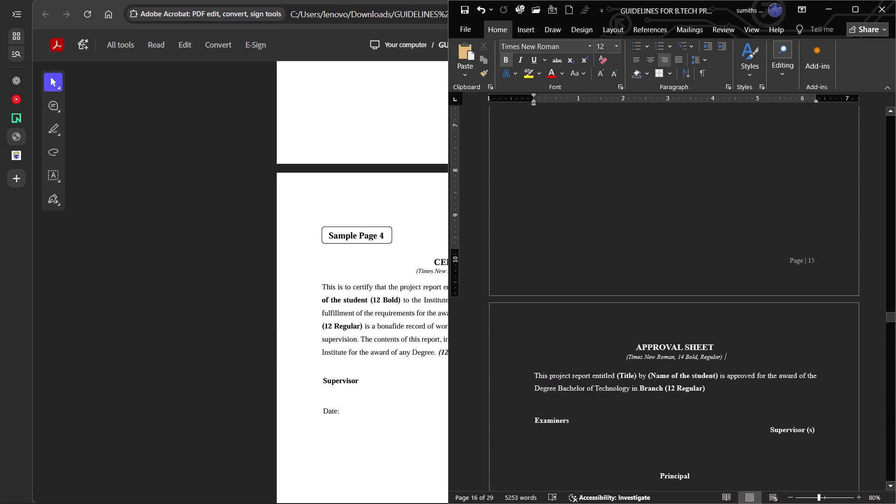
drag(709, 357, 623, 360)
key(BackSpace)
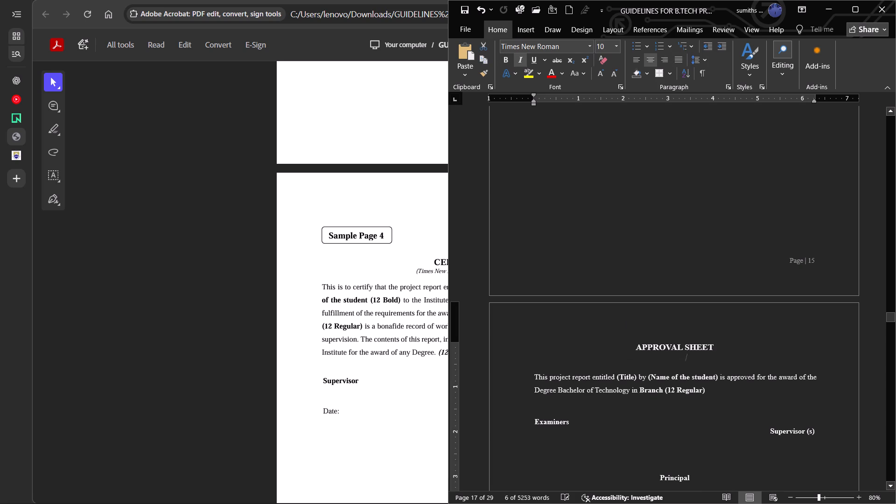
key(BackSpace)
key(BackSpace)
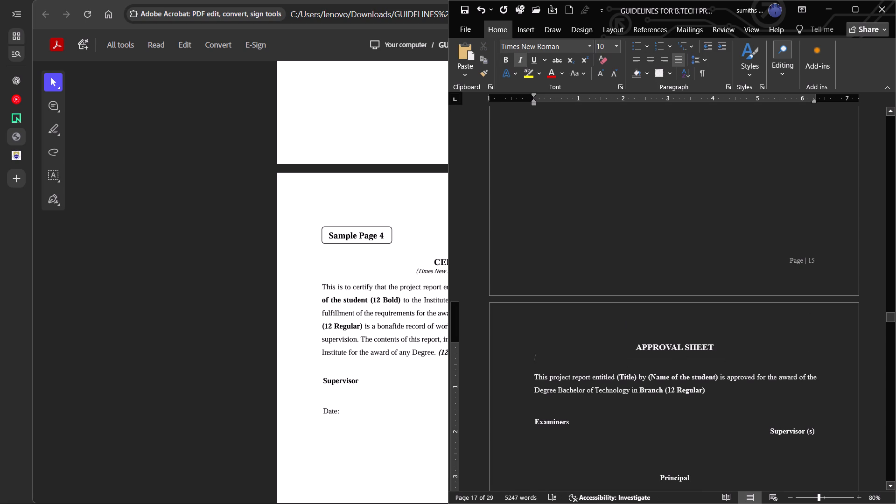
key(BackSpace)
key(ctrl+s)
key(ctrl+s)
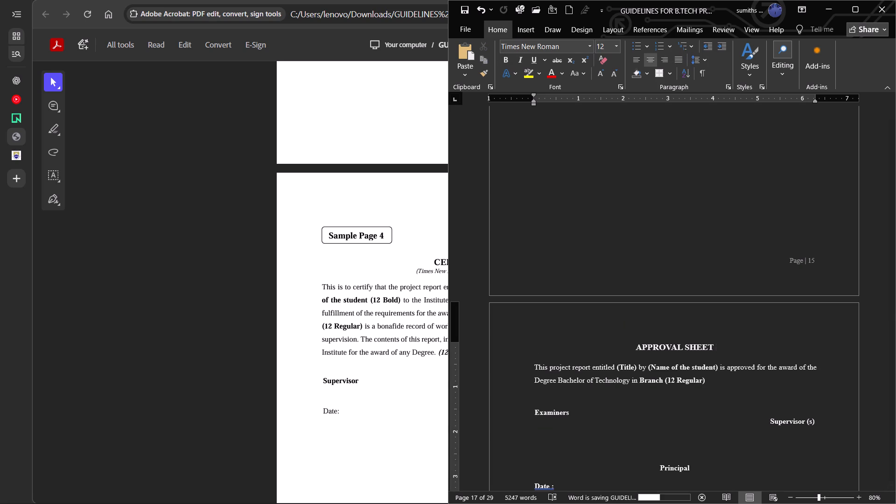
key(ctrl+s)
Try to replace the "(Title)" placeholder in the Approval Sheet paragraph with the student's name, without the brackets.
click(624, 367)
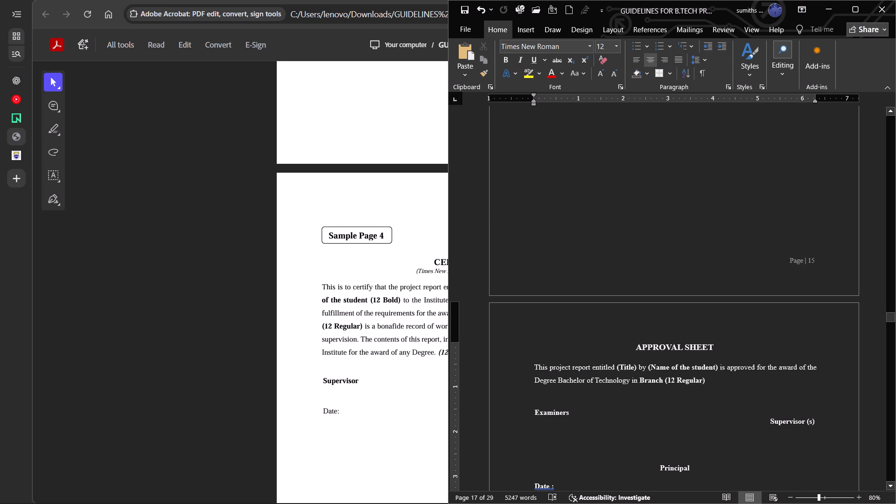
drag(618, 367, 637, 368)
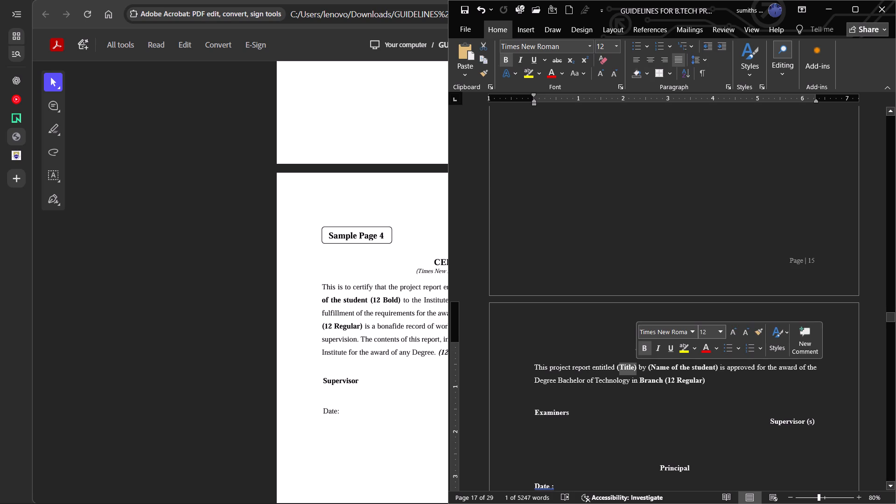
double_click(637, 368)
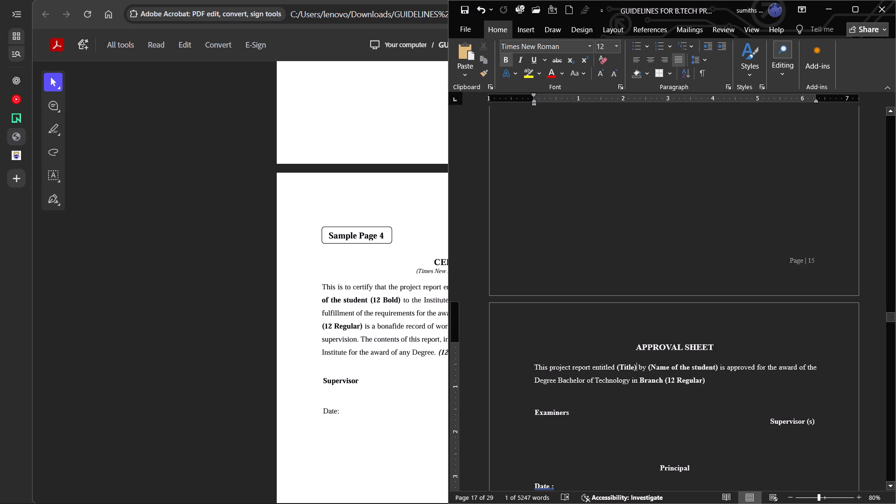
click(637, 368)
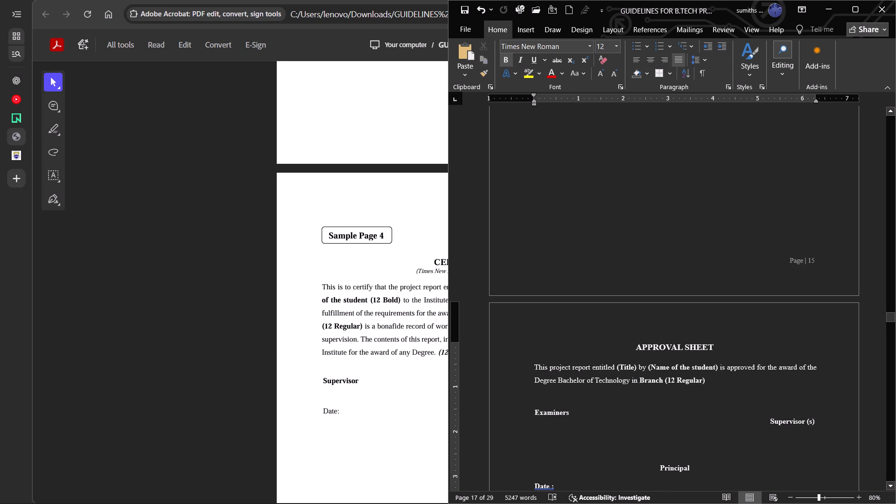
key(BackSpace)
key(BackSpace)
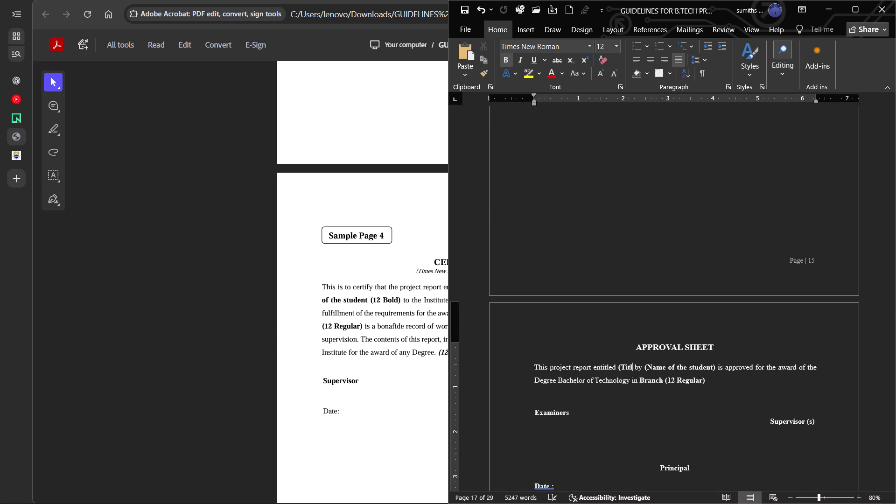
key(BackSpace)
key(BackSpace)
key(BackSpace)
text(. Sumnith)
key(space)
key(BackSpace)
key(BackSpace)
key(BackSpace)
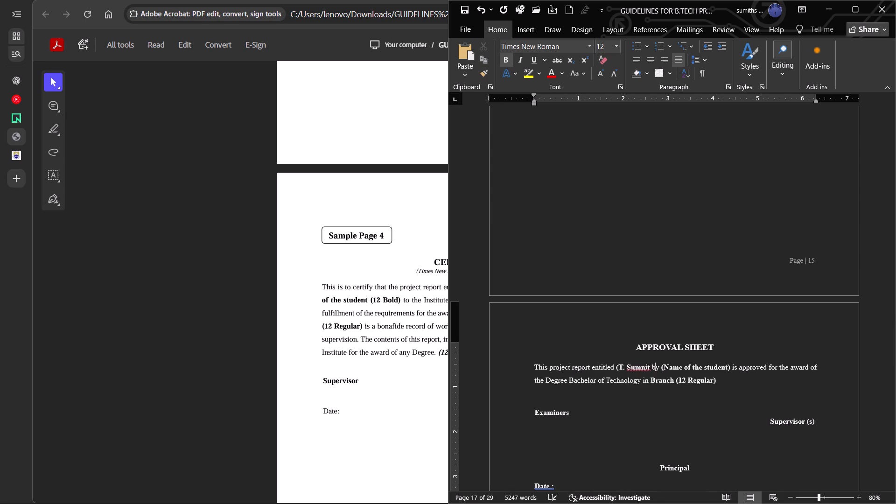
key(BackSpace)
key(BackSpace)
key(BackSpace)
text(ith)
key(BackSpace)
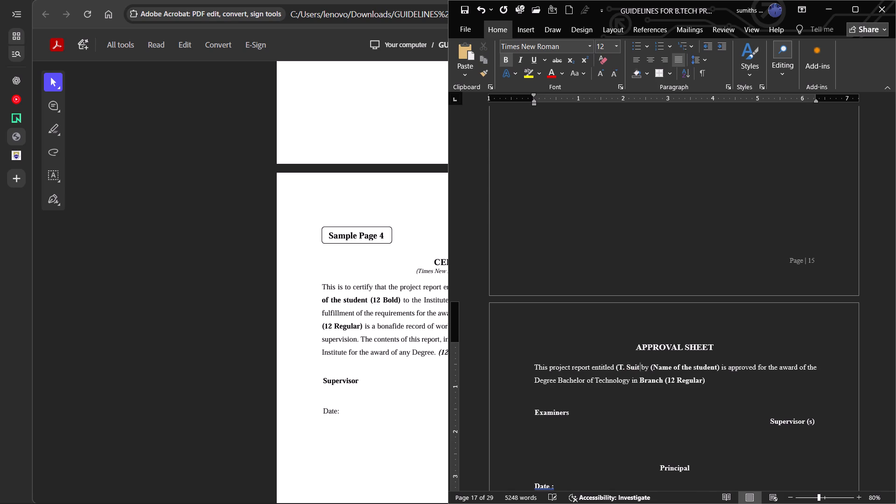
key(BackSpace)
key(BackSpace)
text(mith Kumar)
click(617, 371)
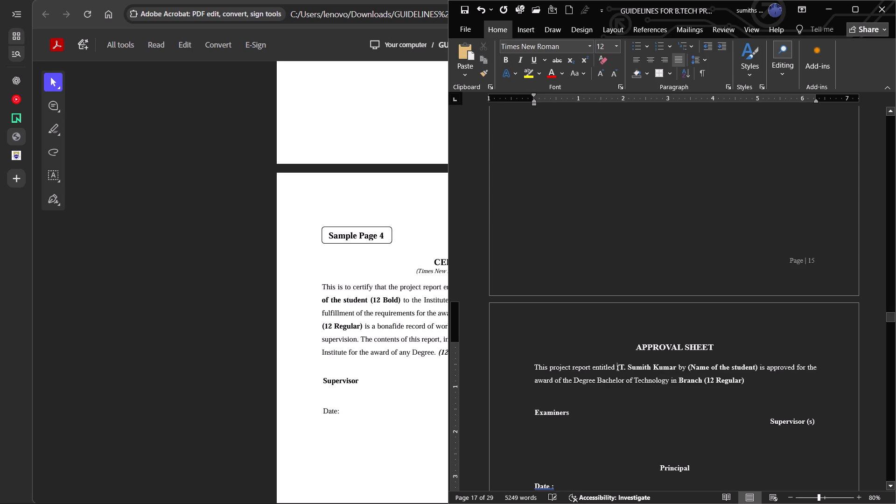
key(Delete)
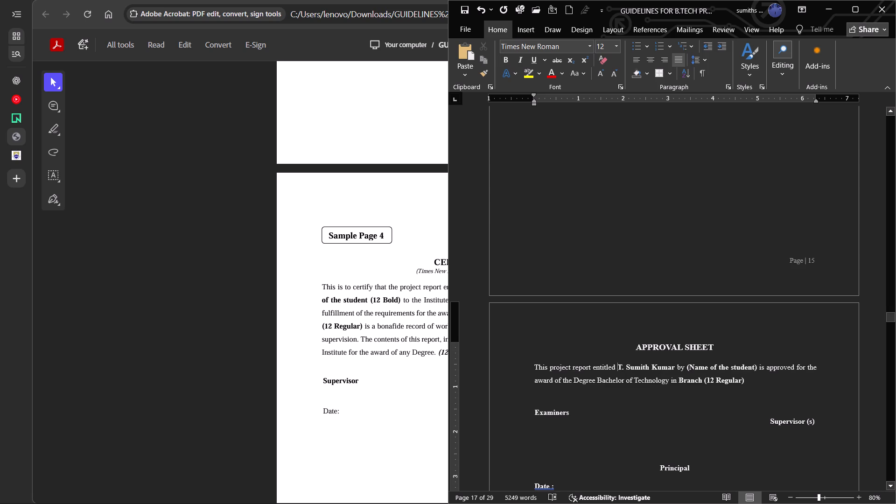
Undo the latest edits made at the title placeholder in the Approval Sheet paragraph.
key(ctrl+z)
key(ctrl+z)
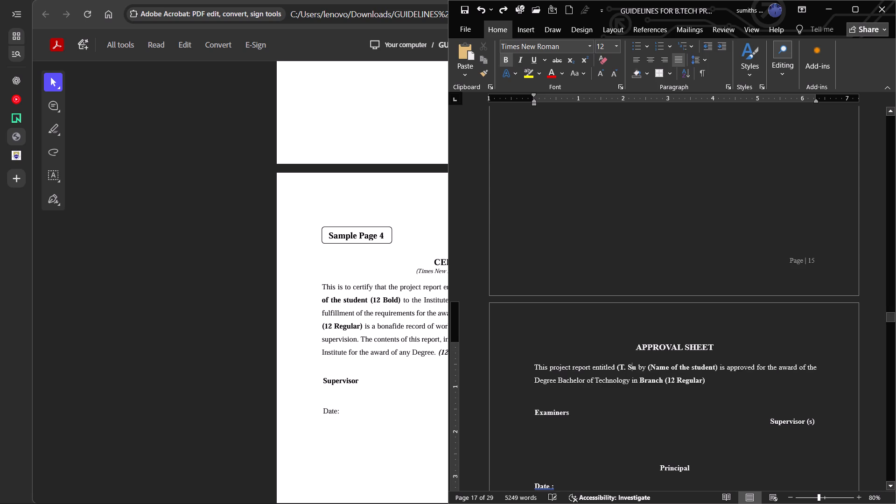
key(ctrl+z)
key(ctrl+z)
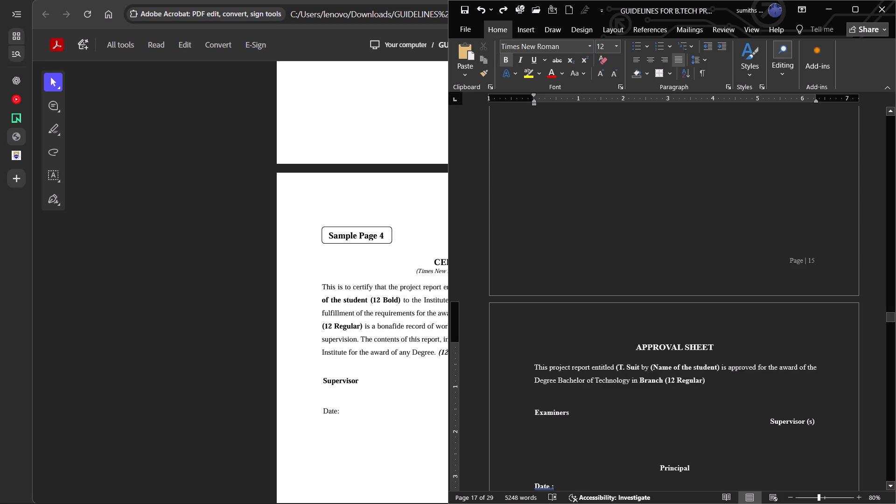
Replace "Name of the student" inside the brackets in the Approval Sheet paragraph with the student's name.
drag(656, 368, 706, 370)
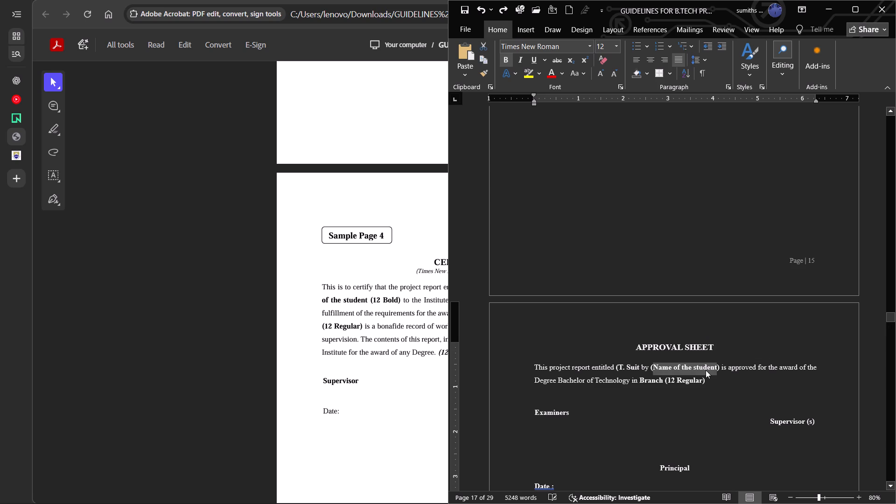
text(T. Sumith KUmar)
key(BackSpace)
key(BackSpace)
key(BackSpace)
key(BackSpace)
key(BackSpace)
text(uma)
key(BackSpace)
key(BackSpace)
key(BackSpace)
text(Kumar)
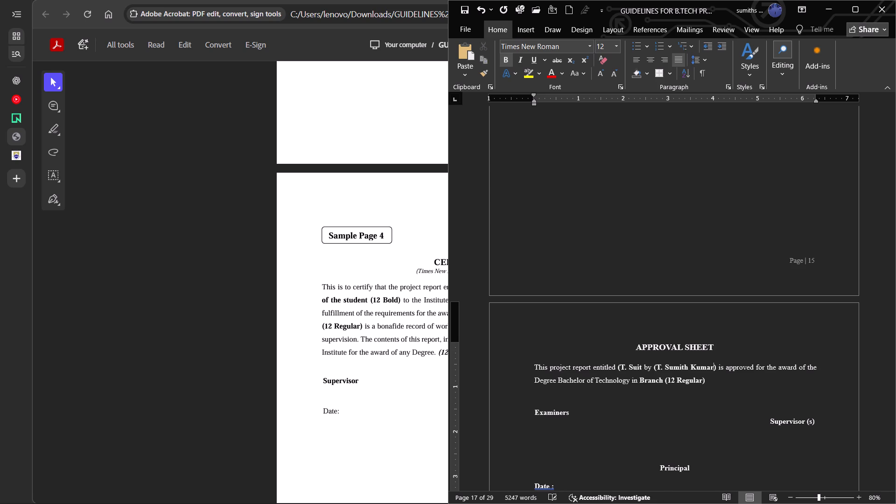
Remove the brackets around the student's name after "by" in the Approval Sheet paragraph and save the document.
click(657, 369)
key(BackSpace)
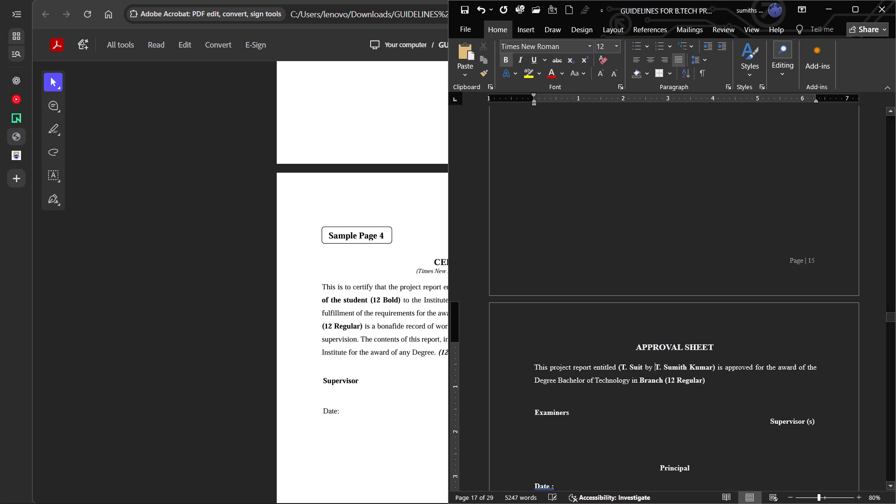
click(715, 369)
key(BackSpace)
key(ctrl+s)
key(ctrl+s)
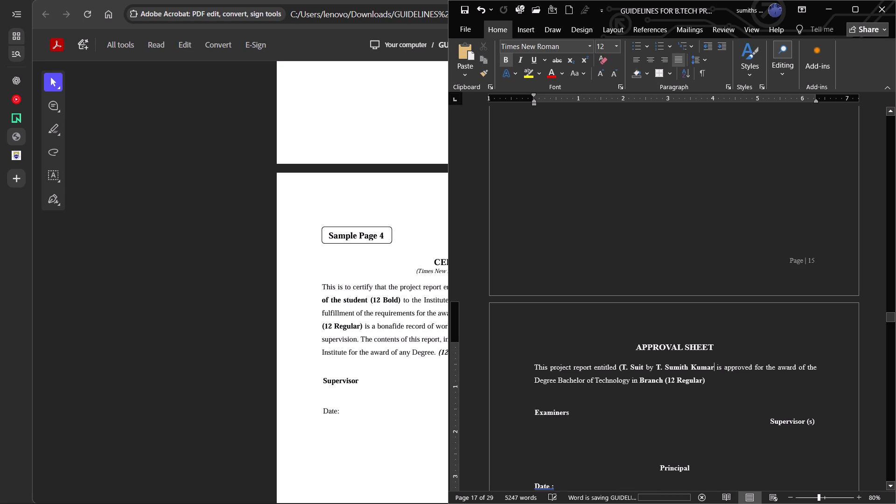
key(ctrl+s)
key(ctrl+s)
key(ctrl+s)
key(ctrl+s)
Replace the "12 Regular)" placeholder in the Approval Sheet paragraph with "Information Technology.".
drag(706, 385, 666, 389)
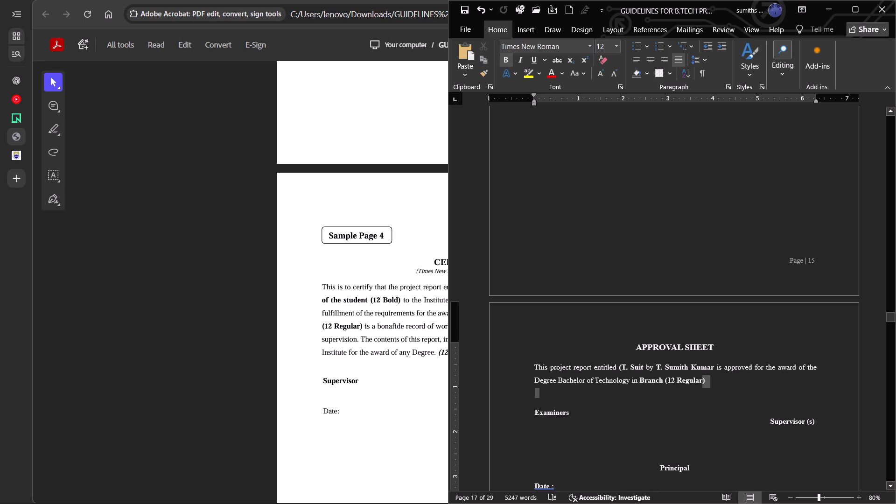
drag(666, 389, 670, 383)
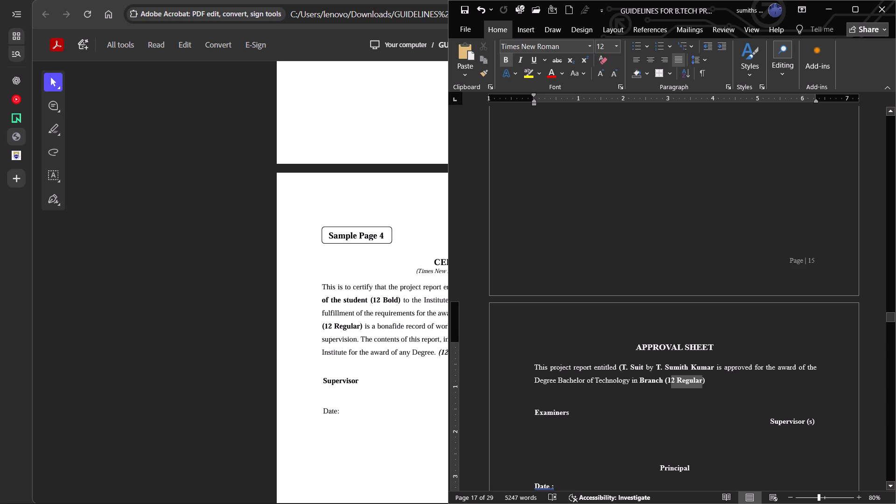
drag(670, 383, 669, 383)
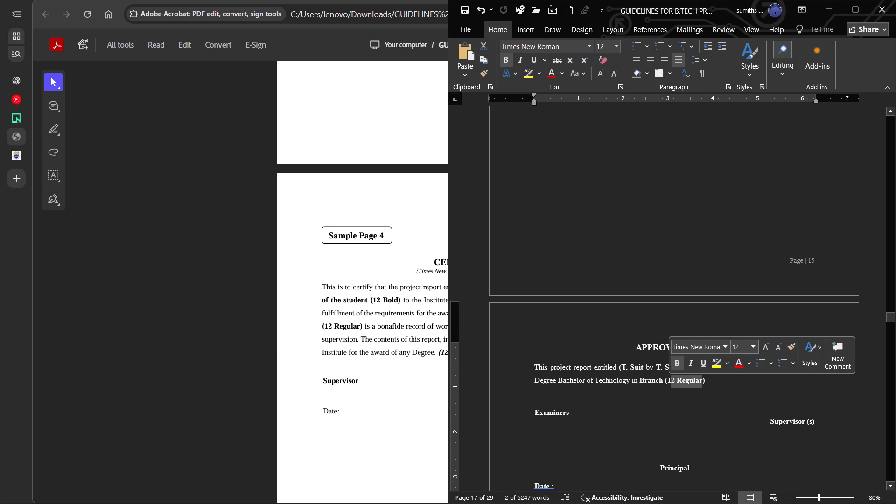
key(BackSpace)
key(Delete)
key(BackSpace)
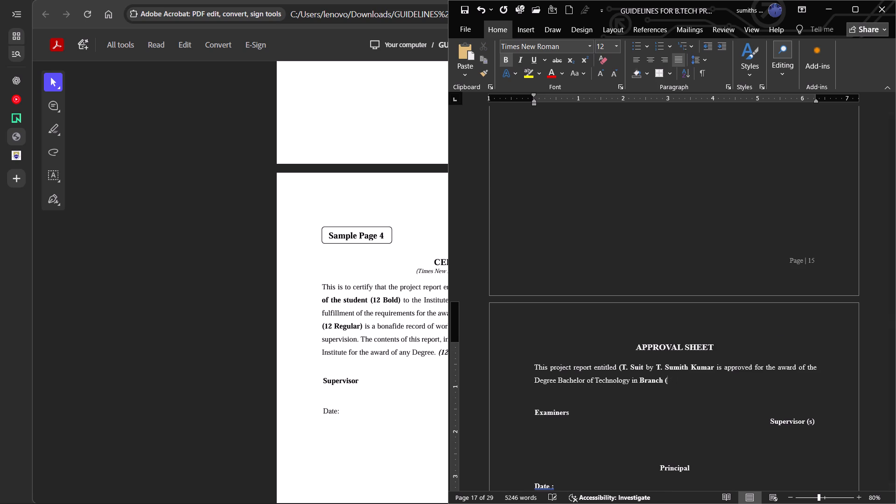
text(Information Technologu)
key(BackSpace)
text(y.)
Remove the word "Branch" and the opening bracket before "Information Technology." in the Approval Sheet paragraph.
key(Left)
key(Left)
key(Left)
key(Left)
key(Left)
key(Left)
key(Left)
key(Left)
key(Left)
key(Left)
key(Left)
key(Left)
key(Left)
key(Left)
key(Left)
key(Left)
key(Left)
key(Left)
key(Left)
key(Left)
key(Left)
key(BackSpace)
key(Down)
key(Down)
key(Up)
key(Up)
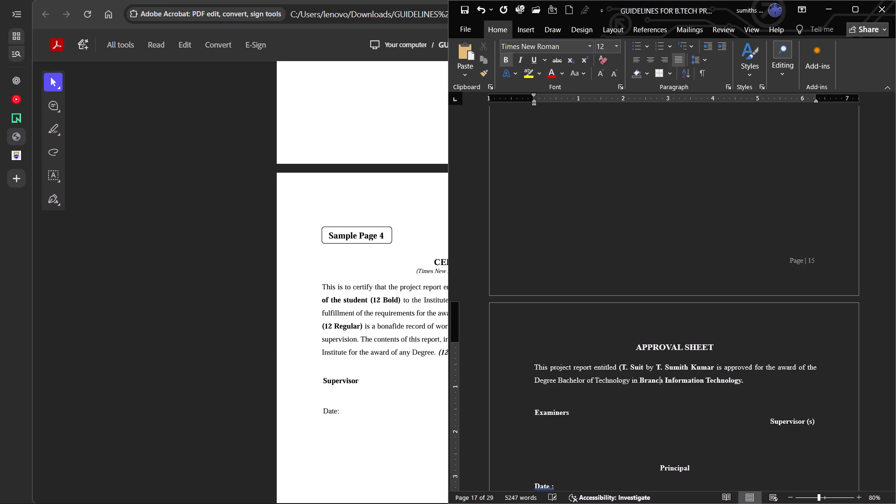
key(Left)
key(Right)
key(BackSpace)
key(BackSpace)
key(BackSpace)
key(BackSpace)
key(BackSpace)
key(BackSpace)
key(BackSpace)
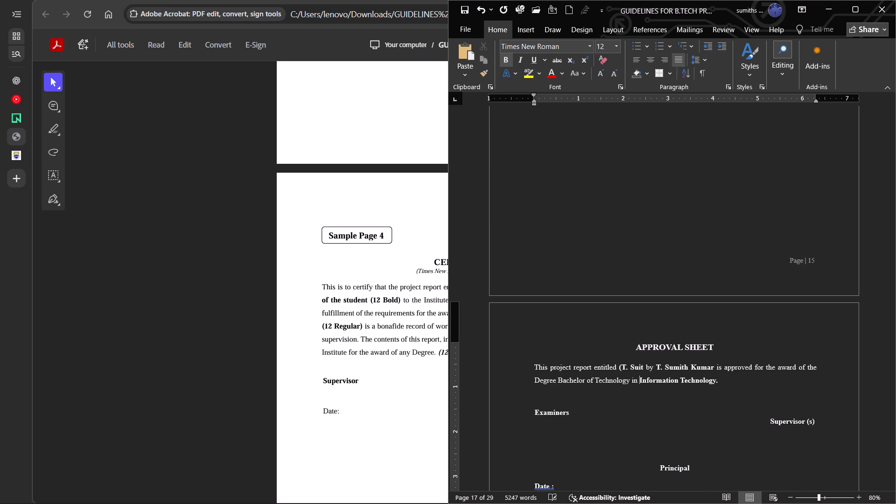
Delete the opening bracket and the leftover text following the letter "T" after "entitled" in the Approval Sheet paragraph.
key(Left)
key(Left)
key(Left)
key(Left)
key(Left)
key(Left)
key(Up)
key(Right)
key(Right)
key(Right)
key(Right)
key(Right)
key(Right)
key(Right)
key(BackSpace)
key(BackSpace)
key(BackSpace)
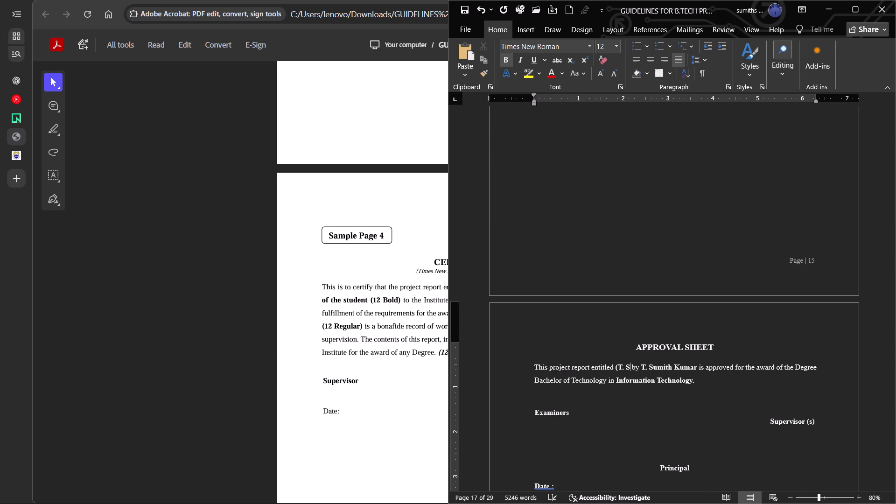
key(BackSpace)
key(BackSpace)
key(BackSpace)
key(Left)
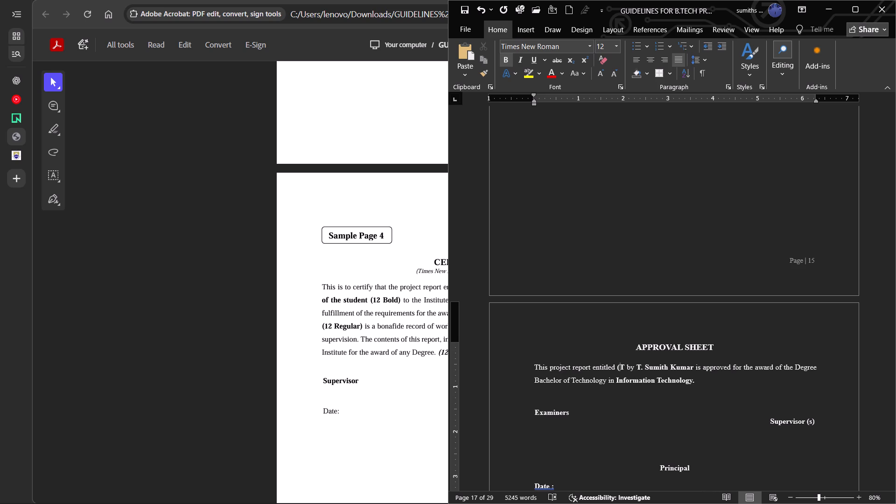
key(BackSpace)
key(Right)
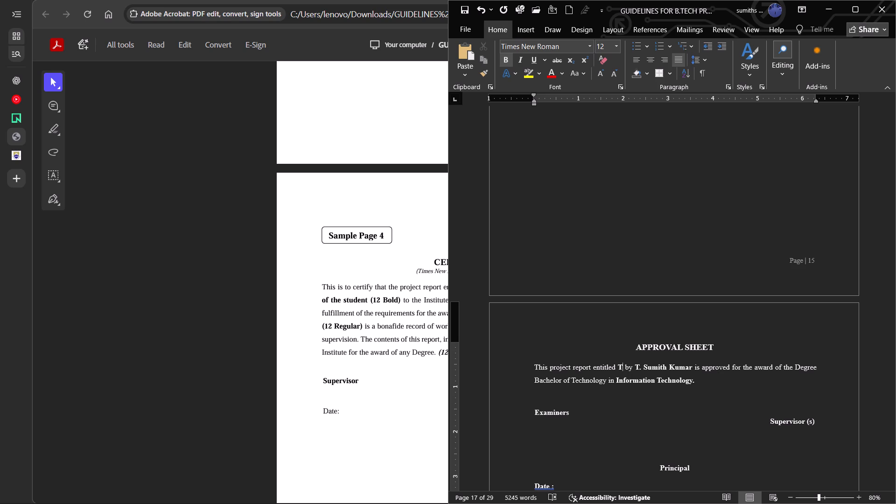
Enter the project title beginning with "Adaptive M" after "entitled" in the Approval Sheet paragraph.
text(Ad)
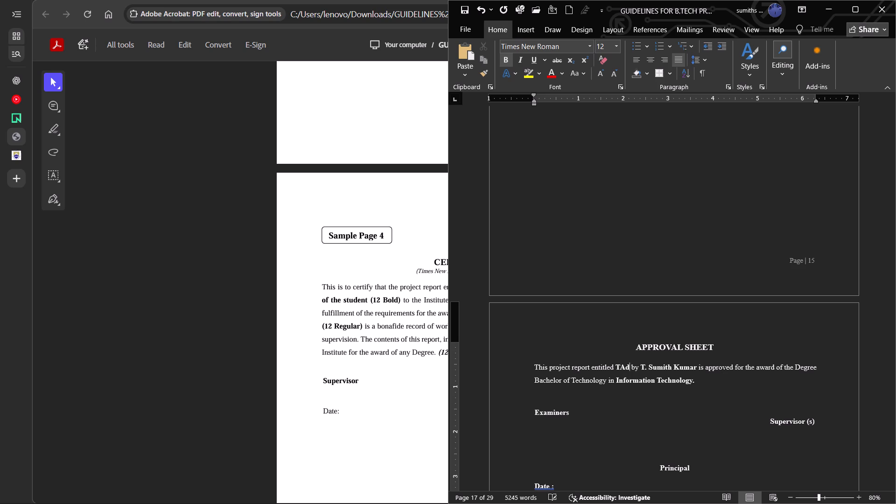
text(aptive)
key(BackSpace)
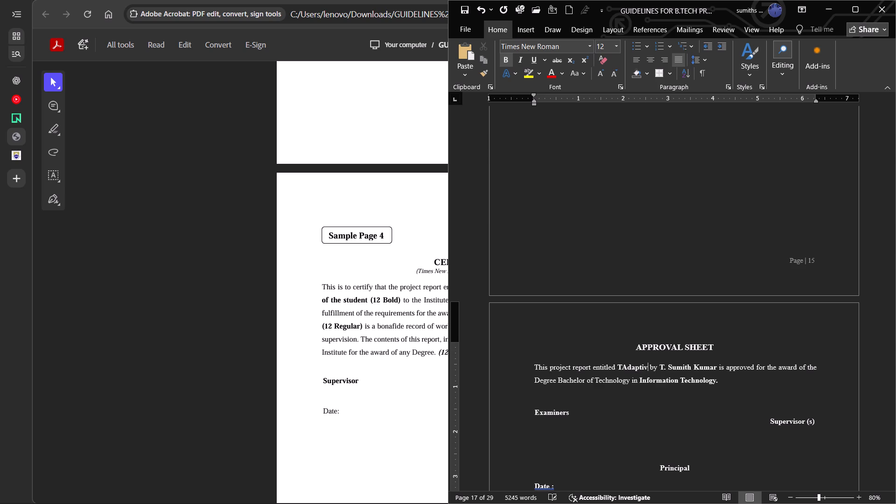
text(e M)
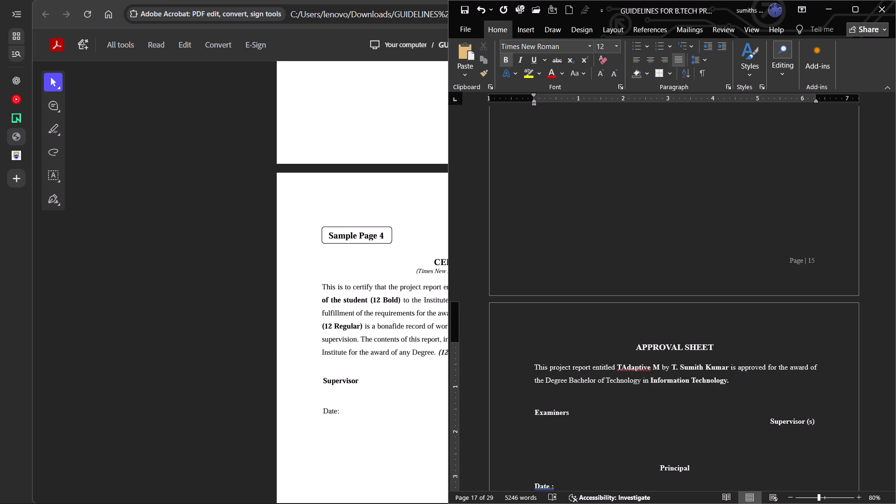
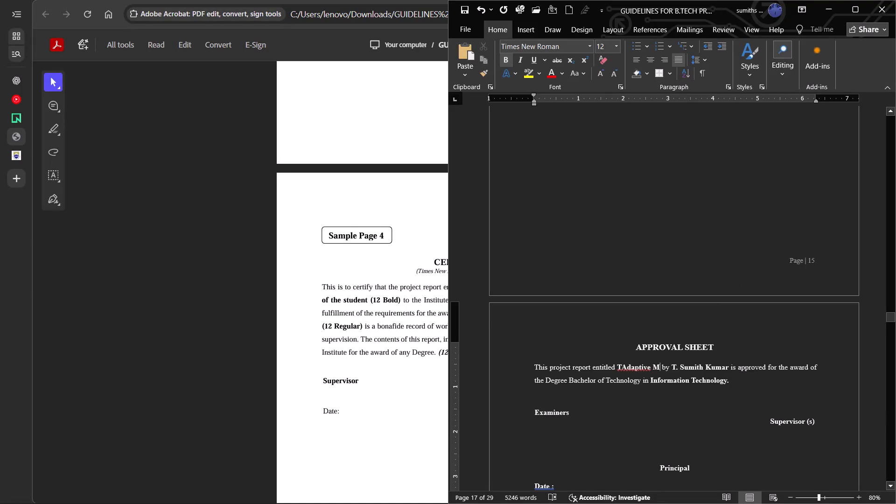
Complete the project title in the Approval Sheet paragraph so it ends with "Adaptive Multi Agent RL Based Debugging Ecosystem".
text(ulti)
key(space)
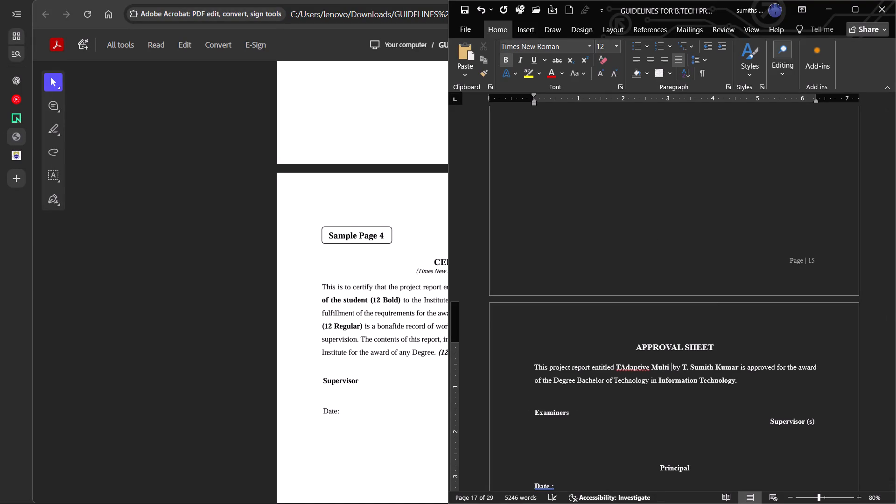
text(Agent RL Basee d)
key(BackSpace)
key(shift+BackSpace)
key(BackSpace)
key(d)
key(BackSpace)
key(BackSpace)
text(d)
key(space)
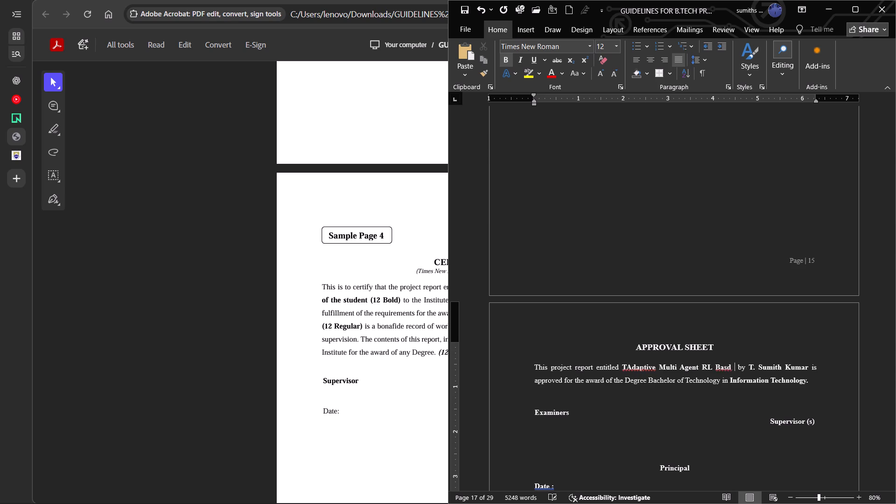
key(BackSpace)
key(BackSpace)
key(BackSpace)
text(ed)
key(space)
key(BackSpace)
key(BackSpace)
key(BackSpace)
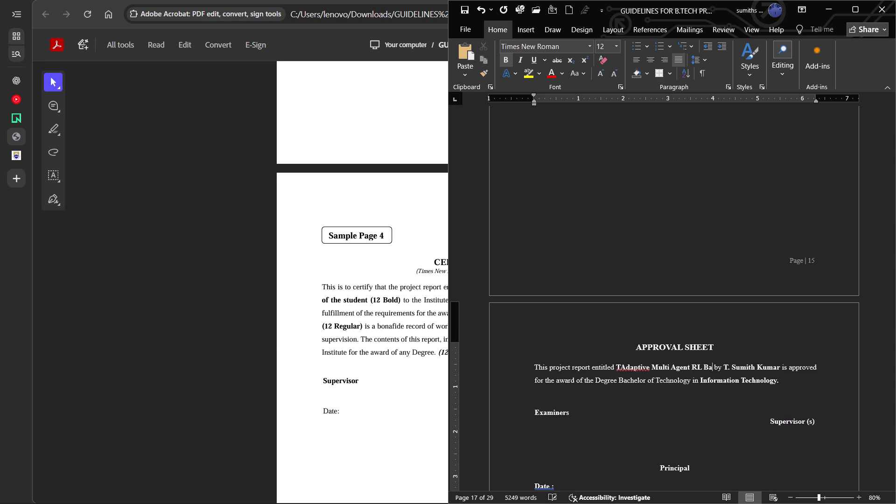
text(sed Debuggin)
key(space)
key(BackSpace)
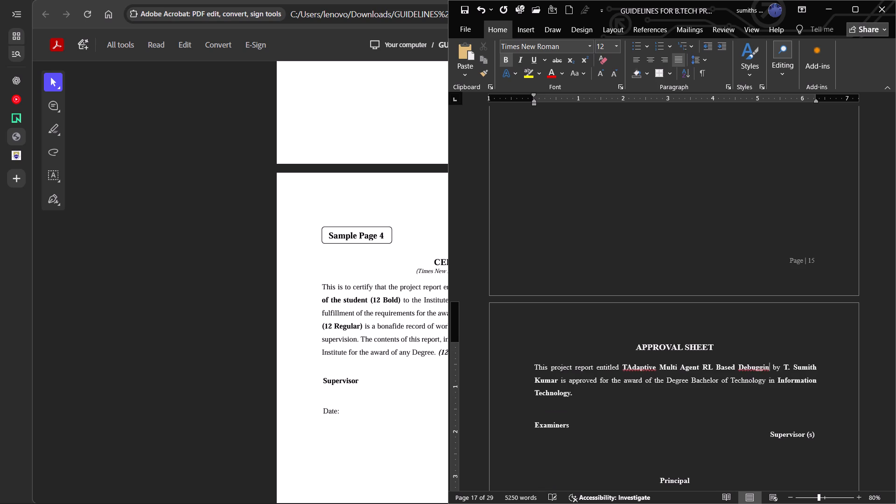
text(g e)
key(shift+BackSpace)
text(Ec)
text(osystem)
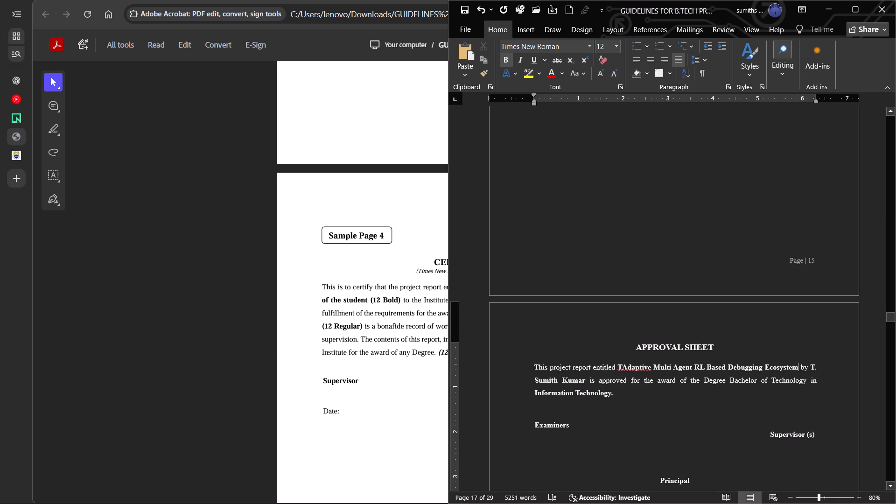
Remove the stray "T" before "Adaptive" in the Approval Sheet title and save the document.
click(623, 366)
key(BackSpace)
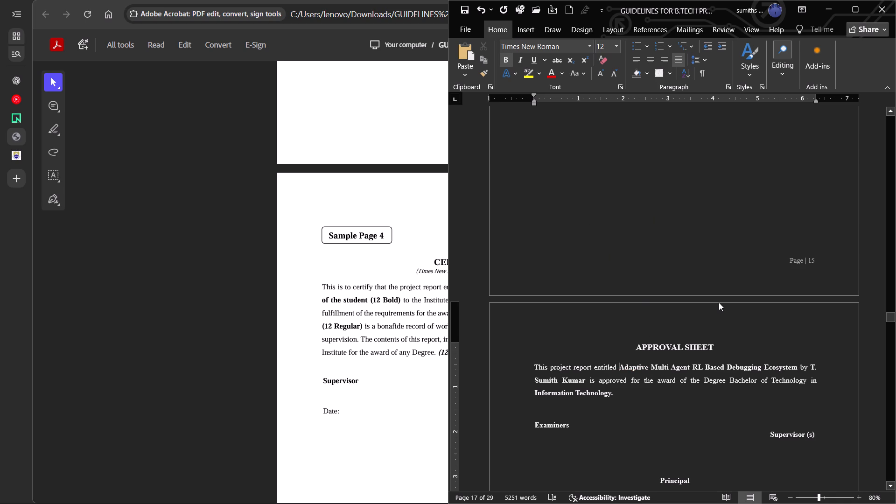
key(ctrl+s)
key(ctrl+s)
key(ctrl+s)
key(ctrl+s)
key(ctrl+s)
key(ctrl+s)
Compare the Approval Sheet page with Sample Page 5 in the guidelines PDF and the approval sheet in the sample report.
click(564, 359)
scroll(564, 359, down, 1)
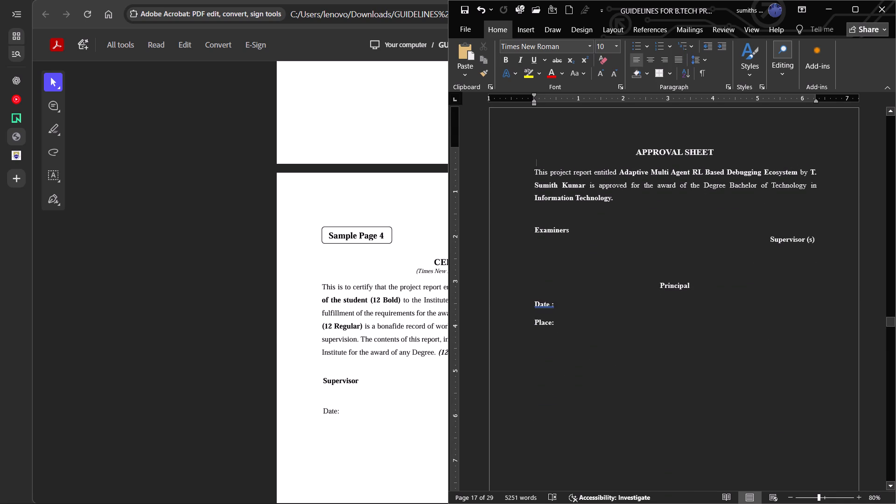
scroll(342, 346, down, 2)
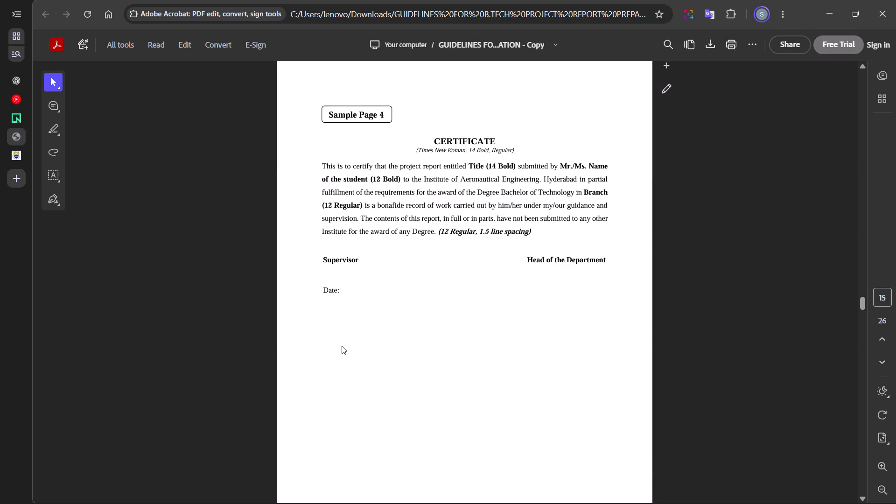
scroll(342, 346, down, 4)
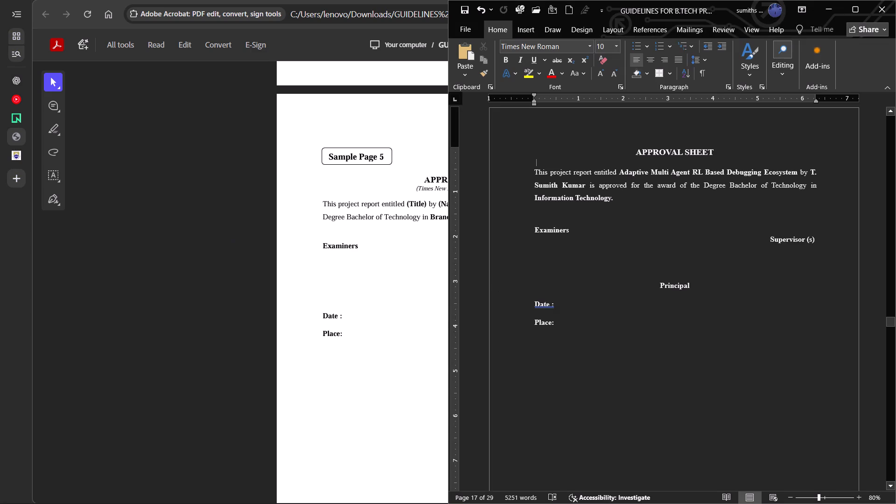
scroll(701, 217, up, 1)
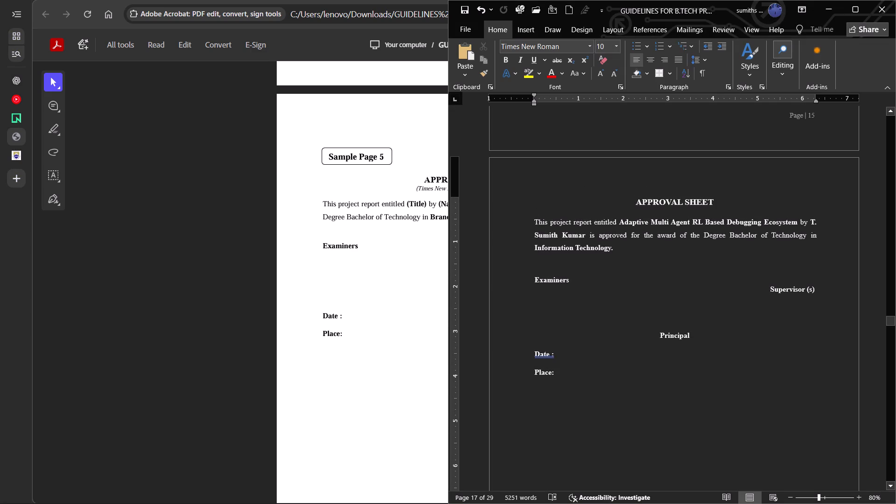
scroll(599, 273, up, 1)
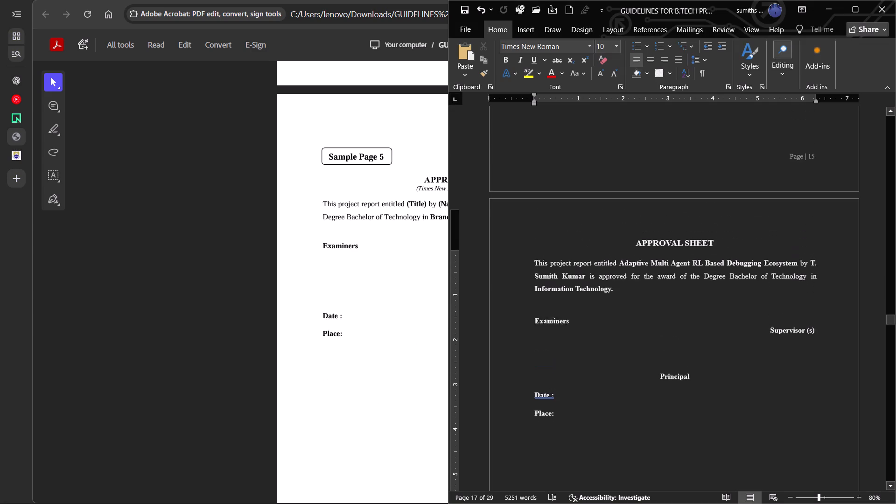
scroll(599, 273, up, 1)
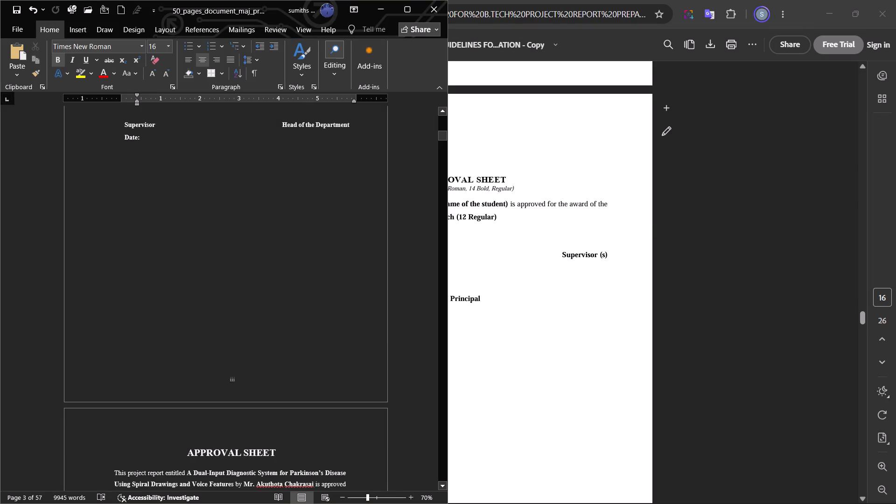
click(382, 10)
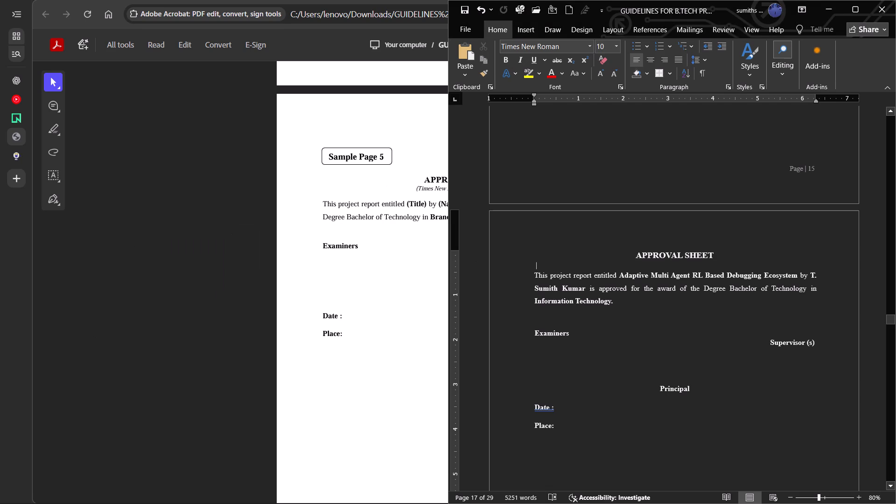
Delete the "Sample Page 6" label above the ACKNOWLEDGEMENT heading.
scroll(528, 333, down, 1)
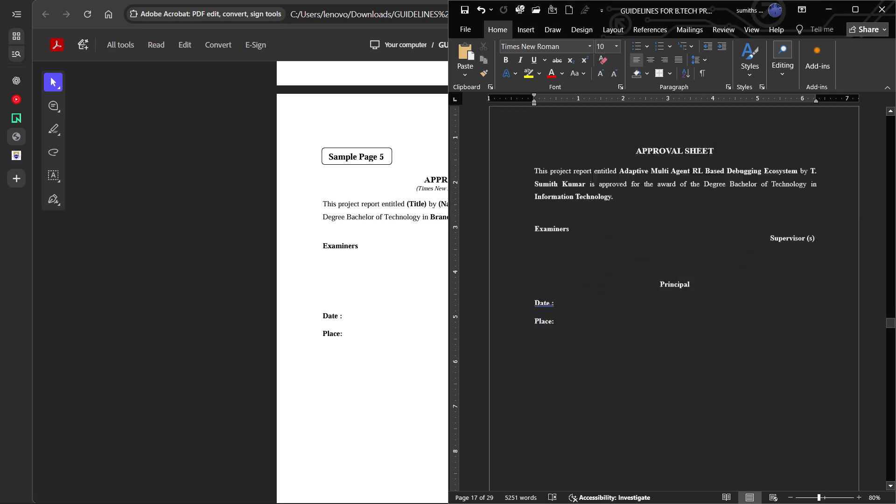
scroll(528, 333, down, 2)
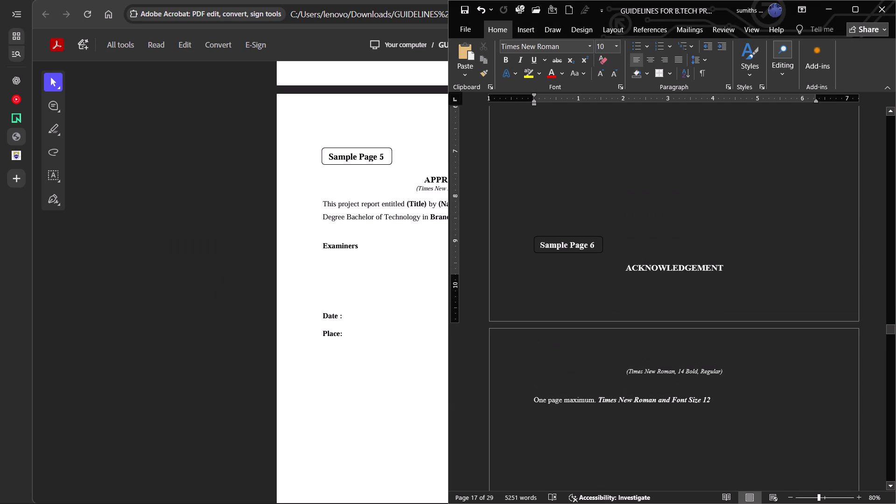
drag(619, 246, 533, 240)
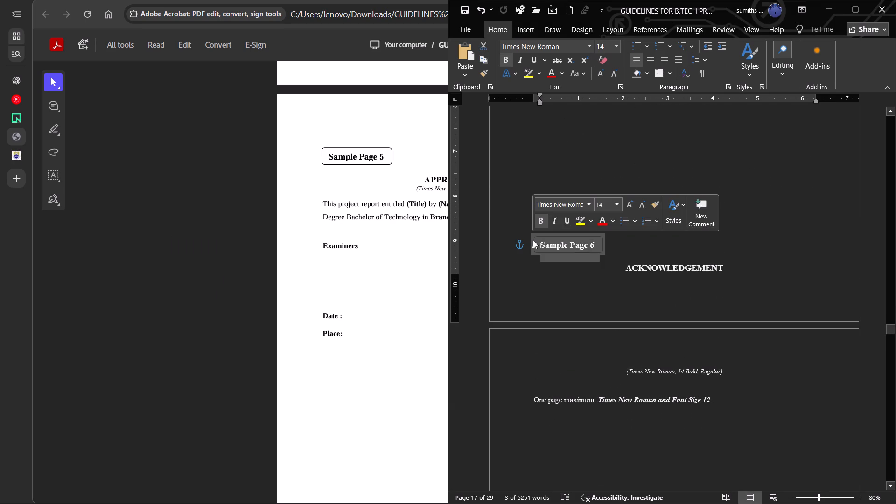
key(BackSpace)
Push the ACKNOWLEDGEMENT heading to the top of the following page with blank lines and save the document.
key(Return)
key(Return)
key(Return)
key(Return)
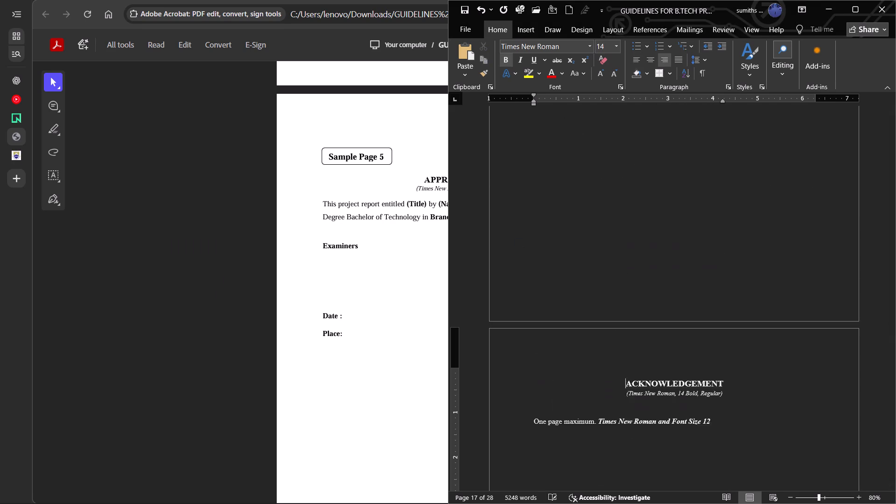
key(BackSpace)
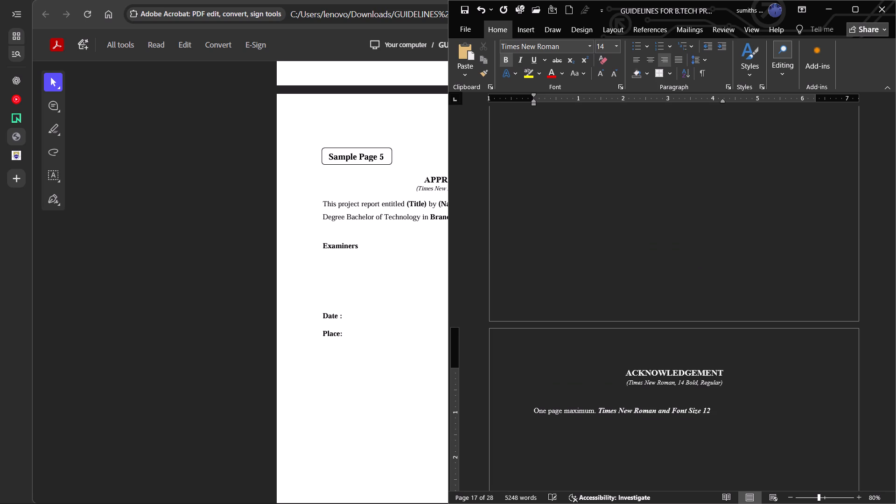
key(BackSpace)
key(Return)
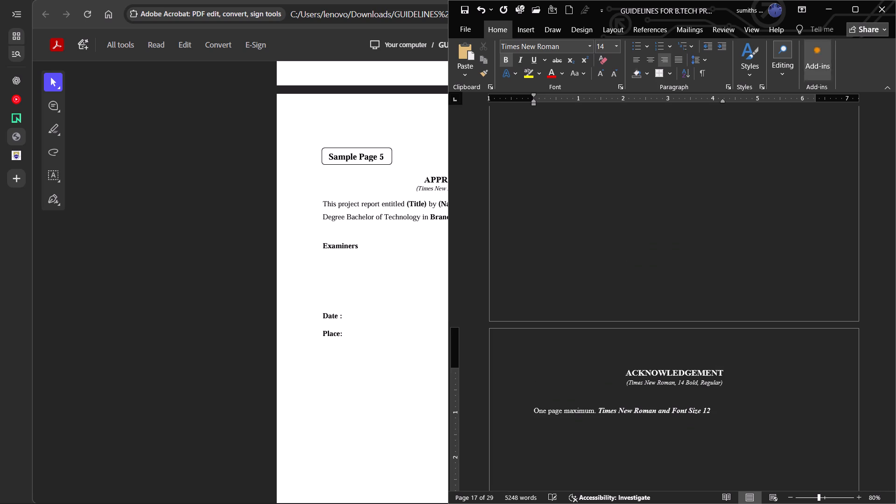
key(ctrl+s)
key(ctrl+s)
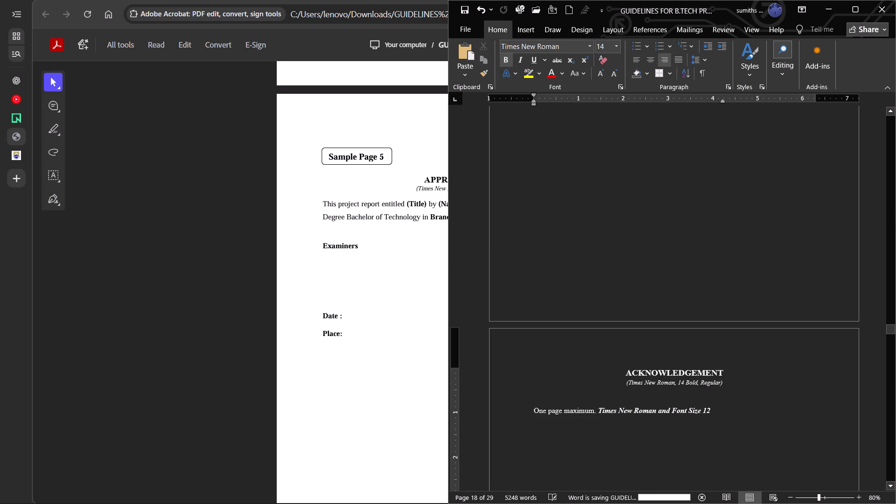
Delete the "(Times New Roman, 14 Bold, Regular)" note under the ACKNOWLEDGEMENT heading and save the document.
scroll(675, 273, up, 4)
scroll(675, 273, down, 1)
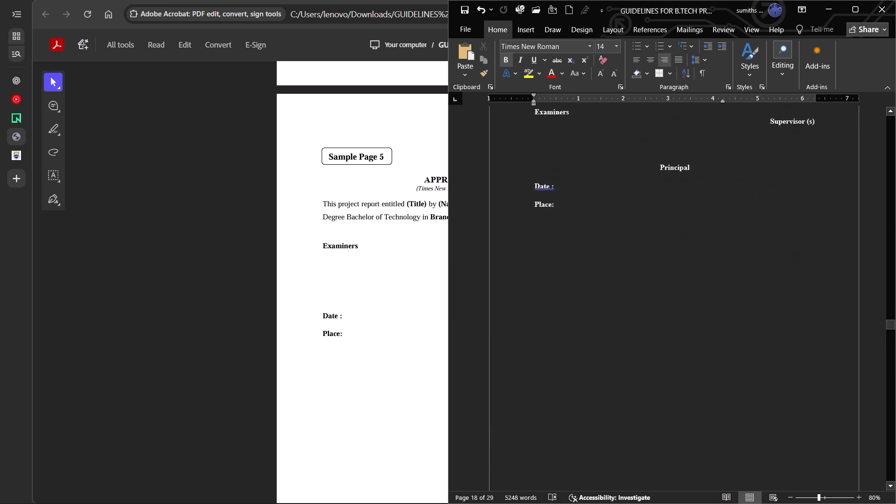
scroll(671, 342, down, 1)
drag(726, 382, 666, 382)
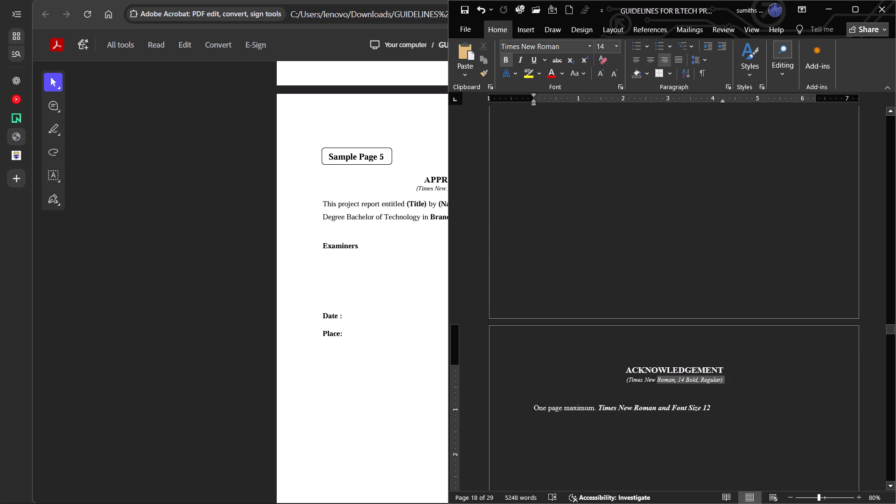
drag(666, 382, 625, 383)
key(BackSpace)
key(BackSpace)
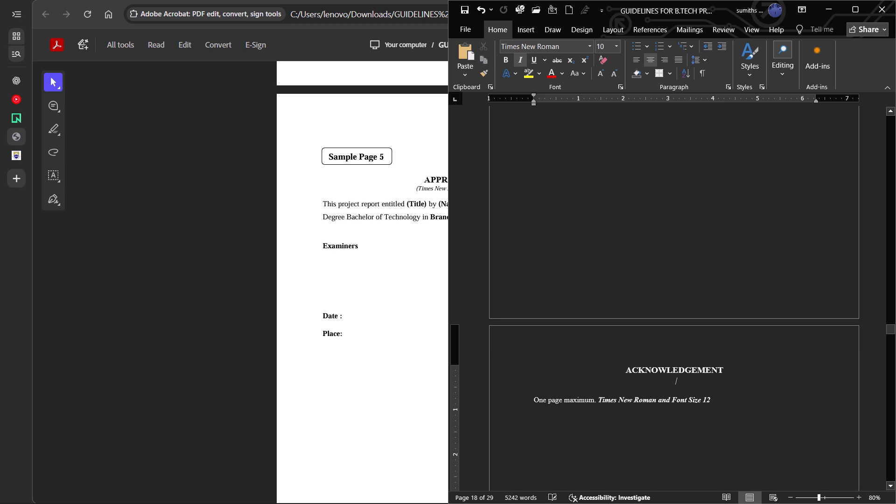
key(BackSpace)
scroll(689, 333, down, 1)
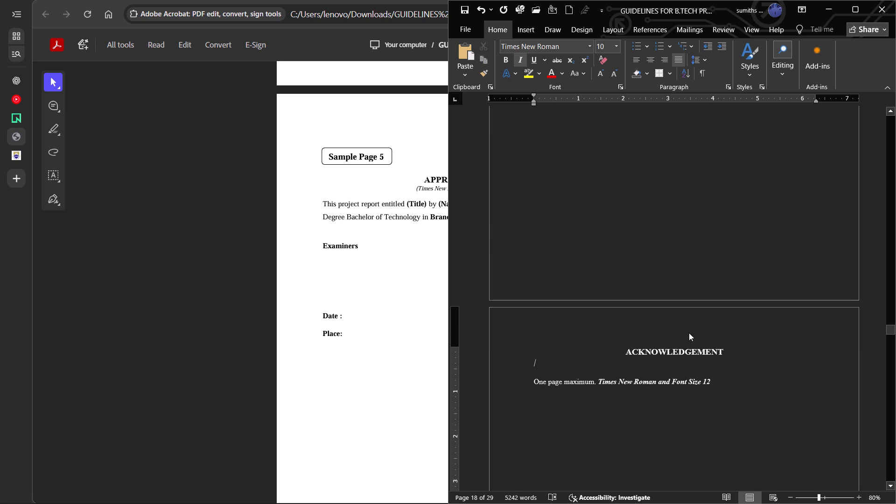
key(ctrl+s)
Delete the "Sample Page 7" label above the ABSTRACT heading.
scroll(689, 333, down, 4)
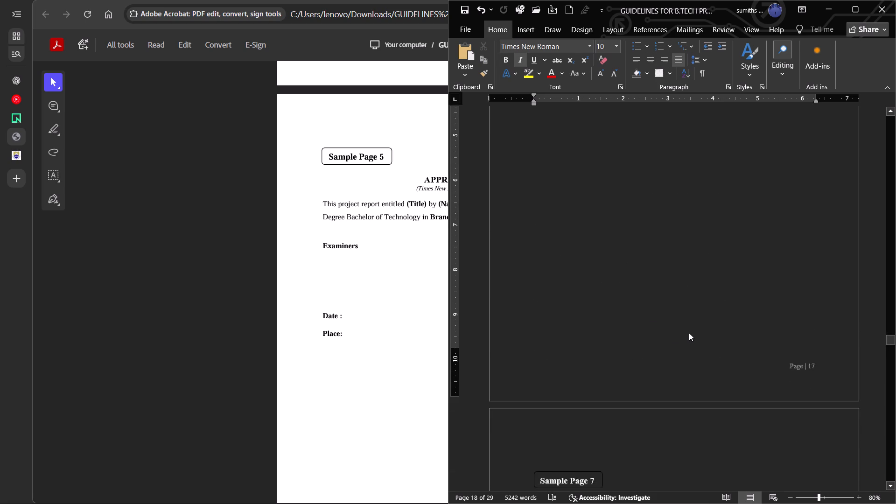
scroll(689, 333, down, 2)
scroll(689, 333, up, 4)
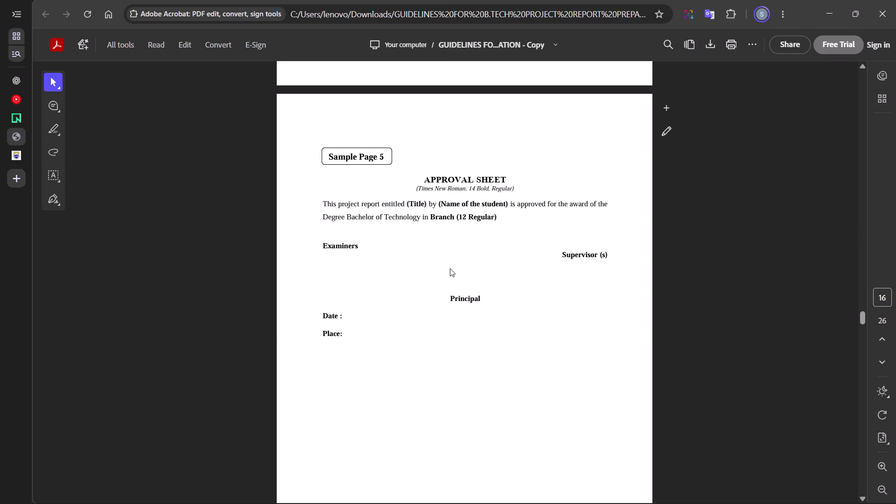
scroll(450, 268, down, 5)
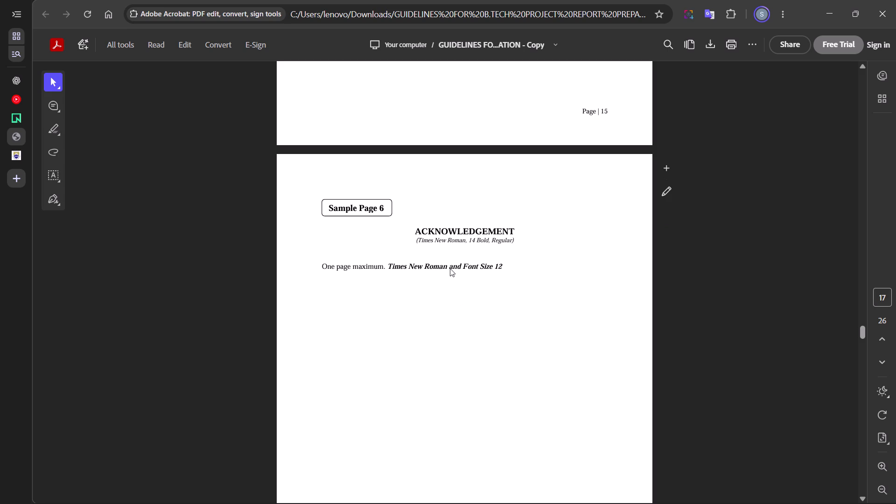
scroll(622, 294, down, 2)
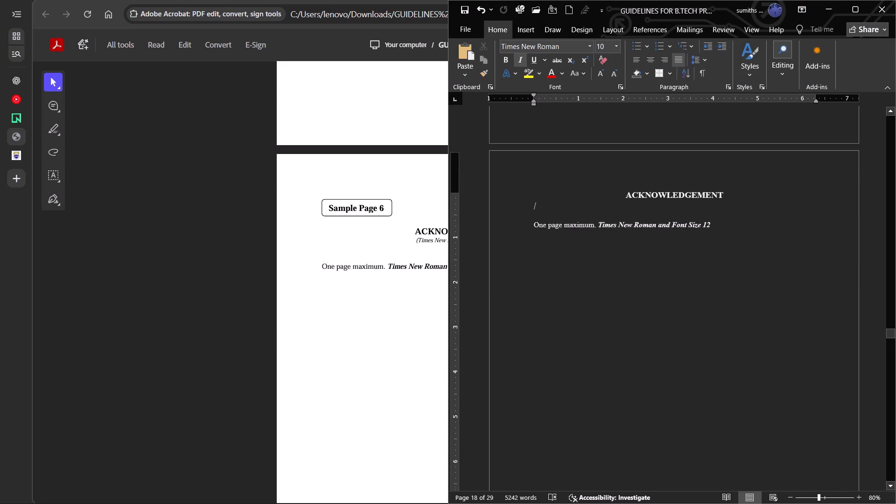
scroll(622, 294, down, 3)
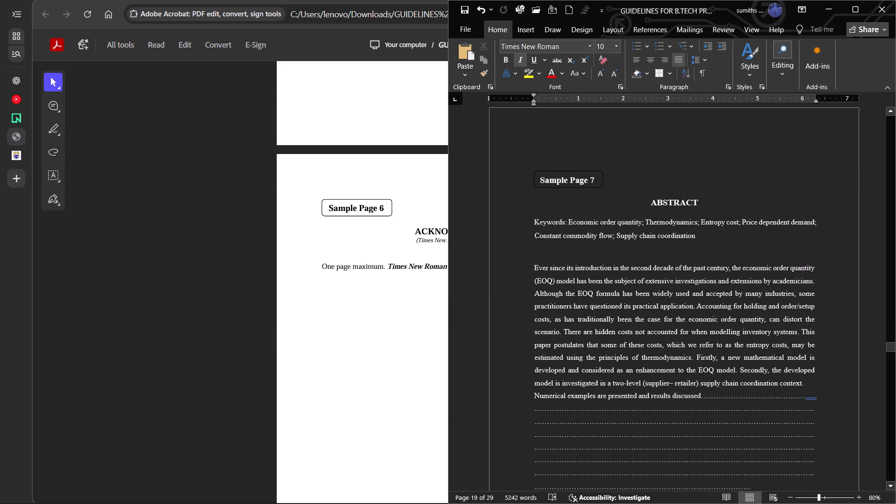
drag(640, 189, 521, 168)
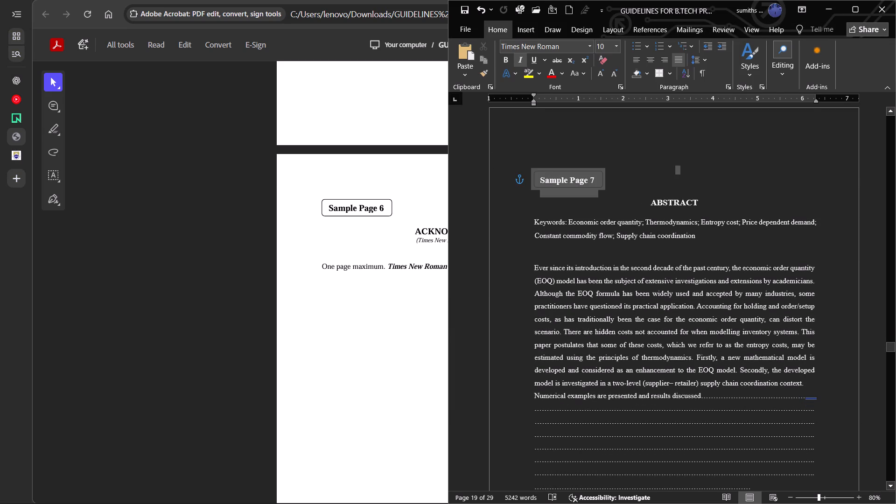
text(\\)
key(BackSpace)
key(BackSpace)
key(BackSpace)
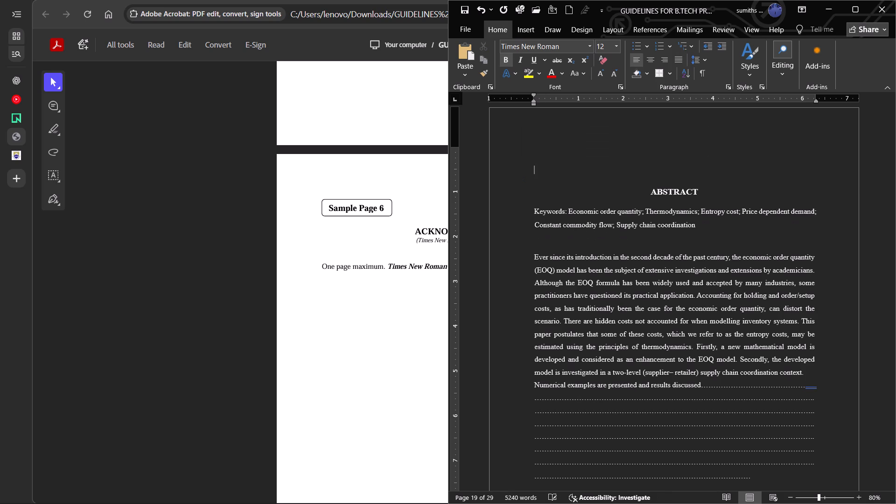
Remove the blank lines above the ABSTRACT heading so it starts at the top of its page, and save the document.
key(BackSpace)
key(BackSpace)
key(BackSpace)
key(BackSpace)
key(BackSpace)
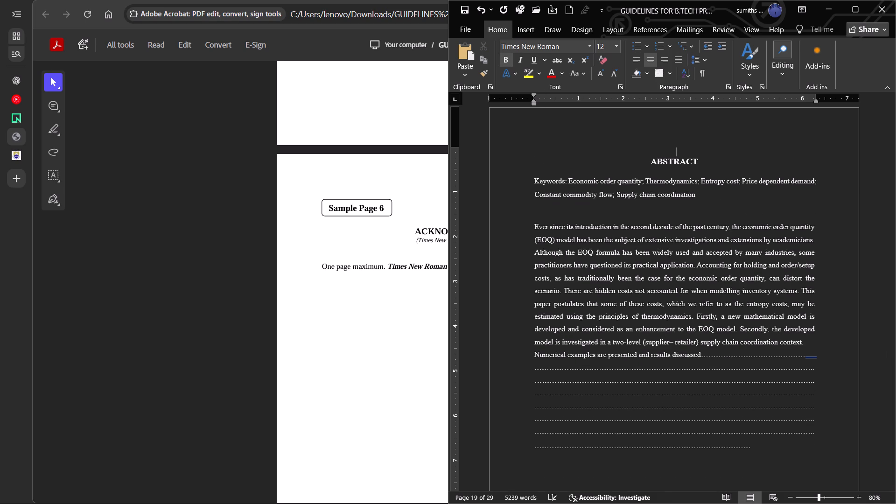
key(BackSpace)
key(BackSpace)
key(BackSpace)
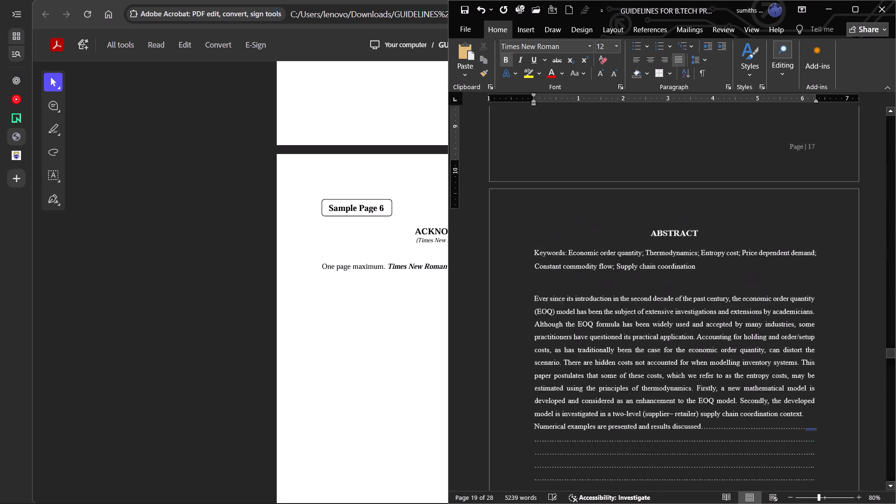
key(ctrl+s)
key(ctrl+s)
key(ctrl+s)
scroll(521, 168, up, 1)
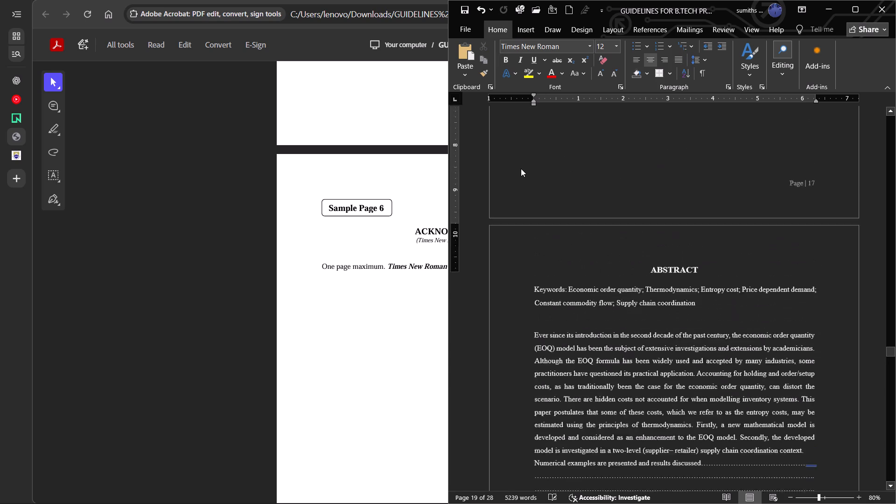
Delete the "Sample Page 8" label above the CONTENTS heading, push the heading onto the following page with a blank line, and save the document.
scroll(521, 168, up, 7)
scroll(579, 308, down, 3)
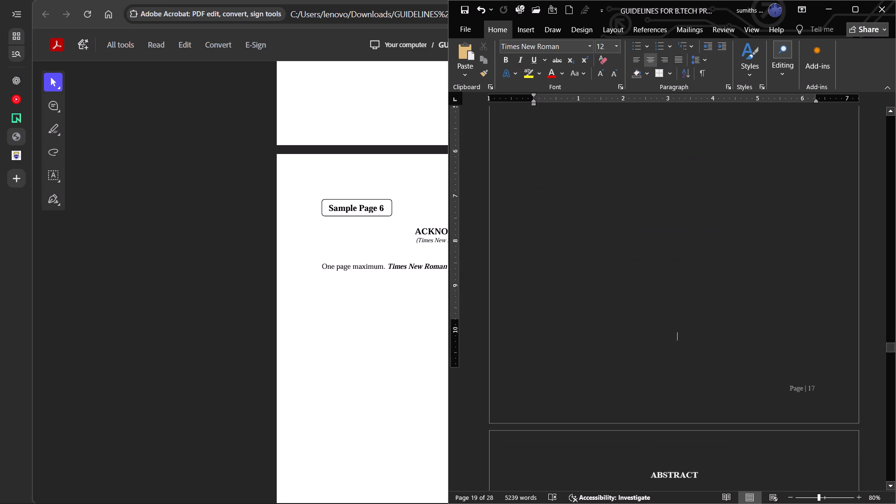
scroll(579, 308, down, 4)
scroll(665, 224, down, 3)
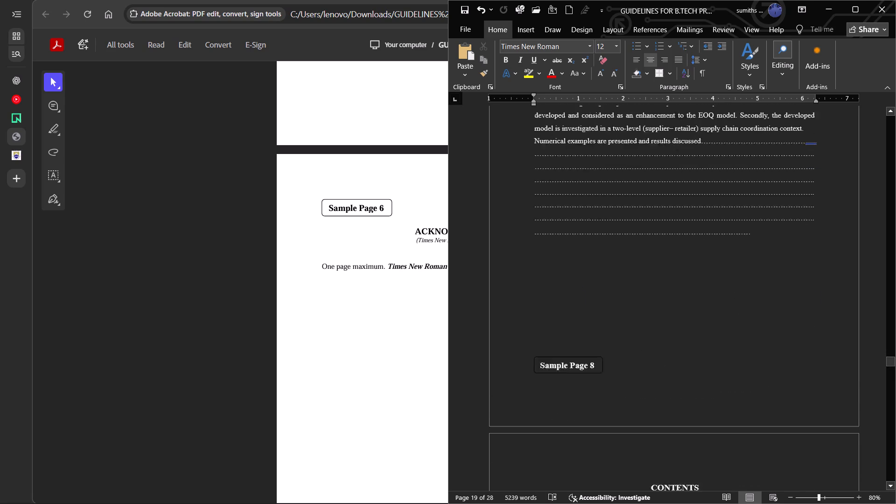
scroll(665, 224, down, 2)
drag(615, 174, 518, 133)
key(BackSpace)
key(Return)
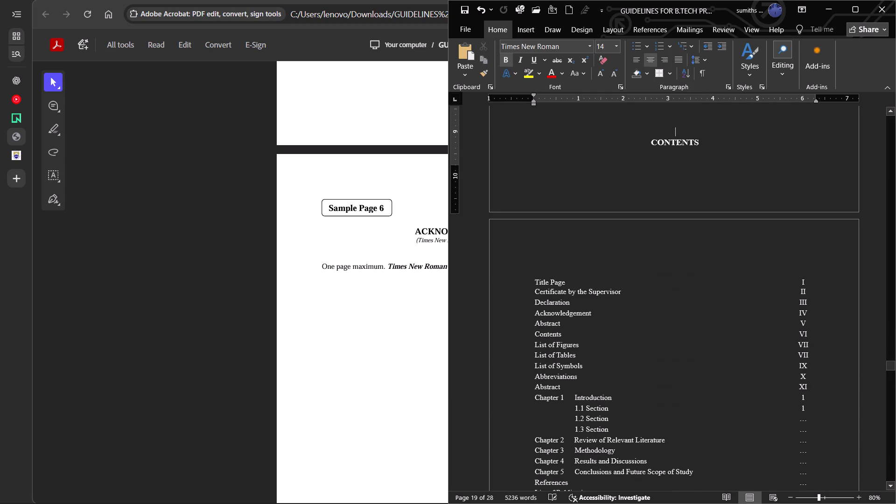
key(ctrl+s)
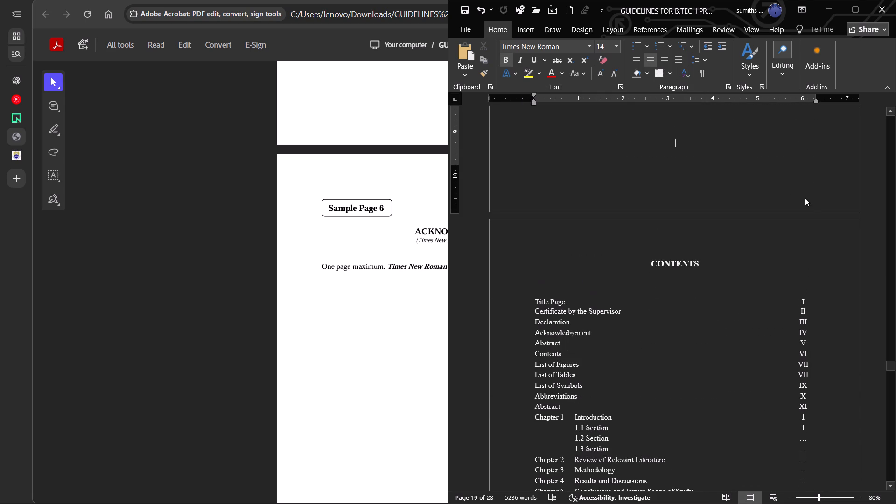
Compare the report's Certificate and Approval Sheet pages with Sample Pages 4 and 5 in the guidelines PDF.
scroll(799, 261, up, 3)
scroll(671, 286, up, 2)
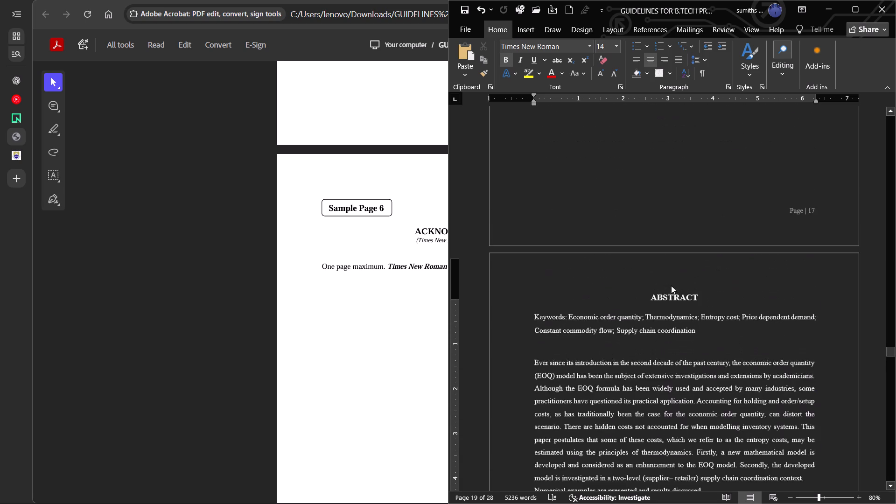
scroll(671, 286, up, 7)
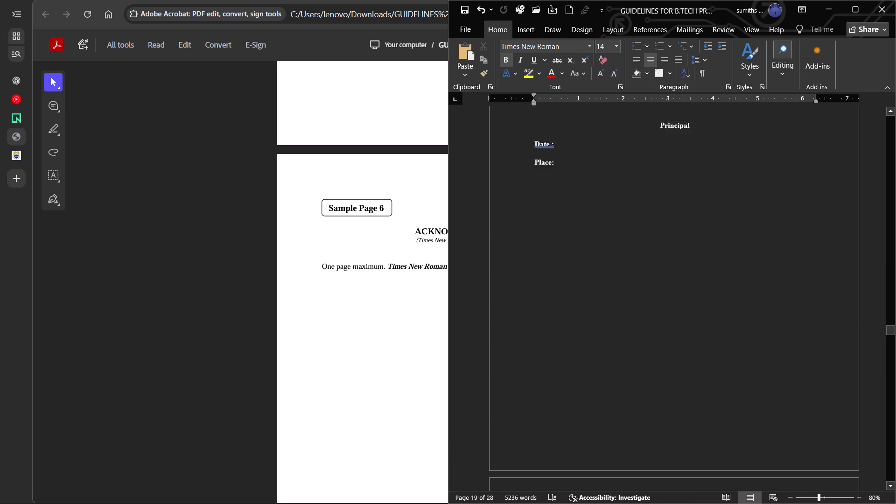
scroll(671, 286, up, 6)
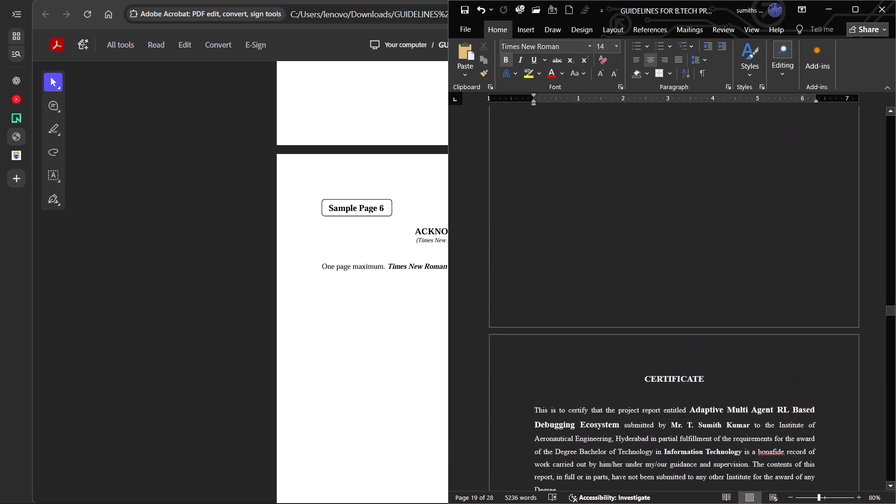
scroll(671, 286, up, 1)
click(422, 264)
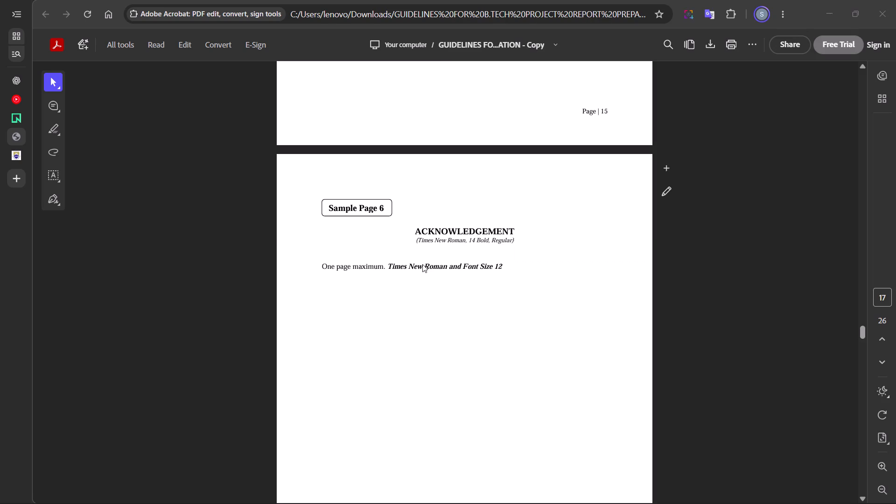
scroll(422, 264, up, 8)
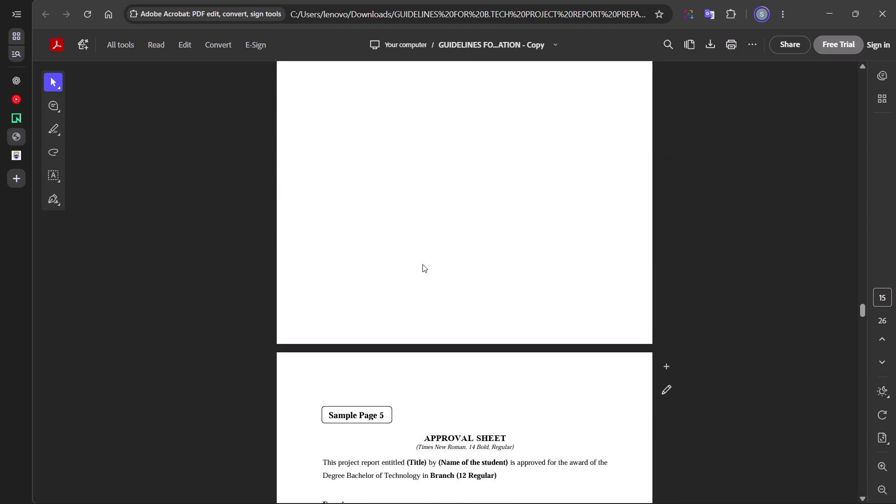
scroll(422, 264, up, 5)
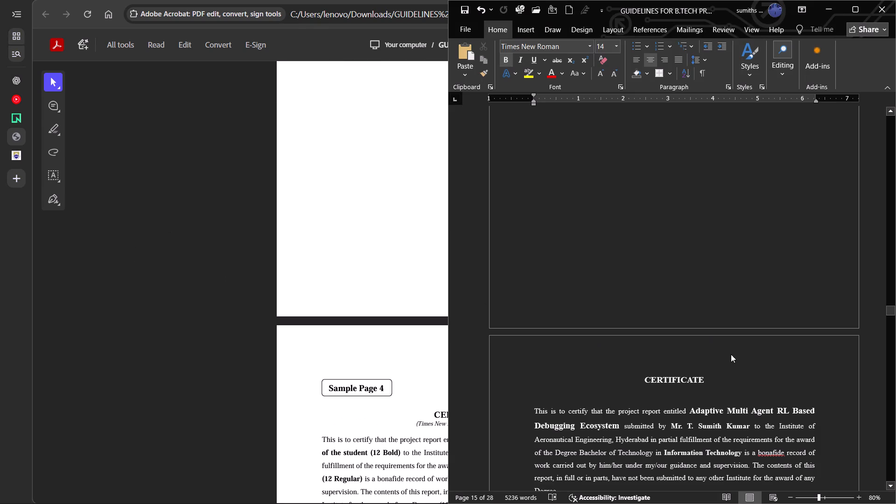
scroll(731, 354, down, 1)
scroll(574, 292, down, 1)
click(368, 362)
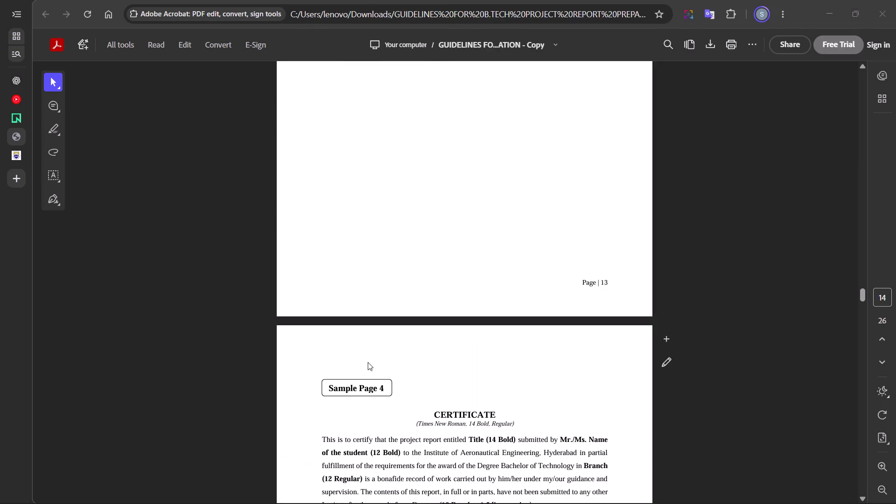
scroll(548, 335, down, 5)
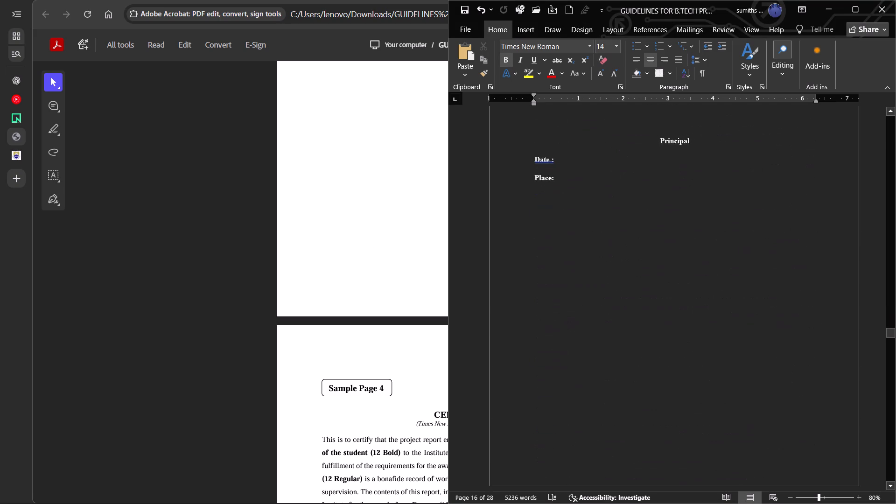
scroll(548, 335, up, 3)
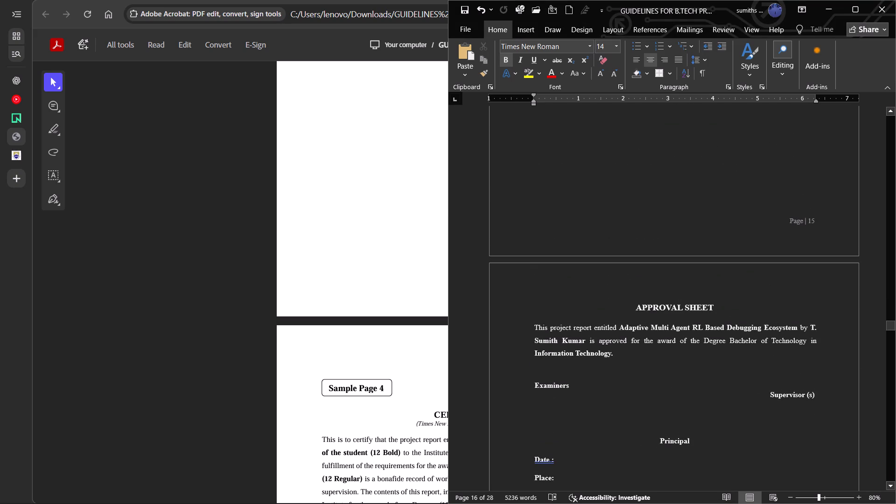
scroll(418, 430, down, 7)
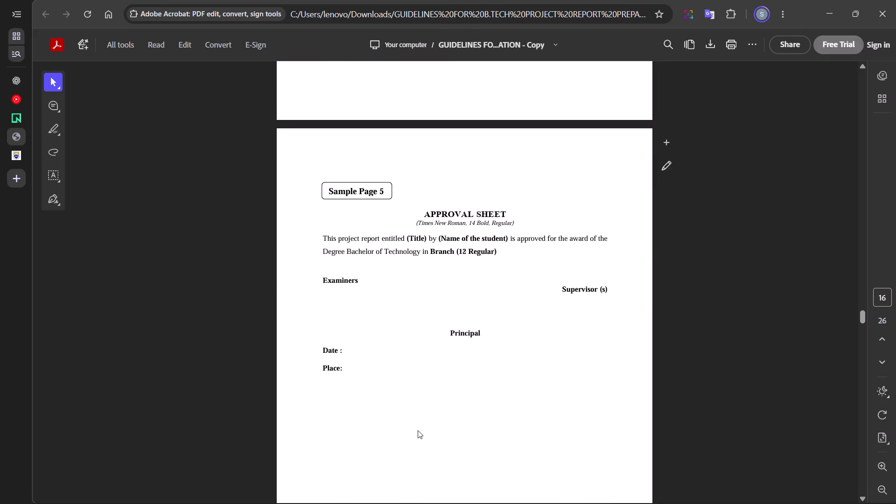
scroll(418, 430, down, 1)
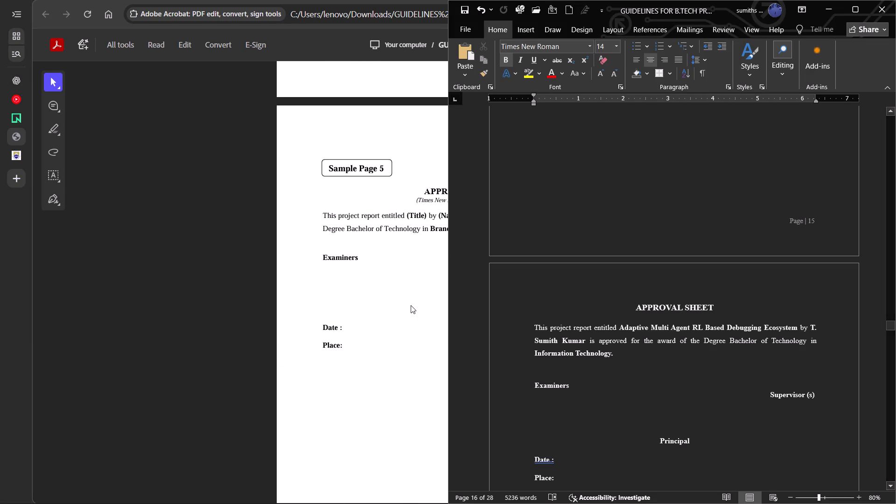
click(411, 305)
click(337, 297)
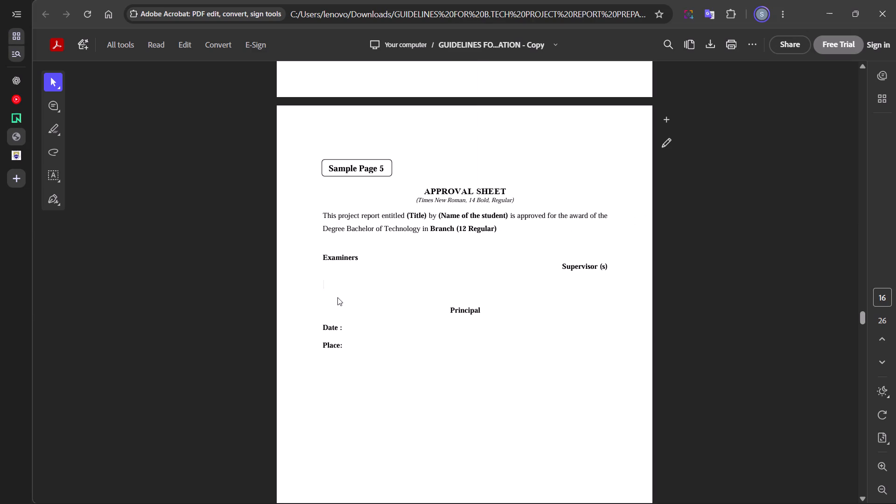
scroll(672, 385, down, 3)
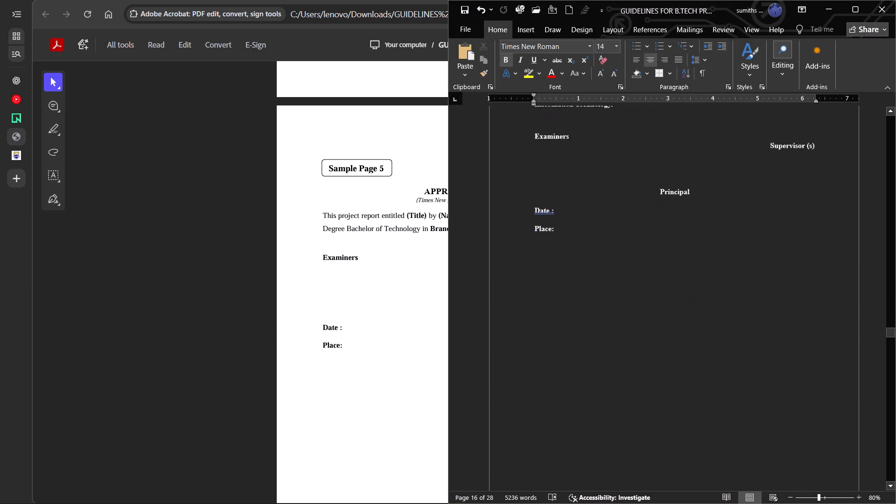
Compare the report's Abstract page with Sample Page 7 in the guidelines PDF, and view the Contents layout on Sample Page 8.
scroll(672, 385, down, 2)
scroll(565, 352, down, 3)
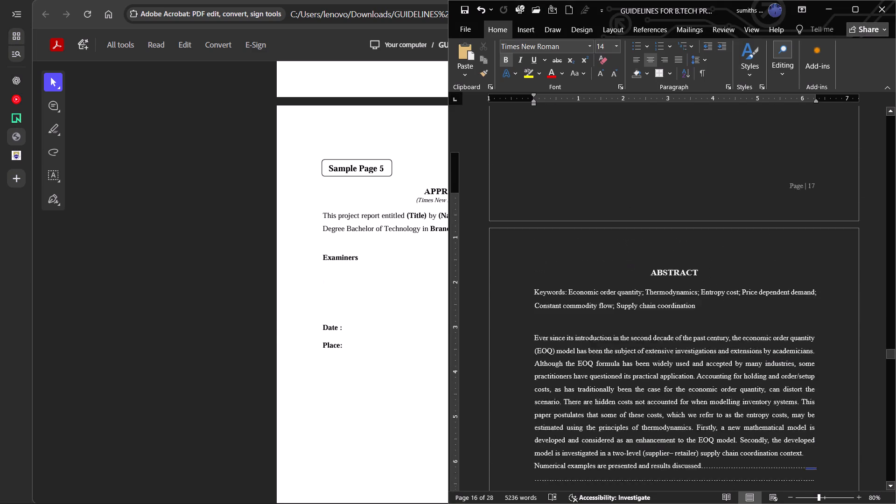
scroll(565, 352, down, 2)
scroll(225, 424, down, 4)
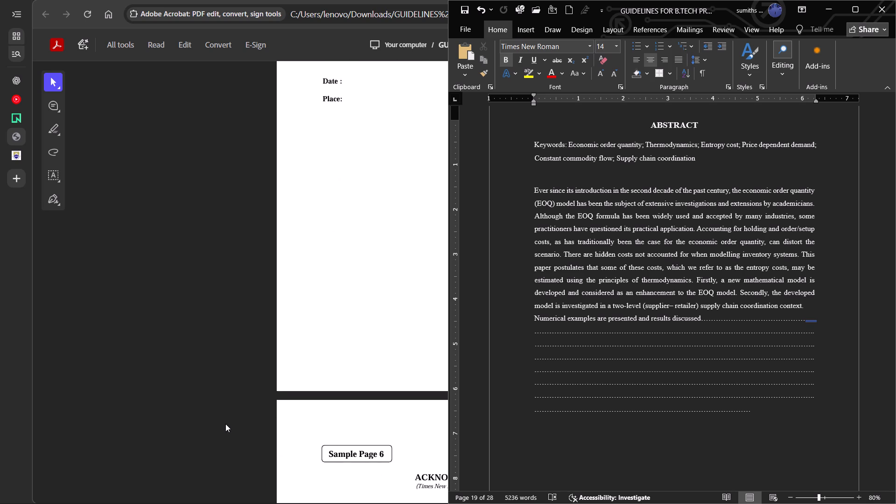
scroll(225, 424, down, 10)
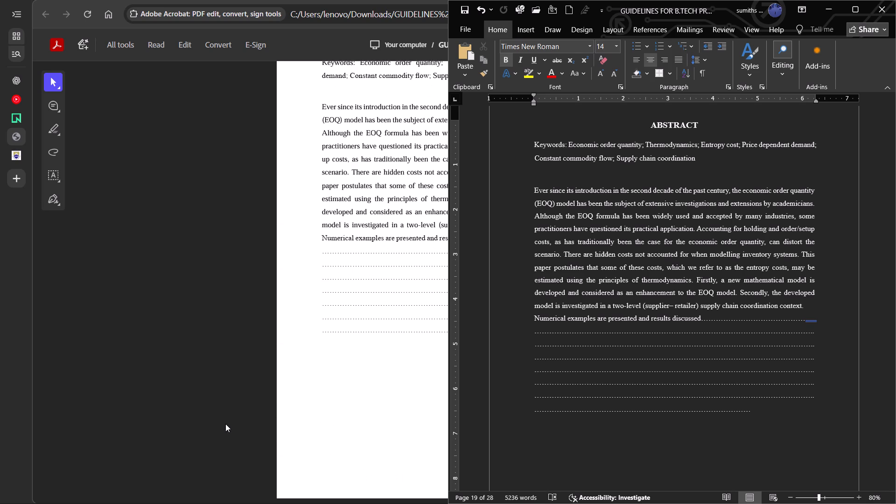
scroll(276, 325, up, 1)
click(276, 325)
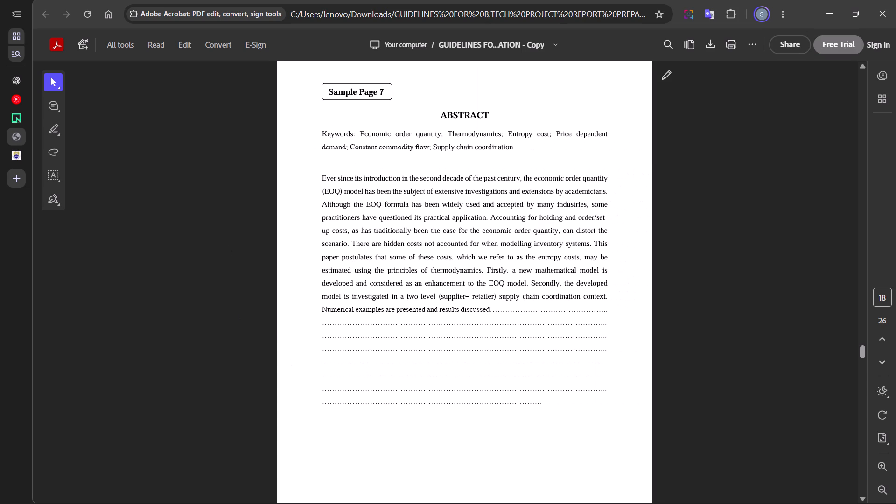
drag(554, 405, 293, 157)
drag(293, 157, 299, 148)
key(alt+Tab)
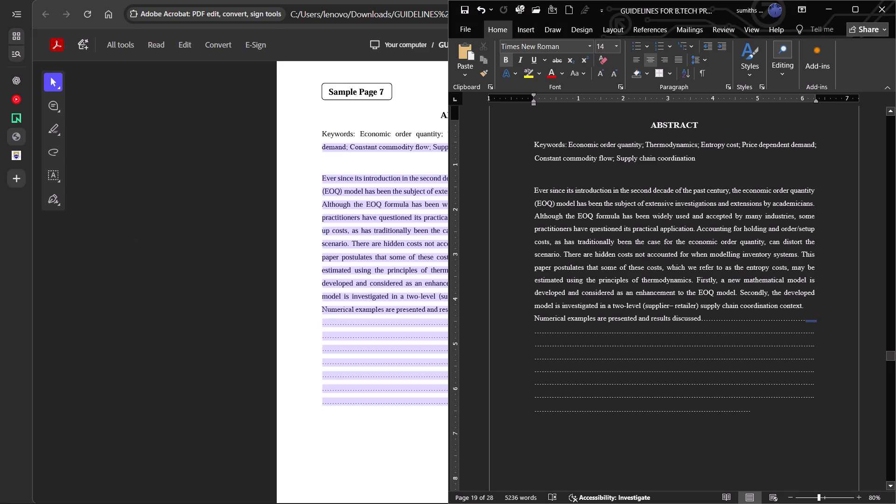
scroll(599, 310, down, 4)
click(314, 313)
scroll(314, 313, down, 2)
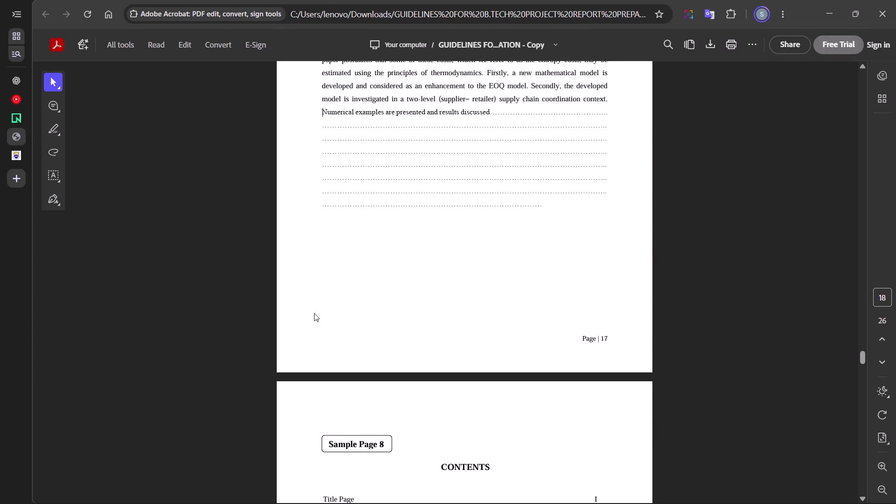
scroll(314, 313, down, 4)
key(alt+Tab)
Delete the "Sample Page 9" label above the LIST OF TABLES heading and save the document.
scroll(569, 353, down, 1)
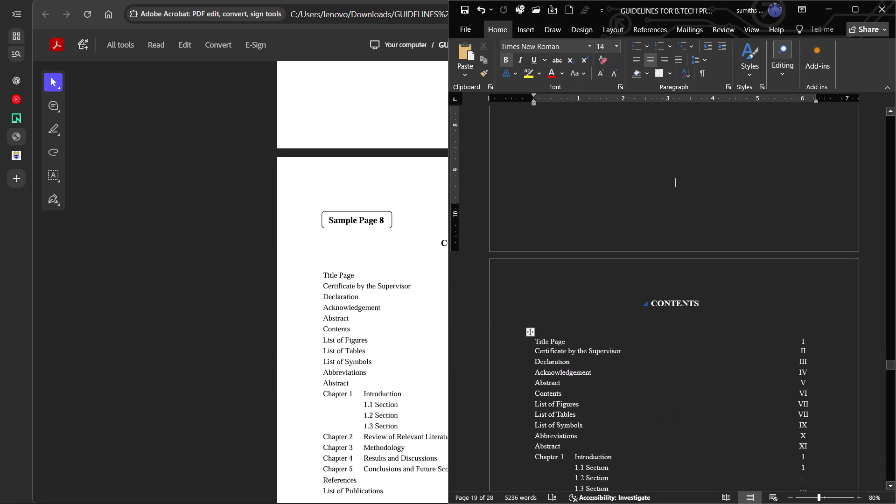
scroll(672, 298, down, 1)
scroll(648, 307, up, 2)
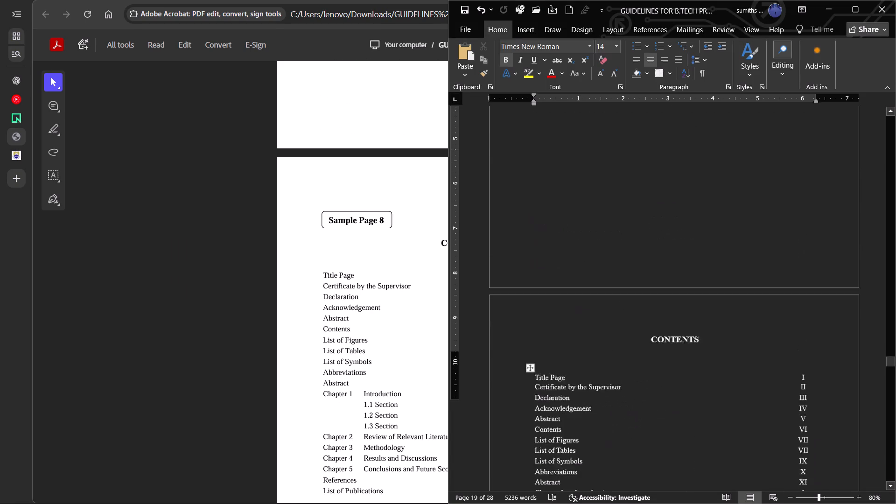
scroll(648, 307, down, 5)
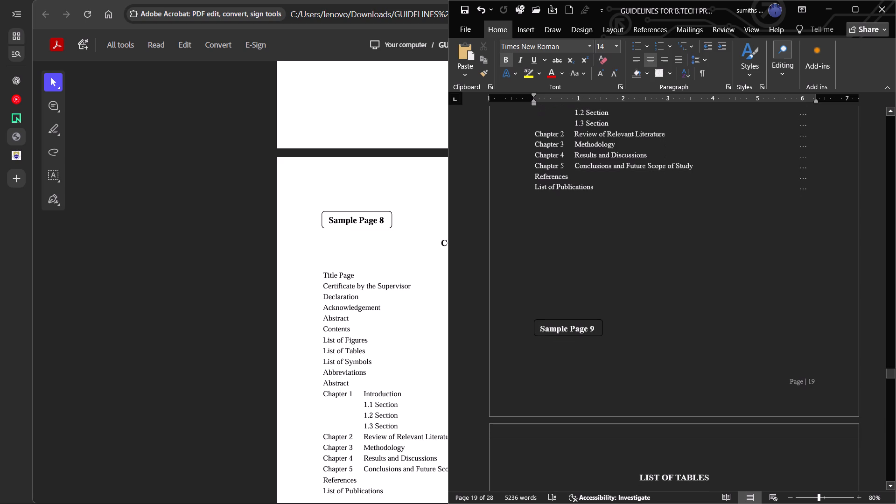
drag(623, 348, 531, 319)
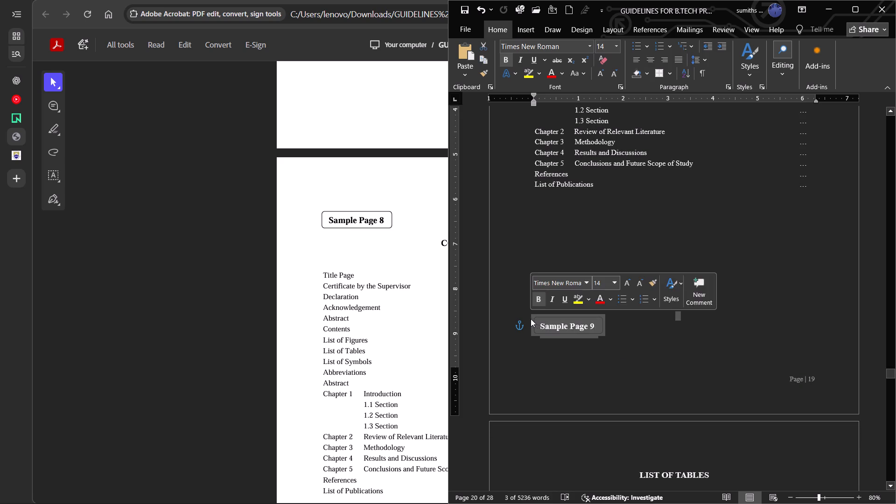
key(BackSpace)
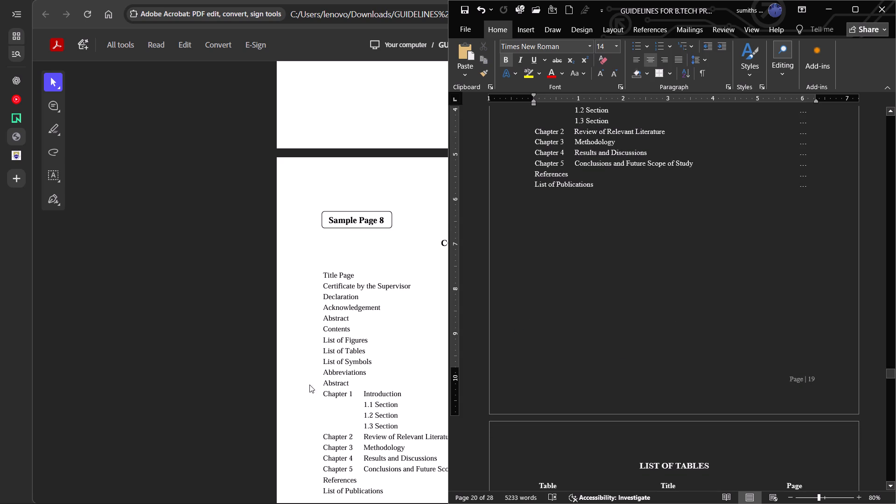
scroll(273, 387, down, 9)
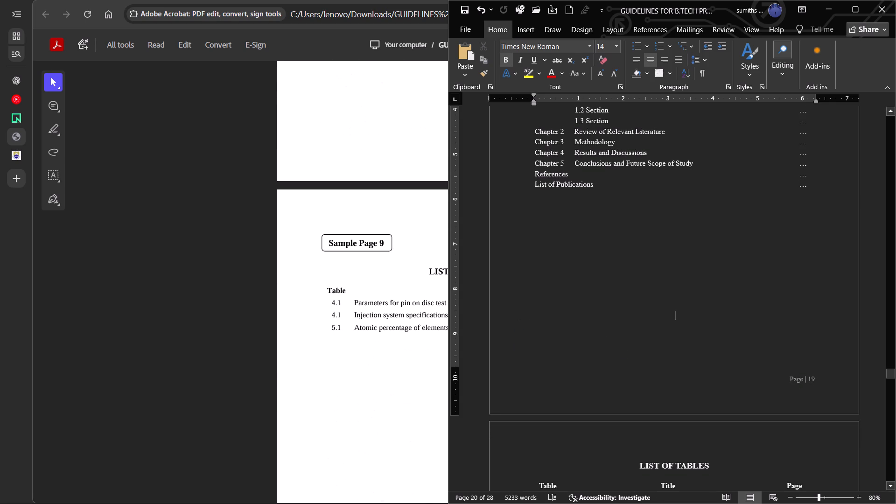
key(ctrl+s)
key(ctrl+s)
key(ctrl+s)
key(ctrl+s)
key(ctrl+s)
key(ctrl+s)
key(ctrl+s)
key(ctrl+s)
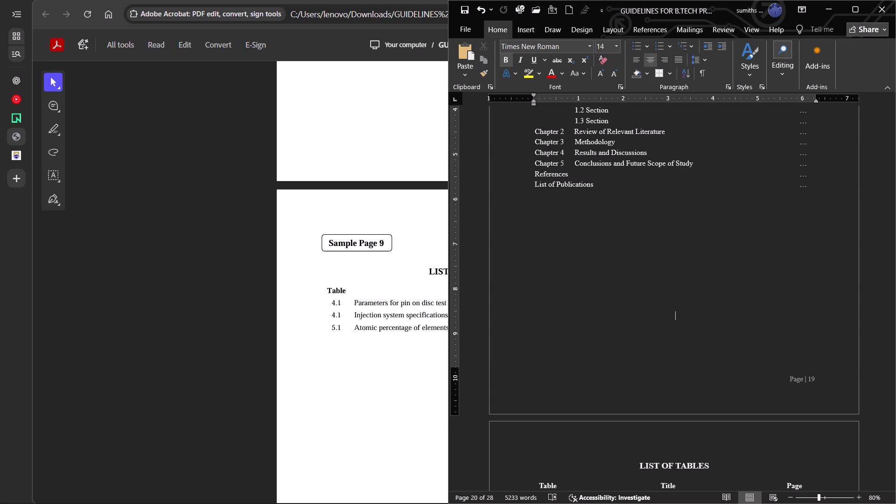
Compare the report's List of Tables page with Sample Page 9 in the guidelines PDF, rechecking the Contents layout on Sample Page 8.
scroll(425, 240, up, 2)
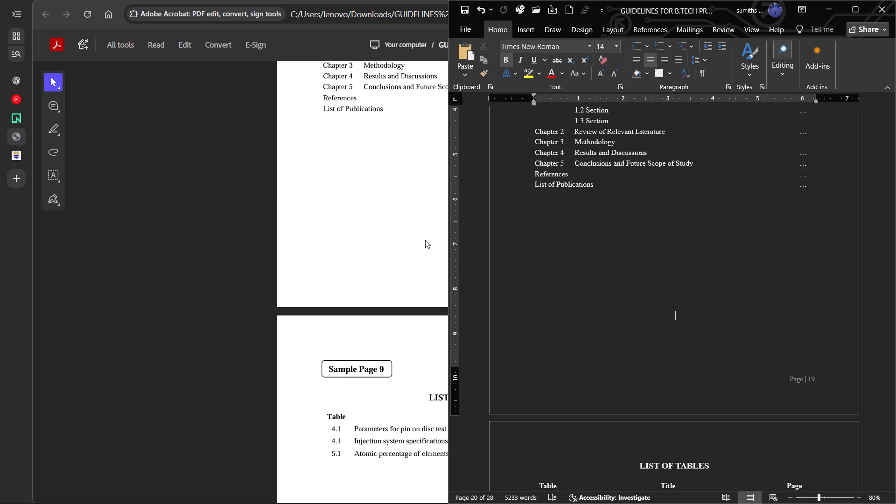
scroll(425, 240, up, 1)
scroll(710, 276, down, 2)
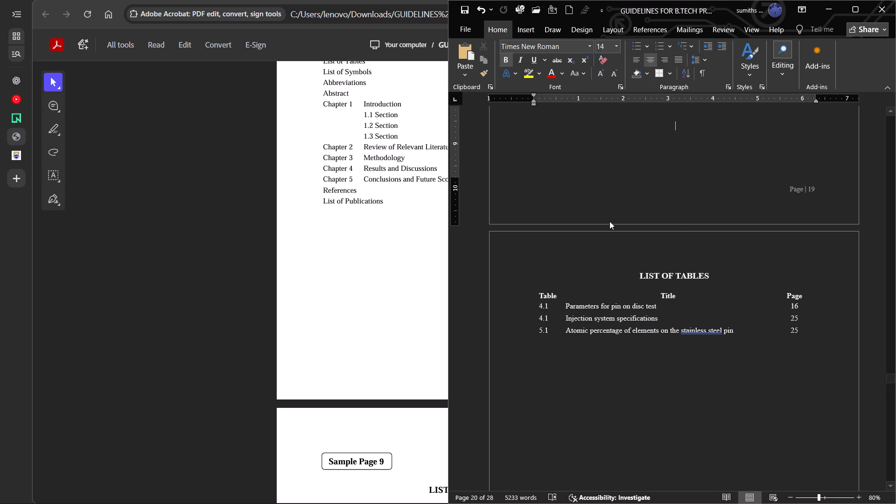
scroll(421, 275, down, 3)
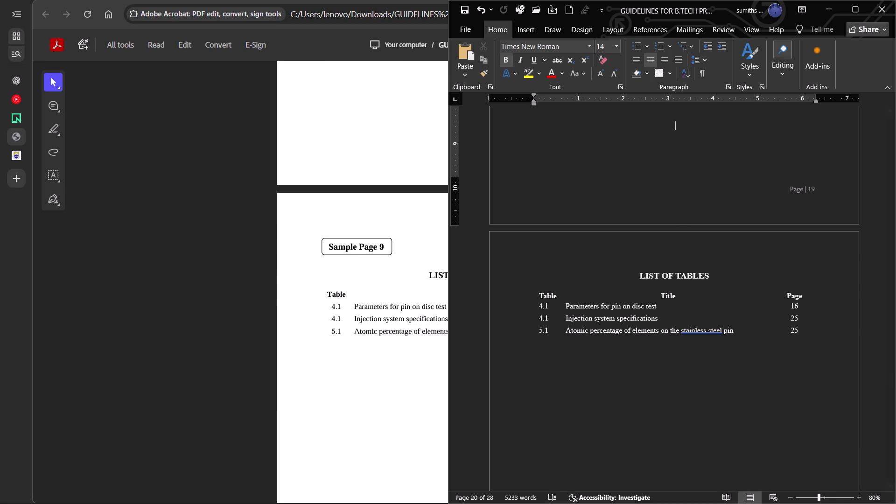
scroll(382, 312, down, 2)
scroll(421, 278, down, 1)
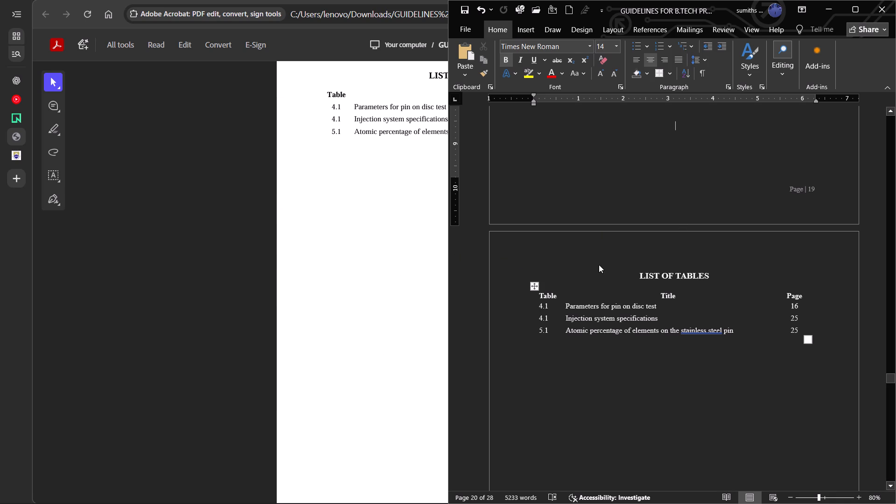
Slightly adjust the hanging and first-line indents of the "Table" column heading in the List of Tables, and save the document.
click(544, 290)
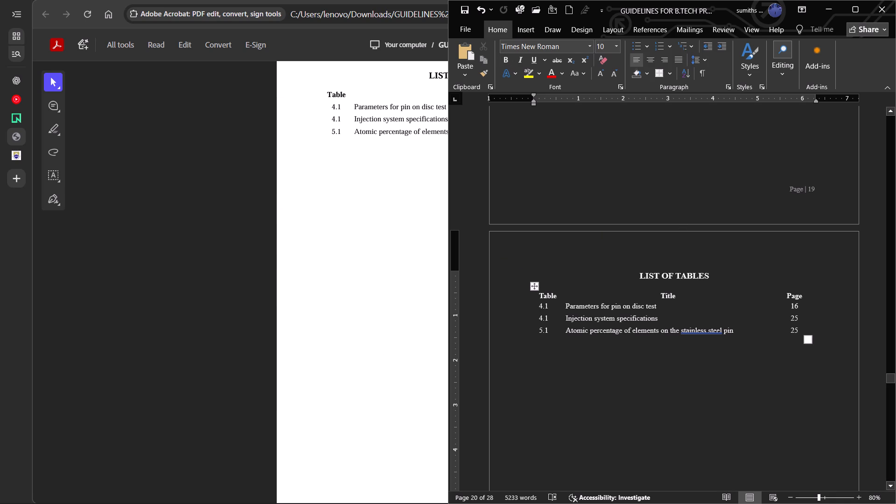
click(544, 295)
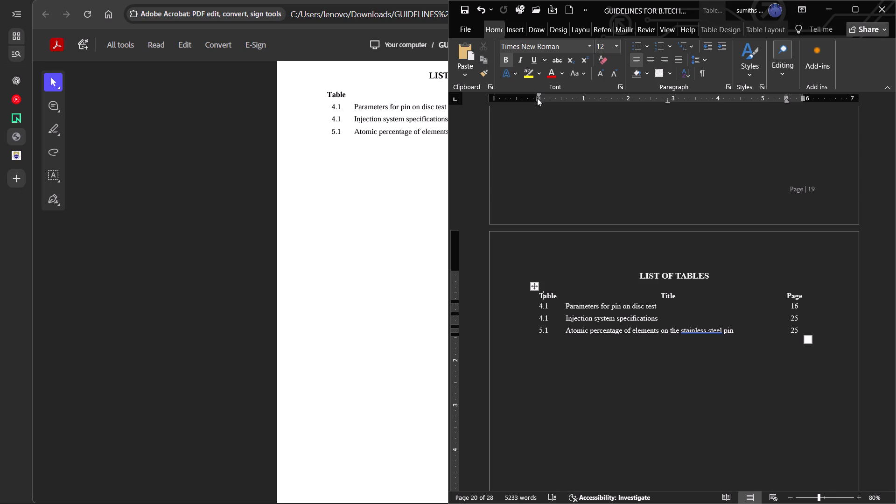
click(538, 100)
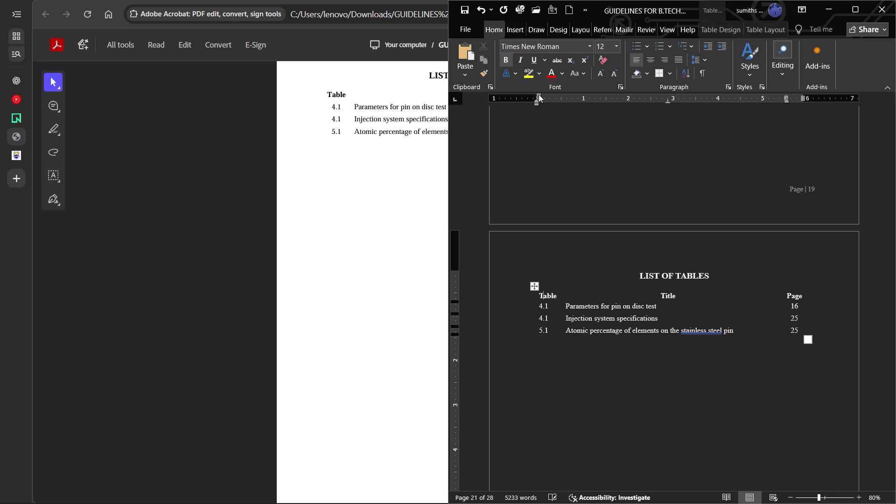
click(539, 94)
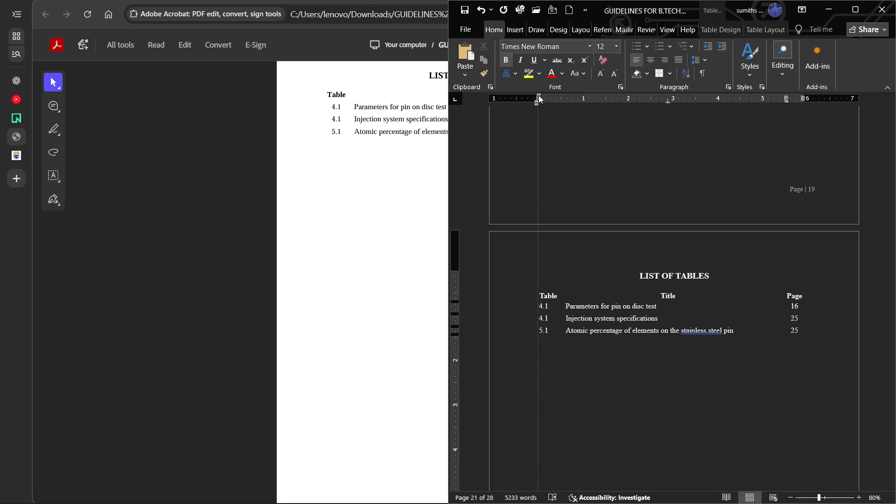
click(644, 191)
scroll(644, 191, up, 1)
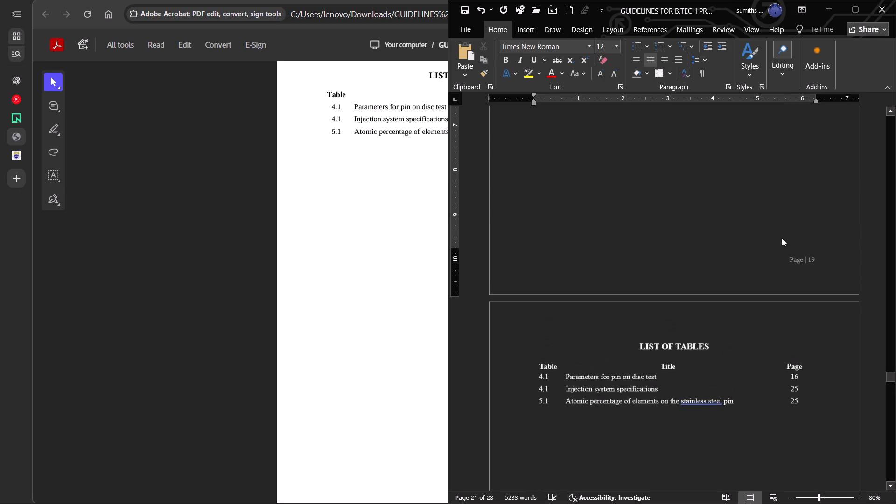
scroll(782, 238, up, 1)
click(351, 287)
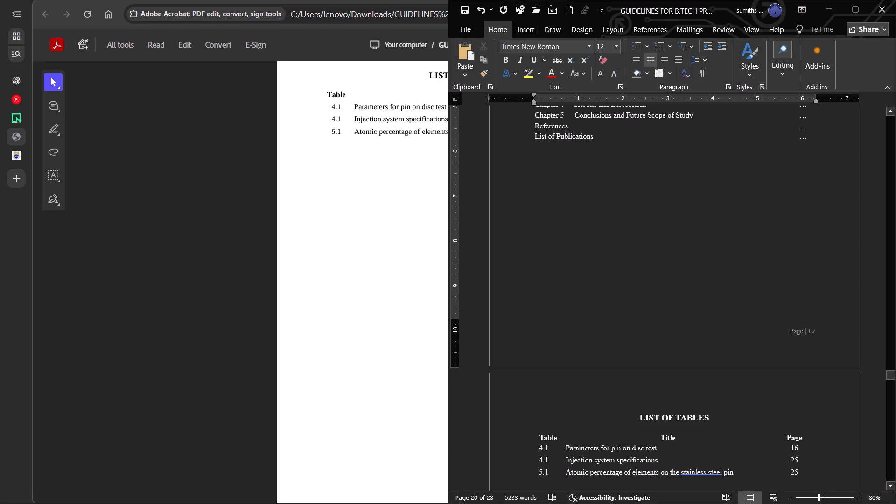
key(ctrl+s)
key(ctrl+s)
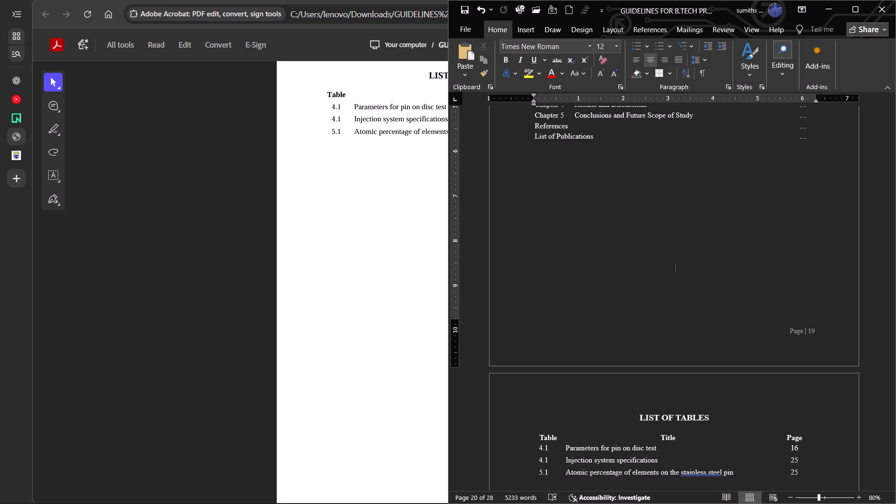
key(ctrl+s)
key(ctrl+s)
Review the report's Contents page and the end of the page before it.
scroll(704, 261, up, 1)
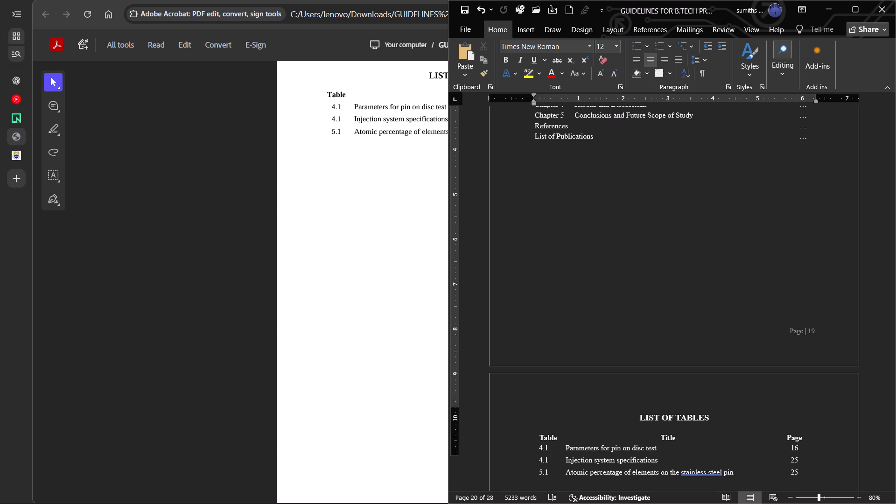
scroll(704, 261, up, 1)
scroll(630, 281, up, 1)
scroll(630, 281, down, 2)
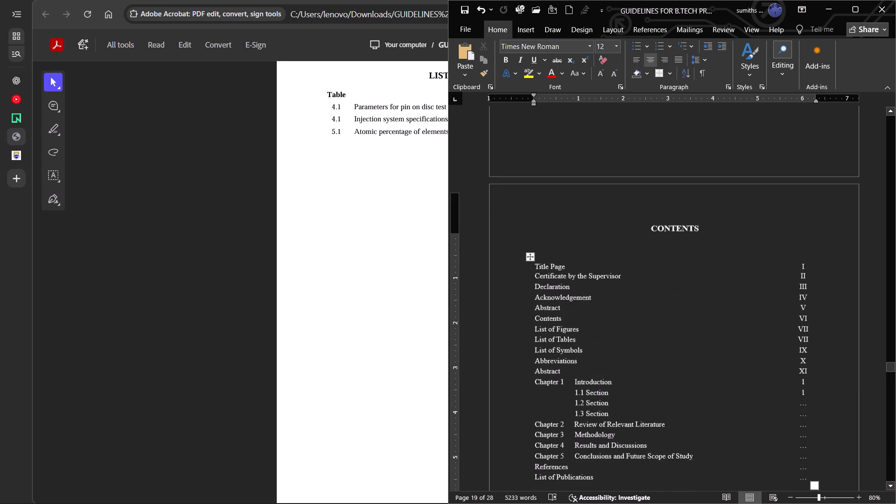
scroll(630, 281, down, 1)
scroll(630, 281, up, 2)
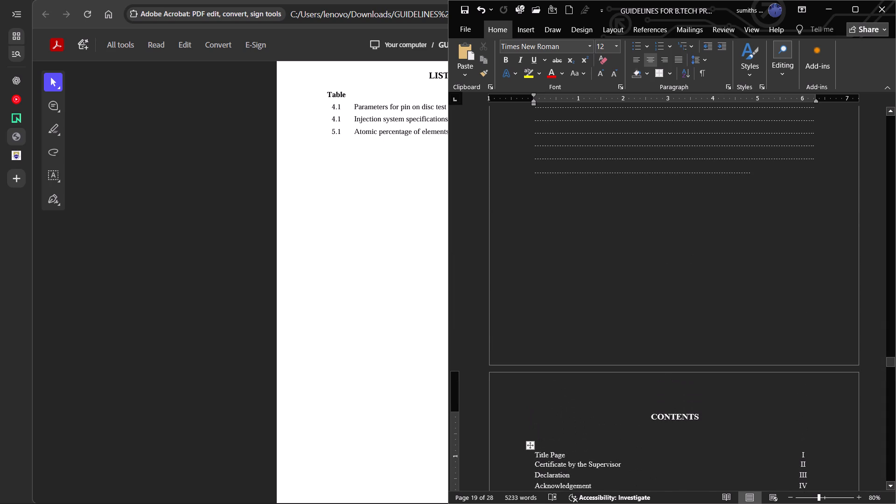
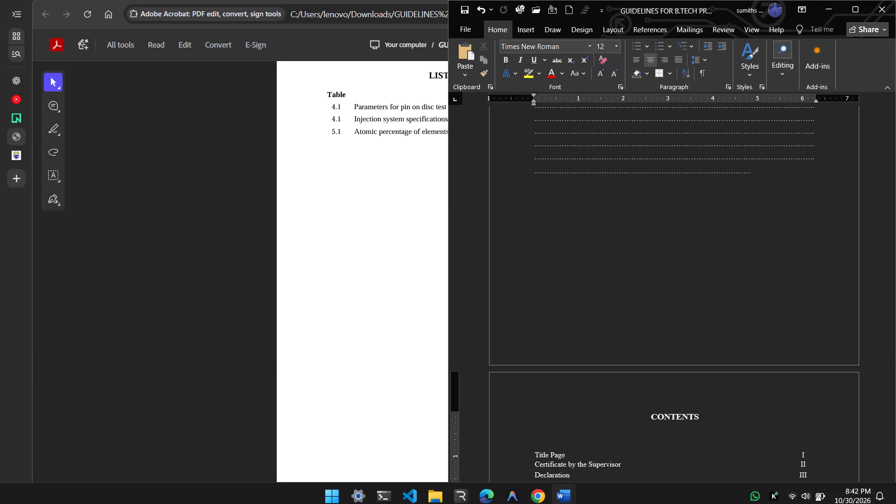
Review the report's Contents page and the guidelines PDF from Sample Page 9 through the List of Abbreviations on Sample Page 12.
scroll(623, 258, down, 1)
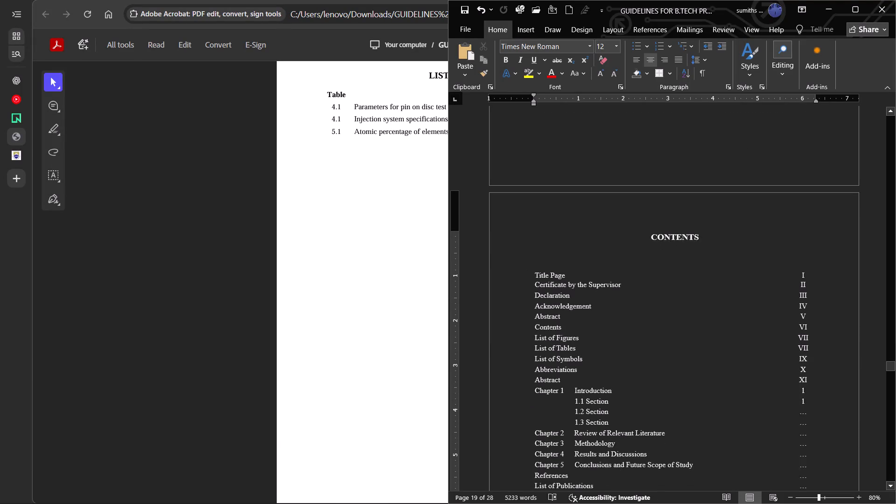
scroll(328, 295, down, 1)
click(328, 295)
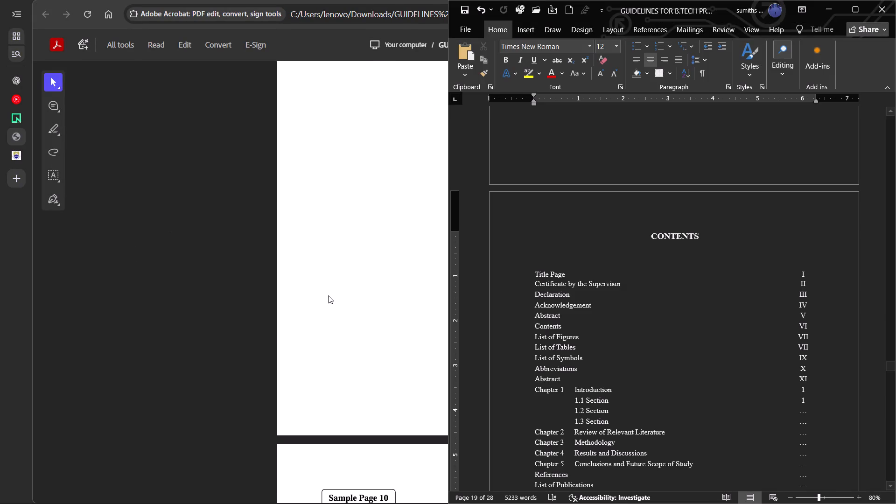
scroll(328, 295, up, 3)
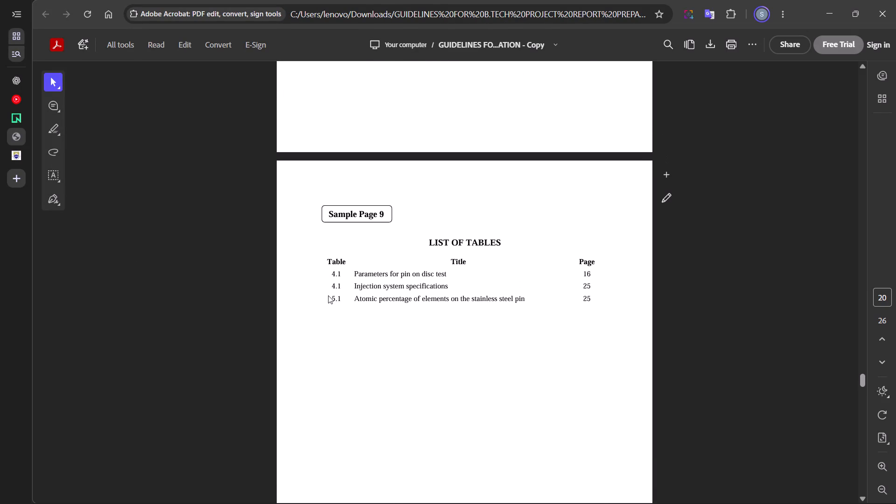
scroll(408, 440, up, 2)
scroll(408, 440, down, 1)
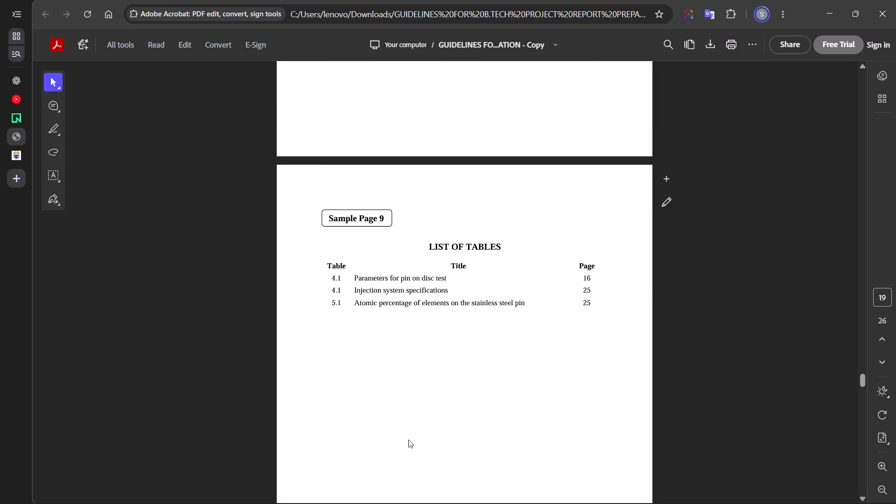
scroll(408, 440, down, 4)
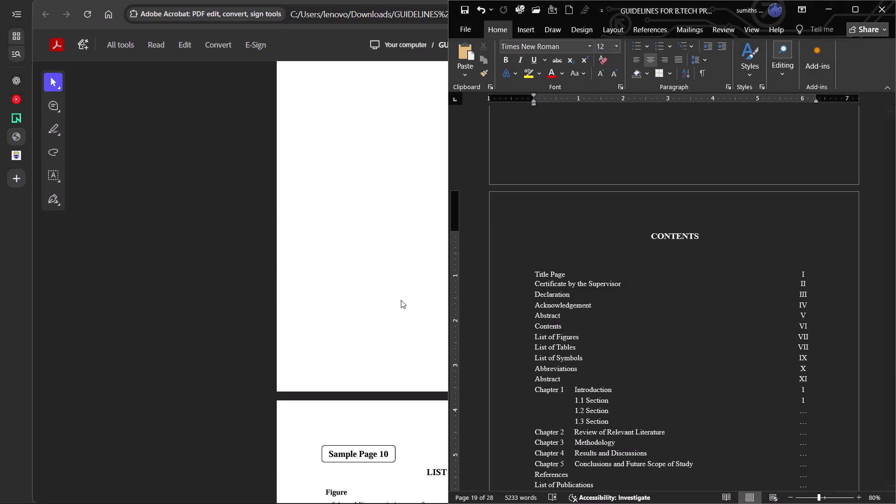
click(401, 300)
scroll(401, 300, down, 14)
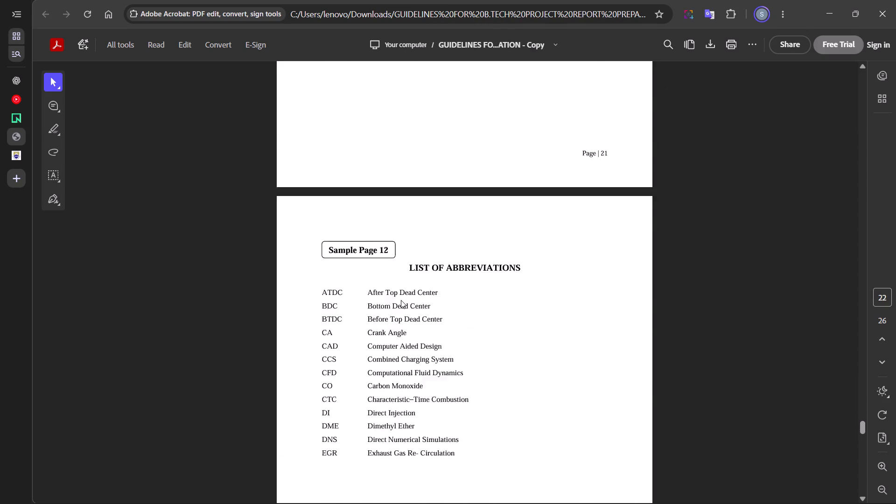
scroll(401, 300, down, 4)
Remove the extra blank line between the CONTENTS heading and the Title Page entry in the report, and save the document.
click(603, 243)
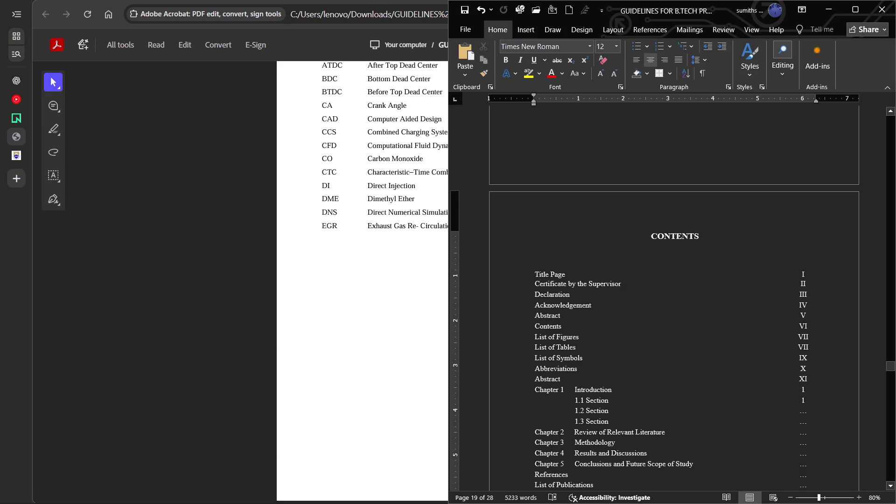
key(BackSpace)
key(BackSpace)
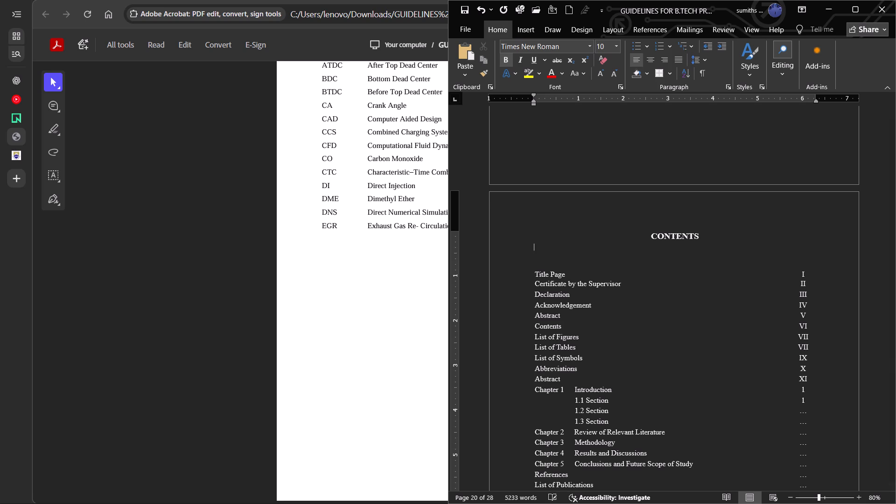
key(BackSpace)
key(BackSpace)
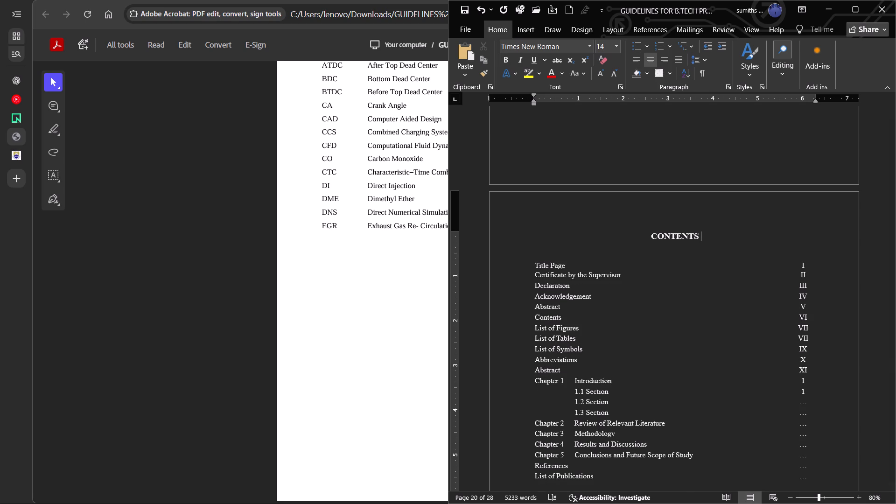
key(ctrl+s)
key(ctrl+s)
Compare the report's Contents page with the Contents layout on Sample Page 8 of the guidelines PDF.
scroll(577, 257, up, 2)
click(294, 214)
scroll(294, 214, up, 3)
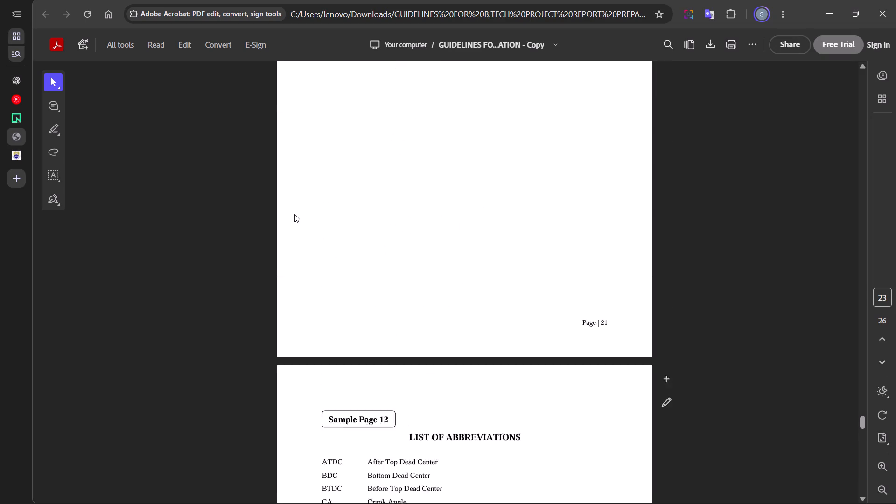
scroll(294, 214, up, 18)
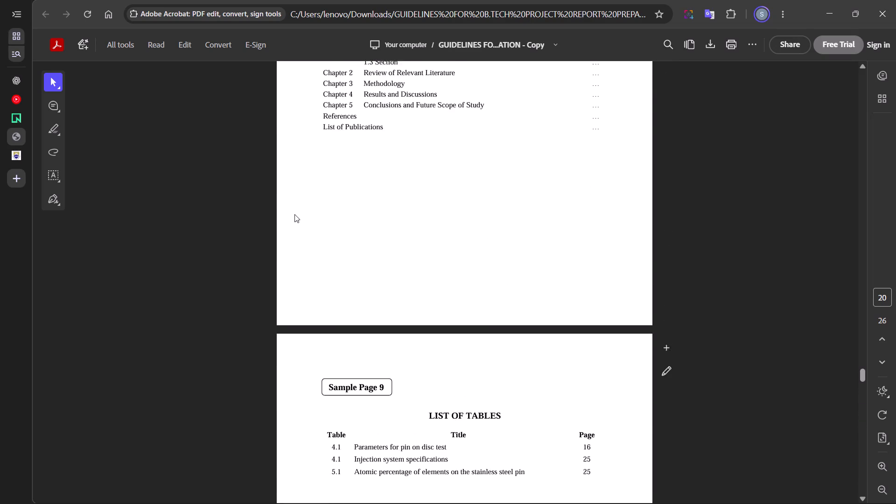
scroll(294, 214, up, 6)
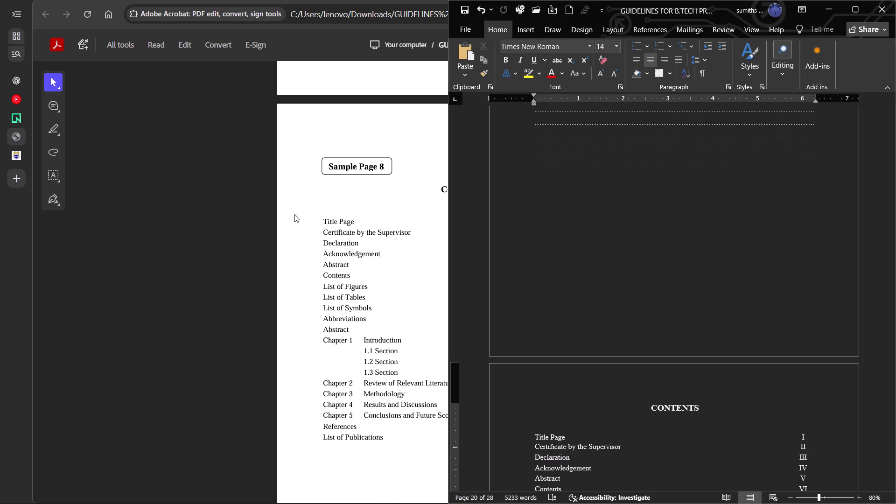
scroll(643, 324, down, 1)
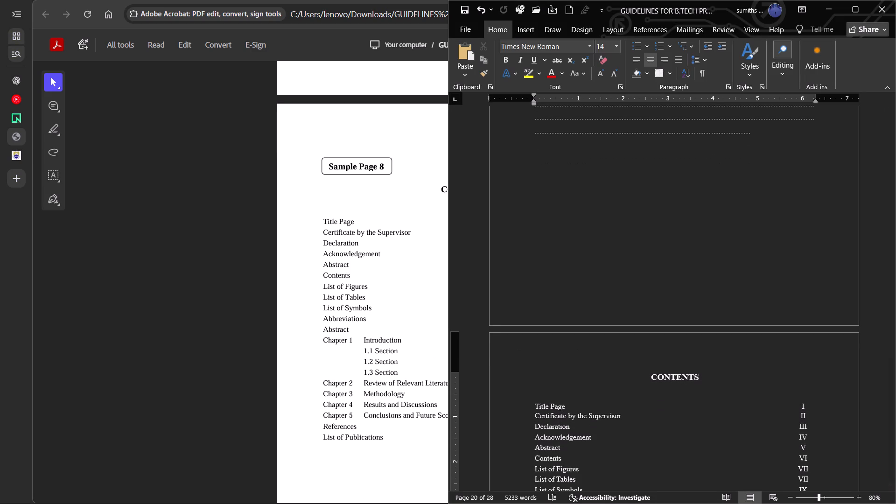
scroll(612, 365, down, 2)
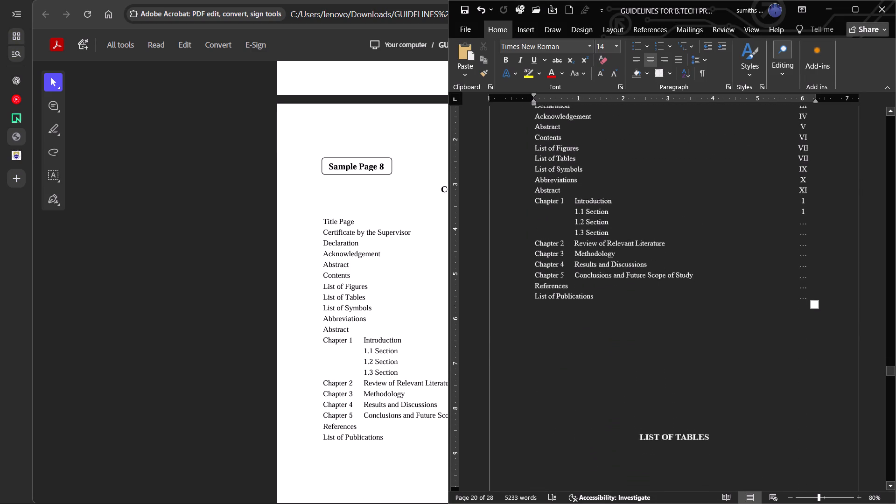
click(403, 296)
scroll(403, 296, down, 1)
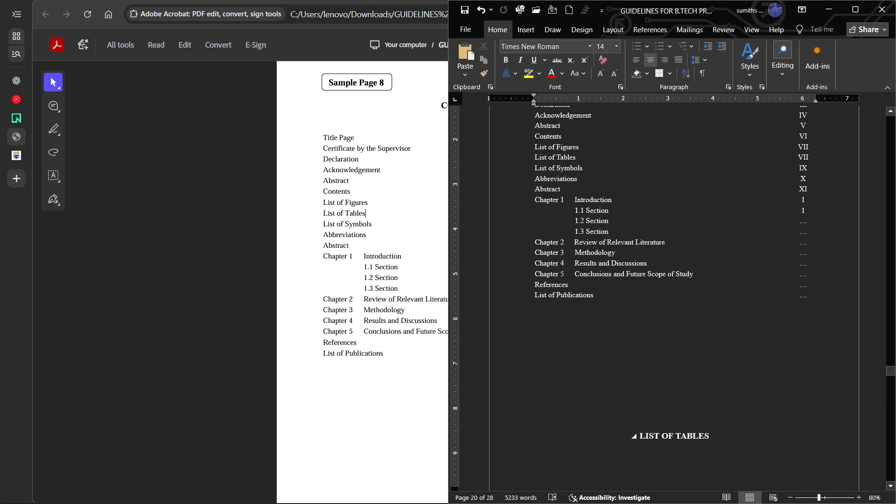
Insert a blank line before the LIST OF TABLES heading to push it onto the page with its table, and save the document.
scroll(686, 435, down, 2)
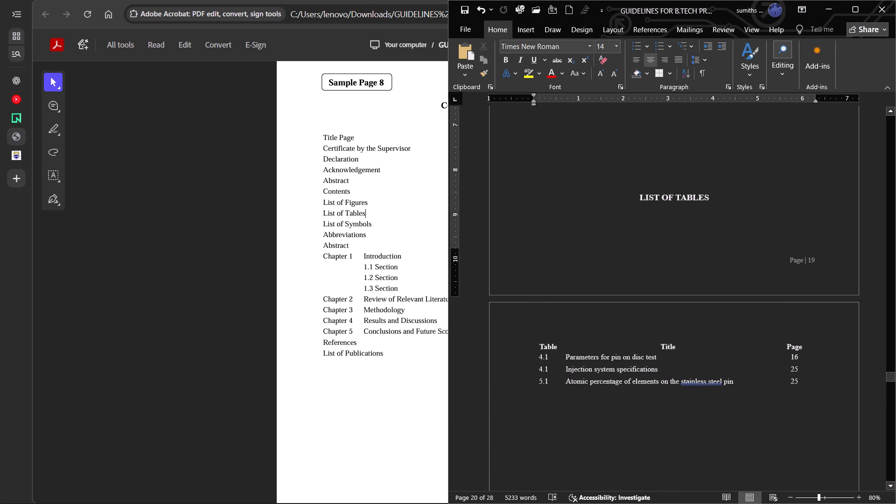
scroll(725, 261, up, 2)
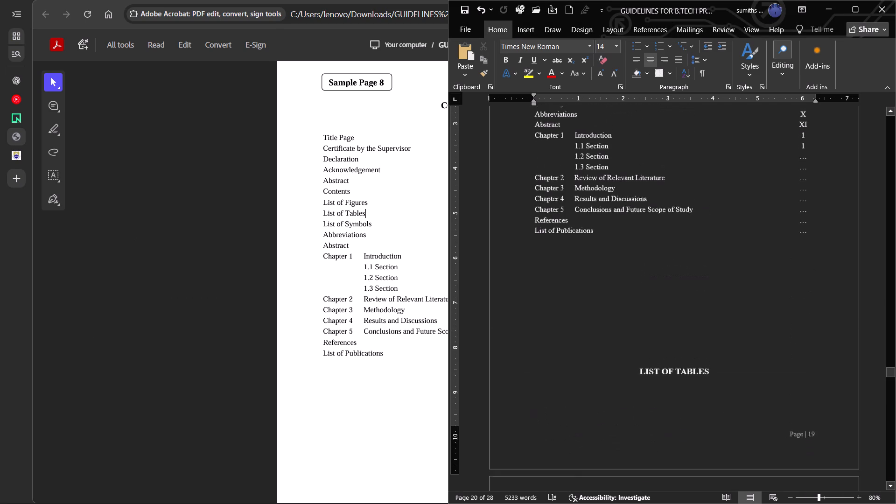
click(679, 314)
key(Down)
key(Down)
key(Down)
key(Down)
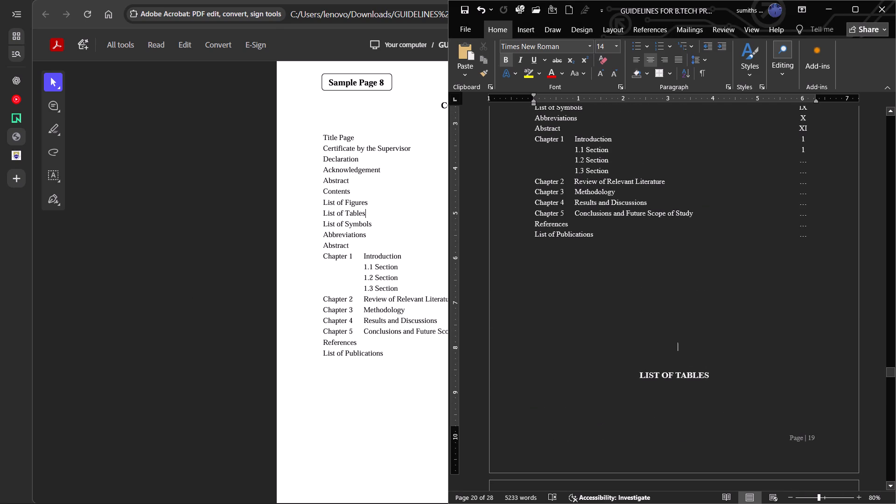
key(Down)
key(Return)
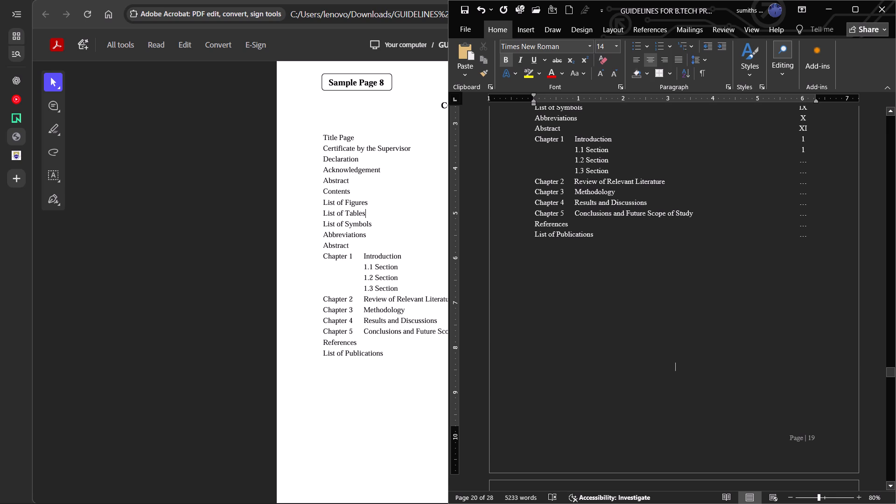
key(ctrl+s)
key(ctrl+s)
Check the report's List of Tables against Sample Page 9, and examine the List of Figures in the PDF and the report.
scroll(725, 374, down, 3)
scroll(672, 341, up, 2)
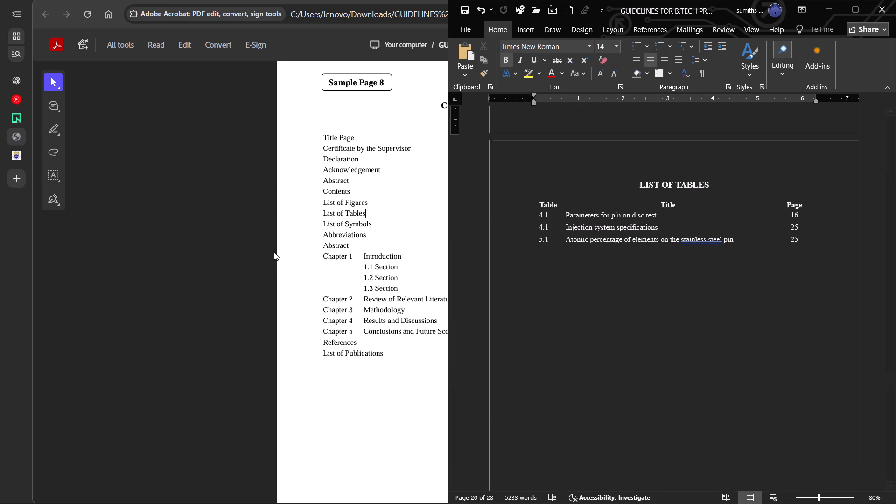
click(274, 252)
scroll(274, 252, down, 5)
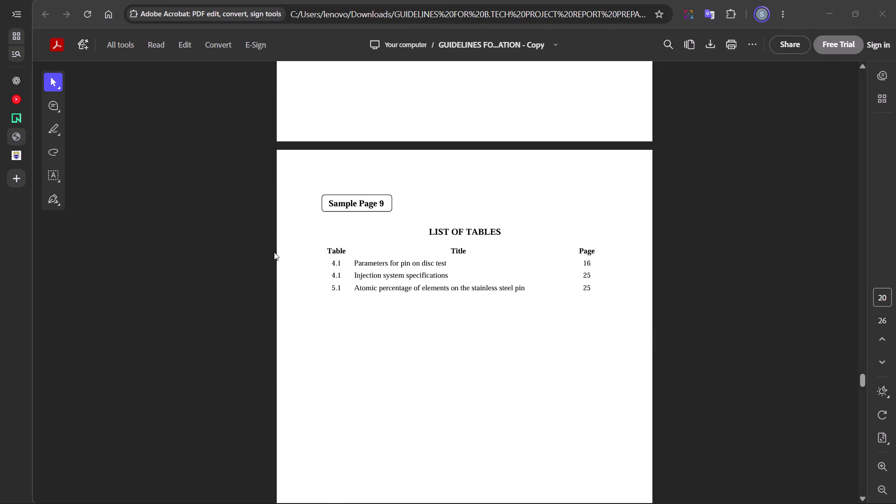
click(282, 290)
scroll(282, 290, down, 1)
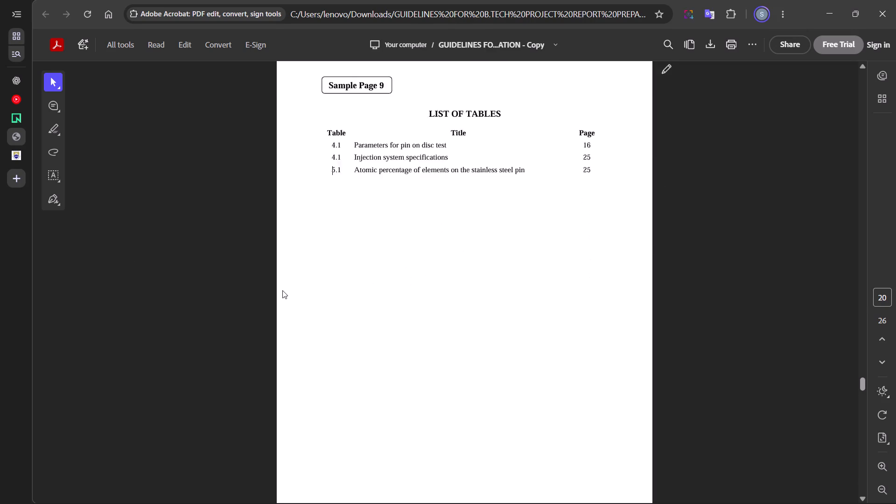
scroll(282, 290, down, 6)
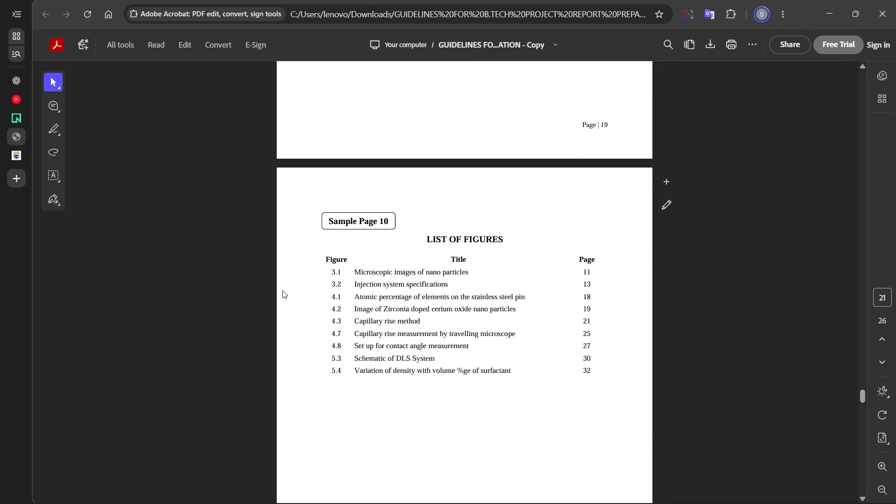
scroll(565, 340, down, 5)
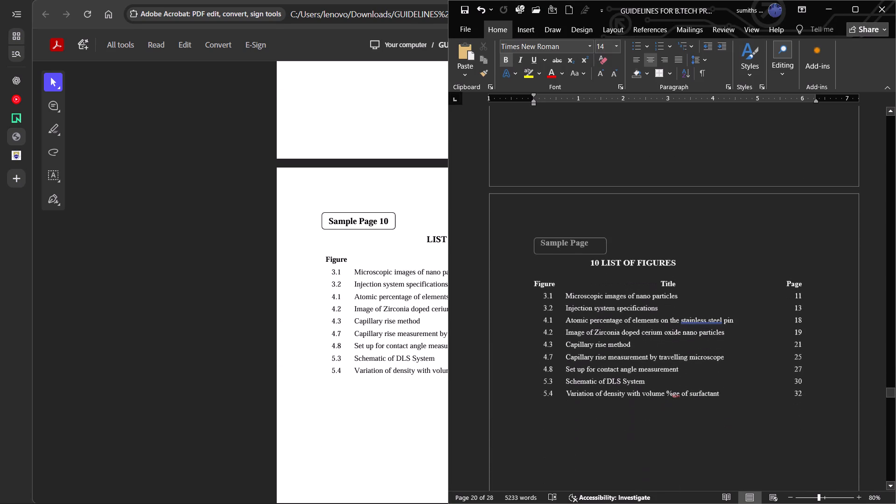
Delete the "Sample Page" text and its surrounding box from the header above the LIST OF FIGURES heading.
drag(633, 227, 564, 235)
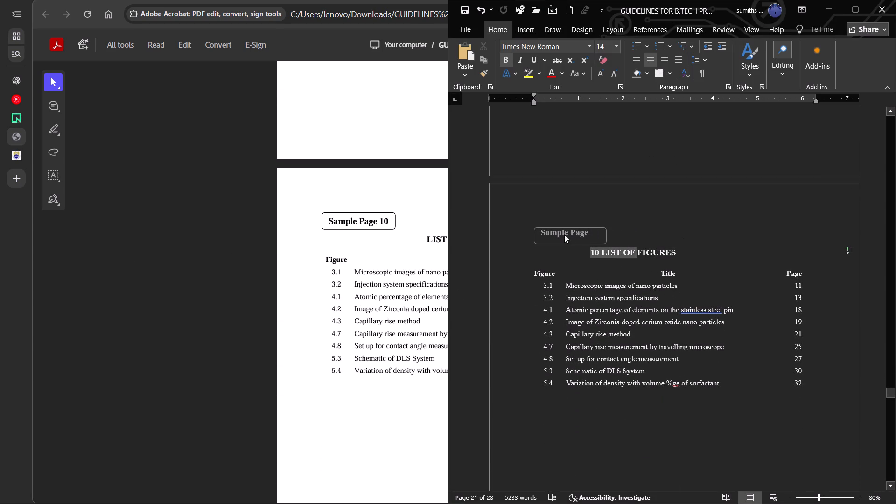
drag(564, 235, 648, 225)
click(648, 225)
click(623, 226)
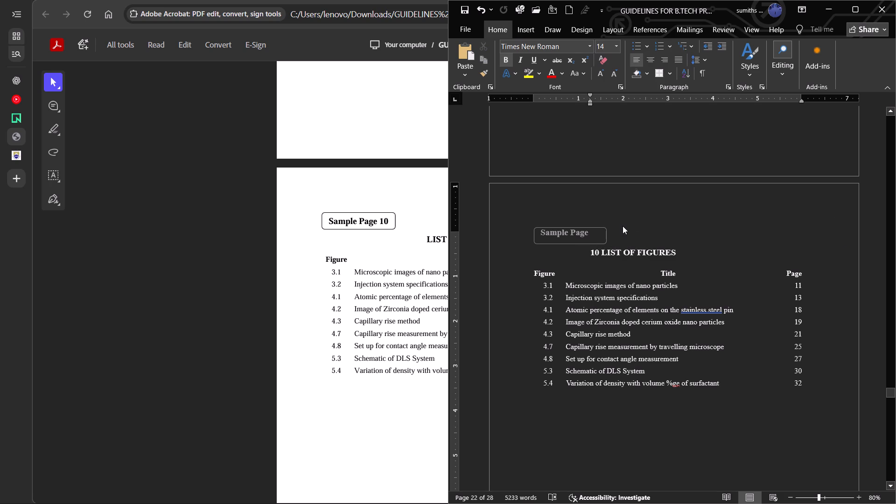
double_click(534, 229)
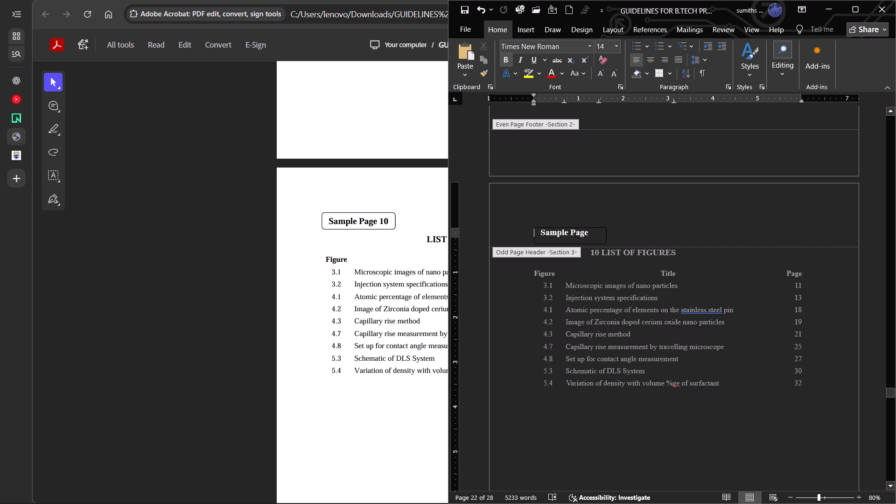
drag(632, 237, 509, 213)
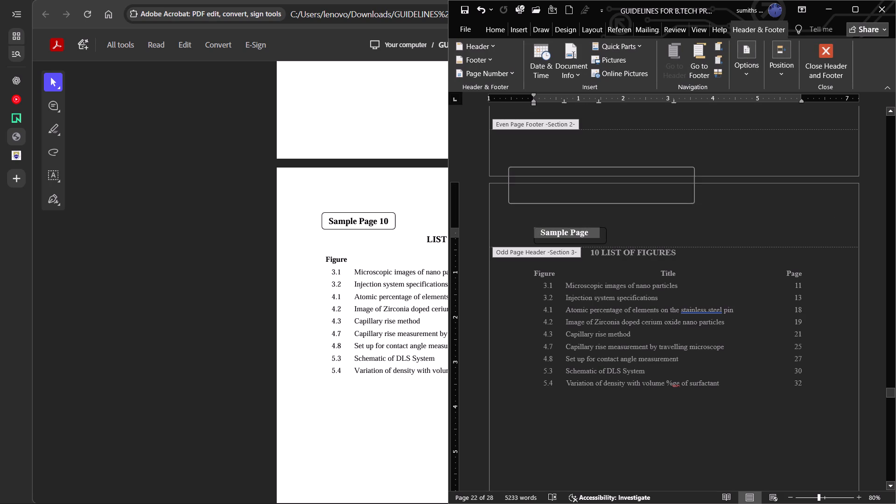
key(BackSpace)
key(BackSpace)
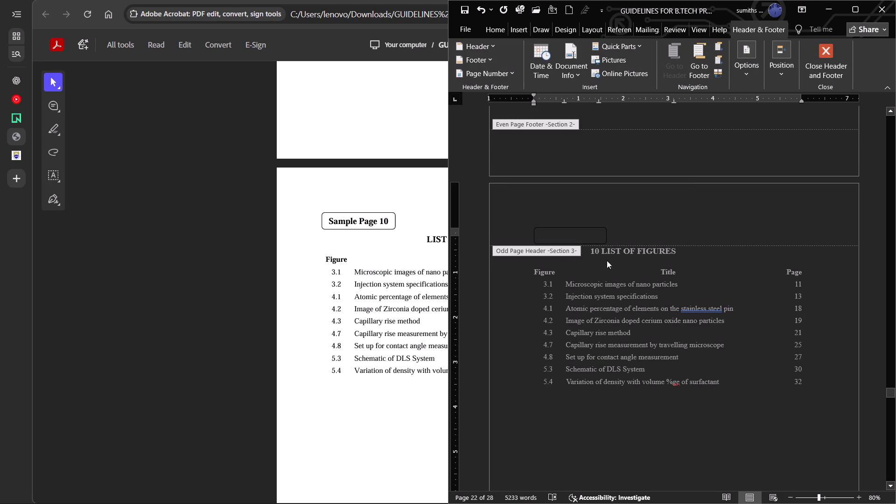
click(626, 238)
drag(626, 238, 508, 230)
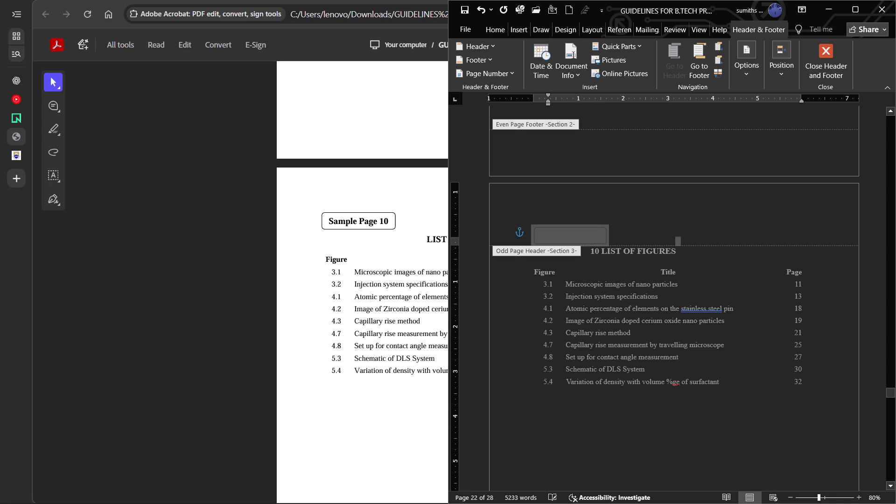
drag(508, 230, 507, 230)
key(BackSpace)
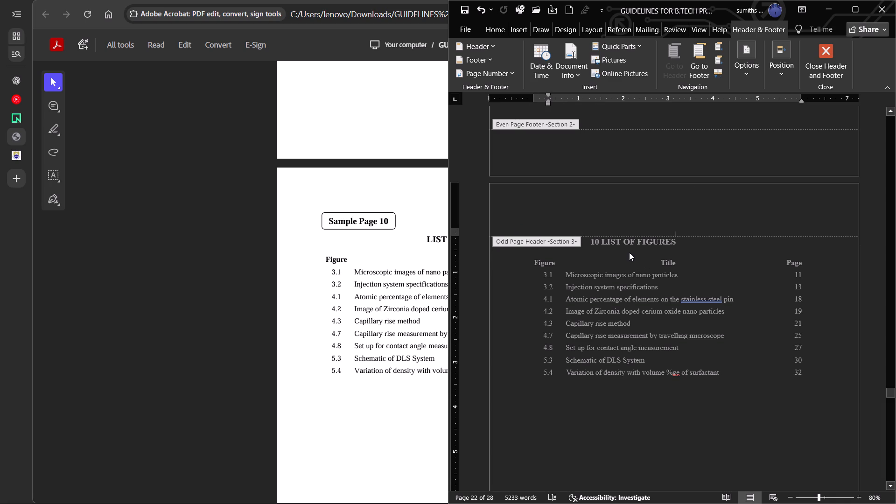
Leave header editing and delete the stray "10" and the space before the LIST OF FIGURES heading.
click(596, 245)
double_click(595, 243)
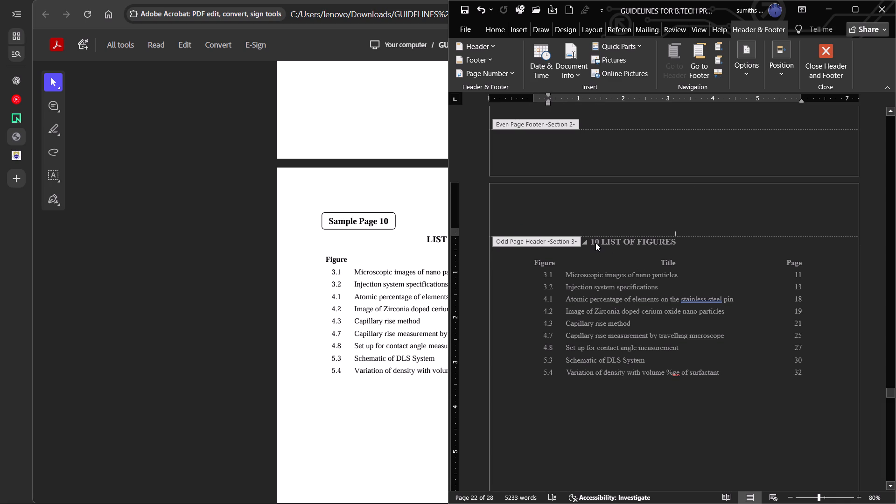
click(599, 243)
key(BackSpace)
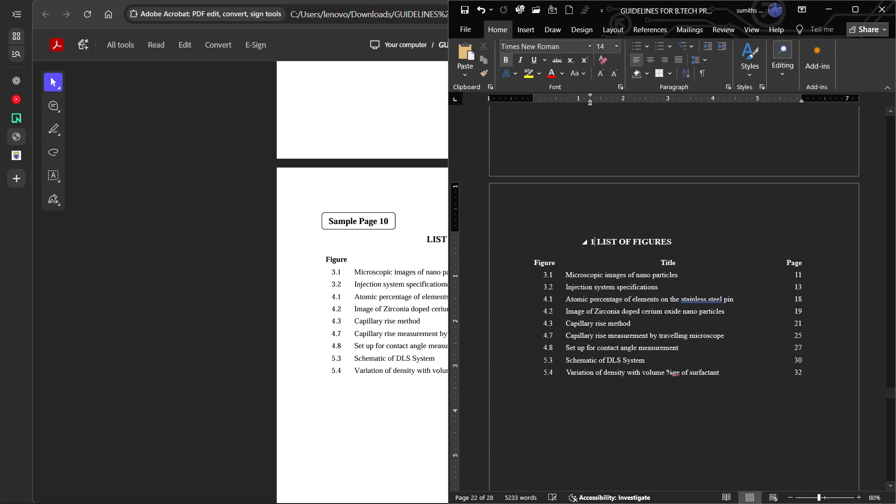
key(BackSpace)
key(Delete)
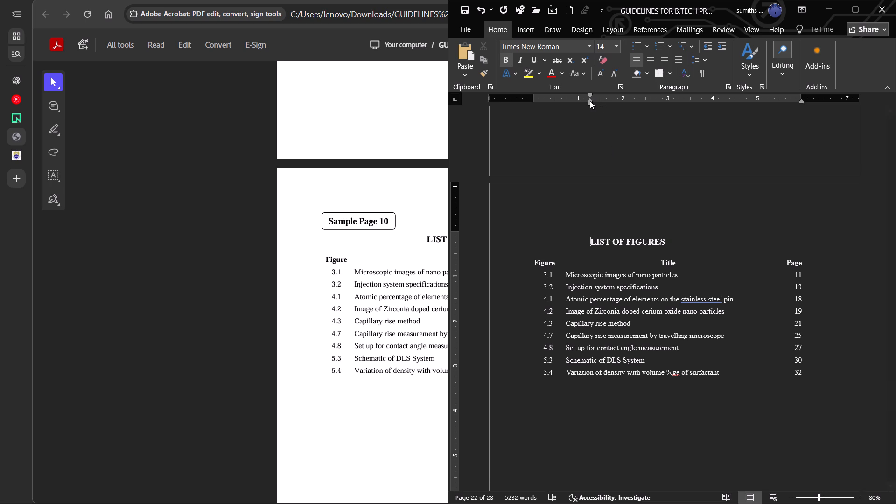
Reset the LIST OF FIGURES heading's left and first-line indents to the margin, centre the heading, and save the document.
drag(590, 101, 538, 112)
drag(538, 112, 534, 104)
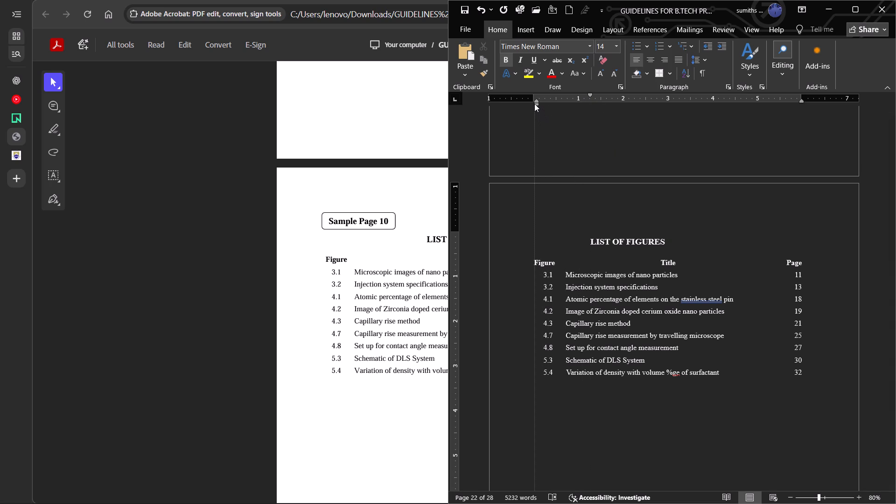
drag(534, 104, 534, 103)
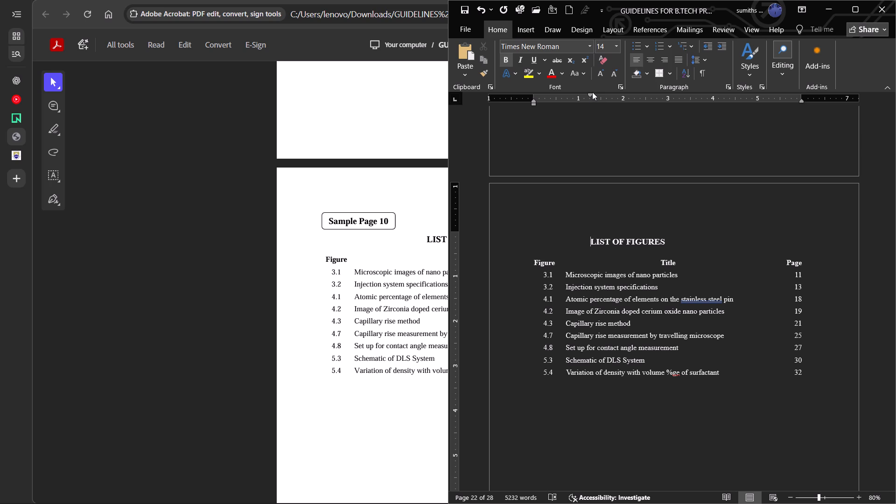
click(592, 92)
drag(591, 94, 590, 94)
drag(590, 94, 539, 100)
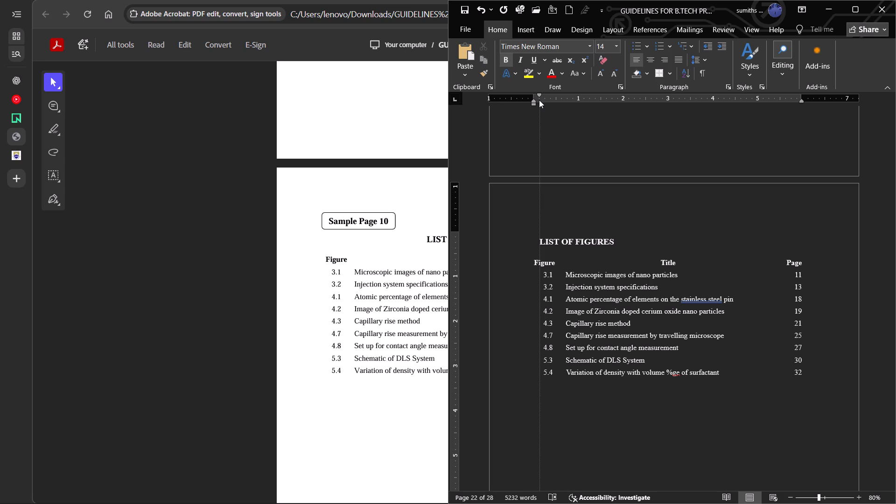
drag(539, 100, 532, 96)
click(648, 58)
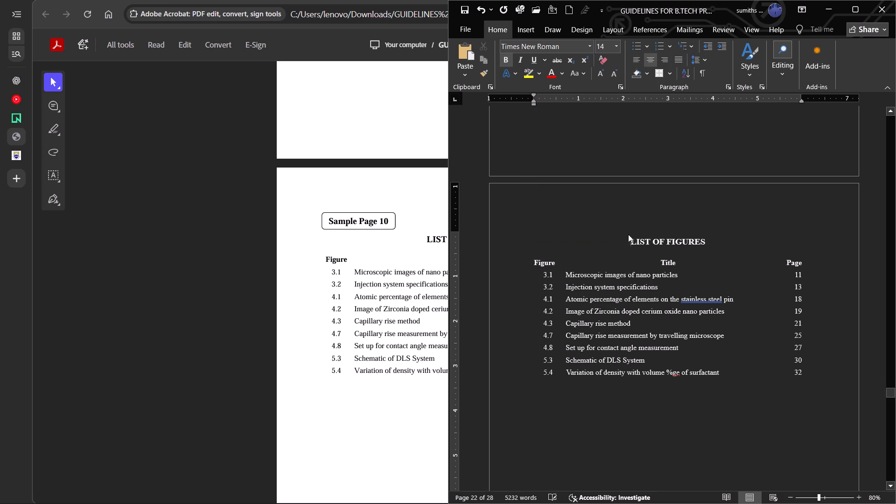
key(ctrl+s)
key(ctrl+s)
key(ctrl+s)
Review the report's Contents, List of Tables and List of Figures pages for layout and heading placement.
scroll(722, 274, up, 8)
scroll(698, 236, up, 3)
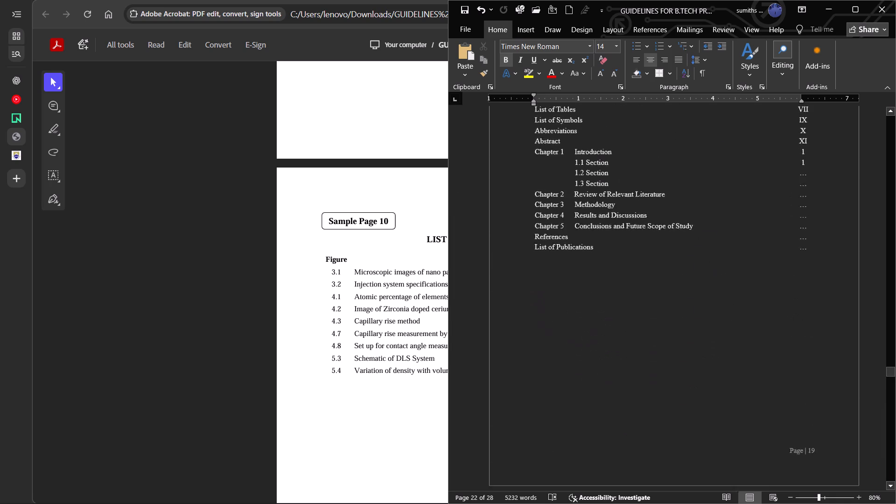
scroll(698, 236, up, 1)
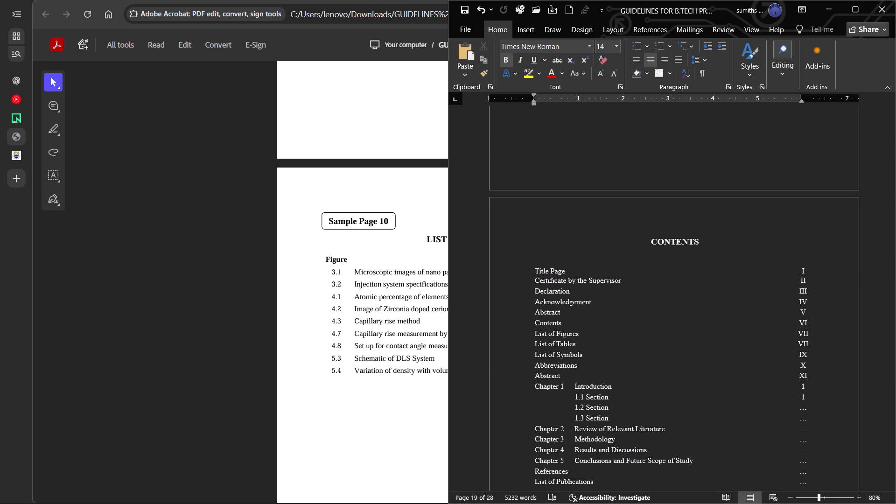
scroll(720, 441, up, 2)
scroll(720, 441, down, 3)
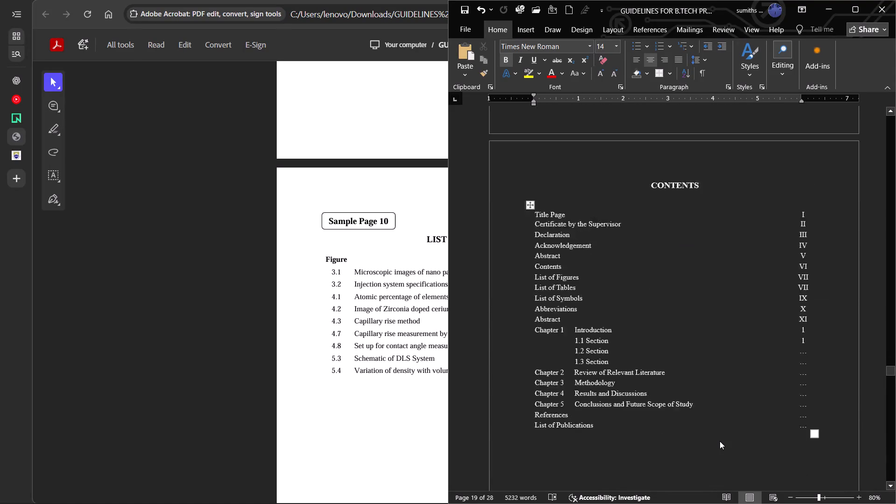
scroll(720, 441, down, 1)
scroll(648, 238, up, 2)
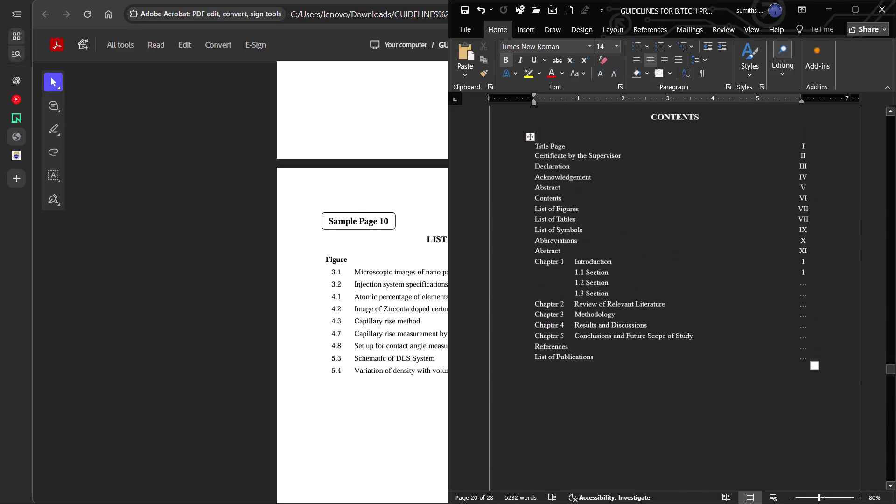
scroll(648, 238, down, 2)
scroll(645, 332, down, 3)
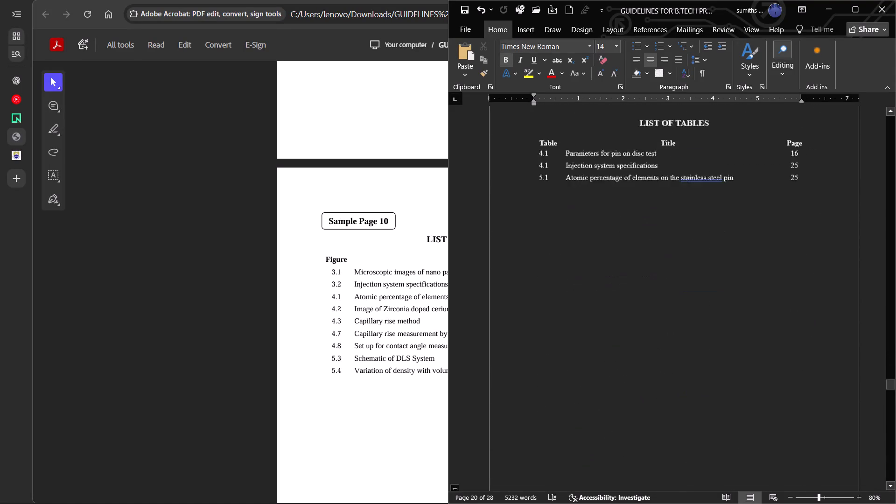
scroll(645, 332, down, 3)
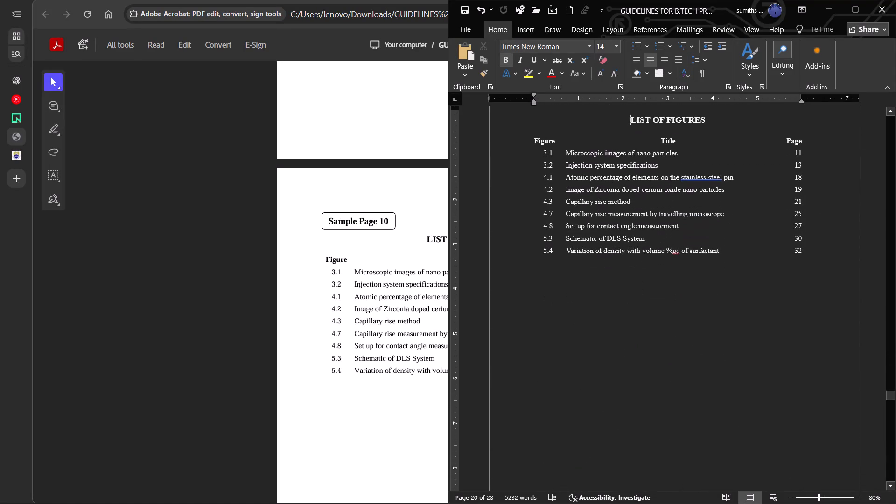
scroll(672, 364, up, 1)
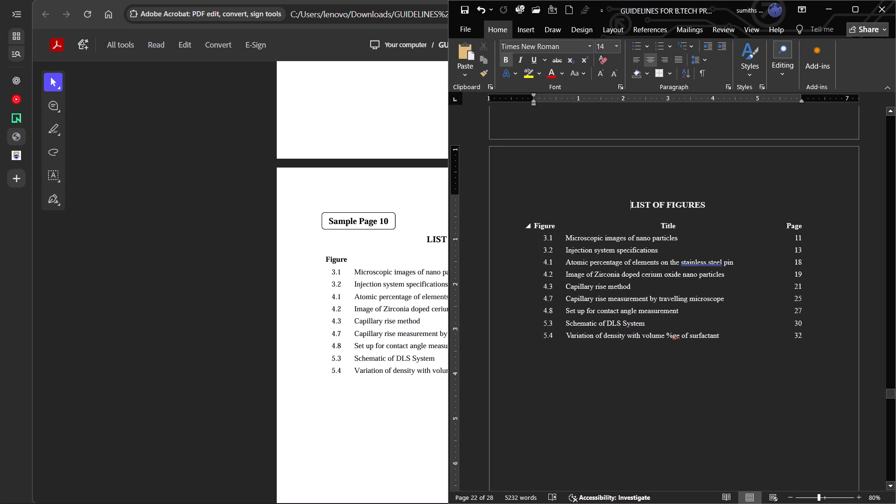
click(558, 227)
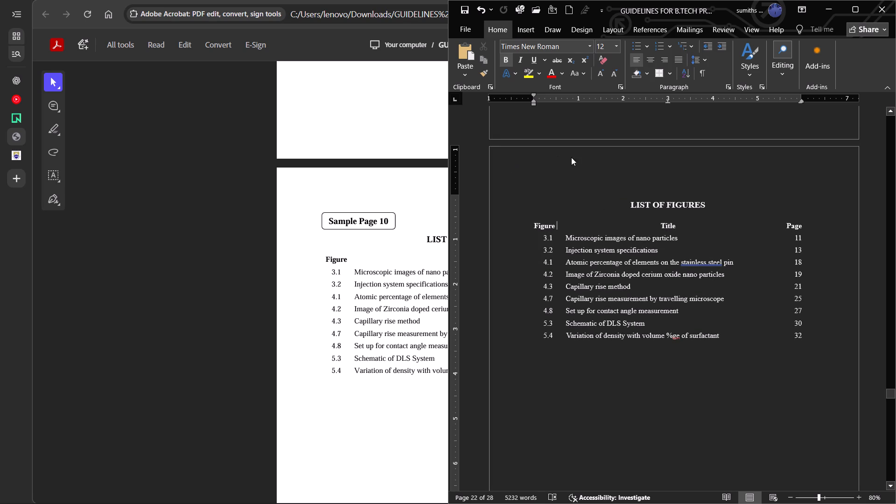
click(627, 240)
scroll(627, 240, down, 1)
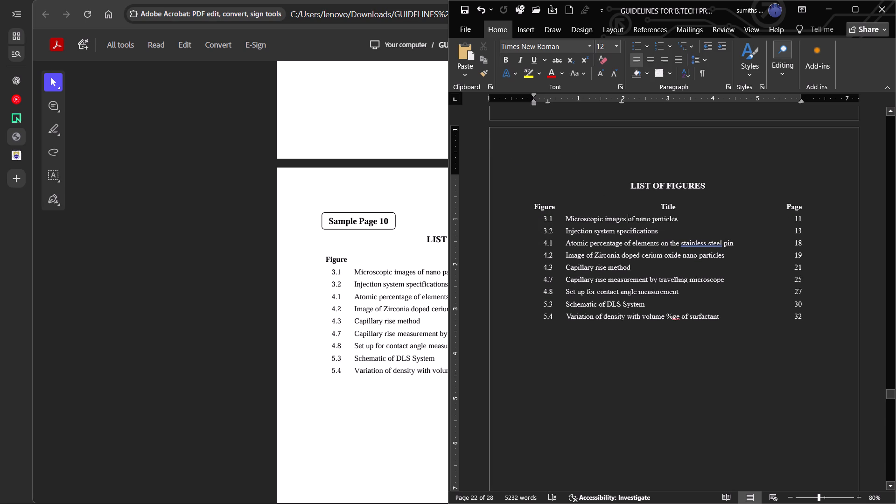
click(706, 241)
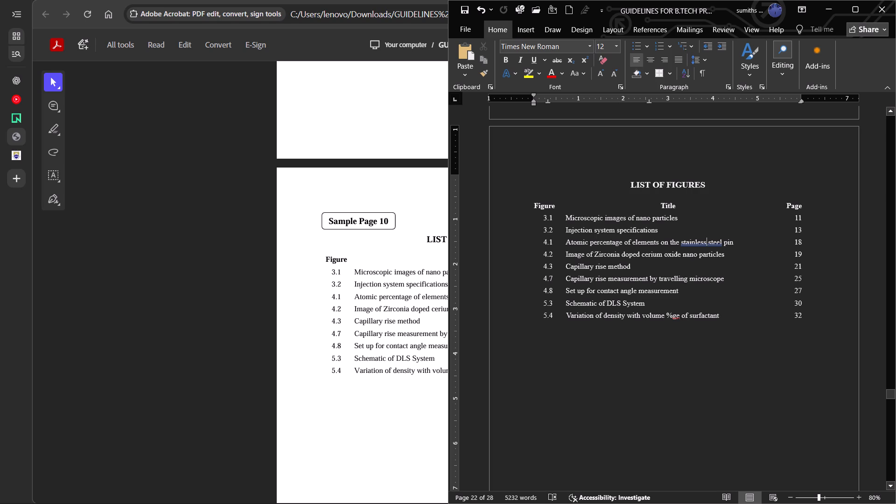
click(696, 243)
ctrl+scroll(696, 243, up, 4)
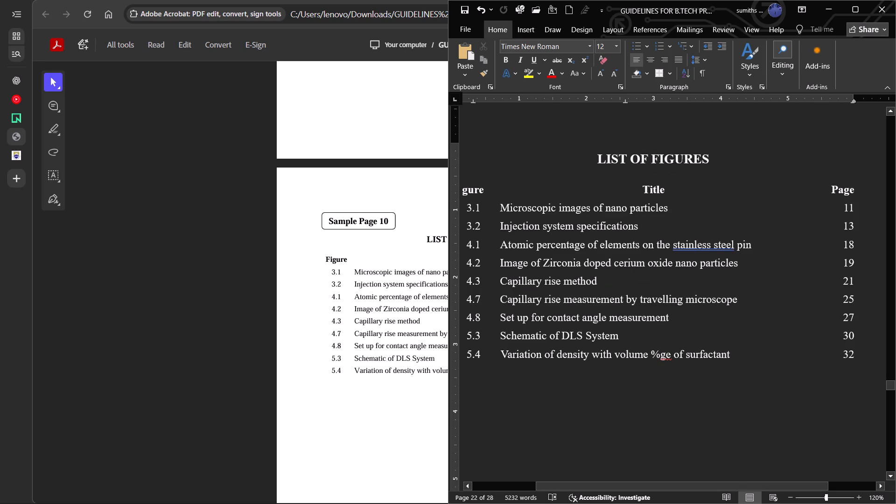
Delete the stray "11" above the LIST OF SYMBOLS heading and insert blank lines to push the heading onto the page with its list.
scroll(719, 246, down, 1)
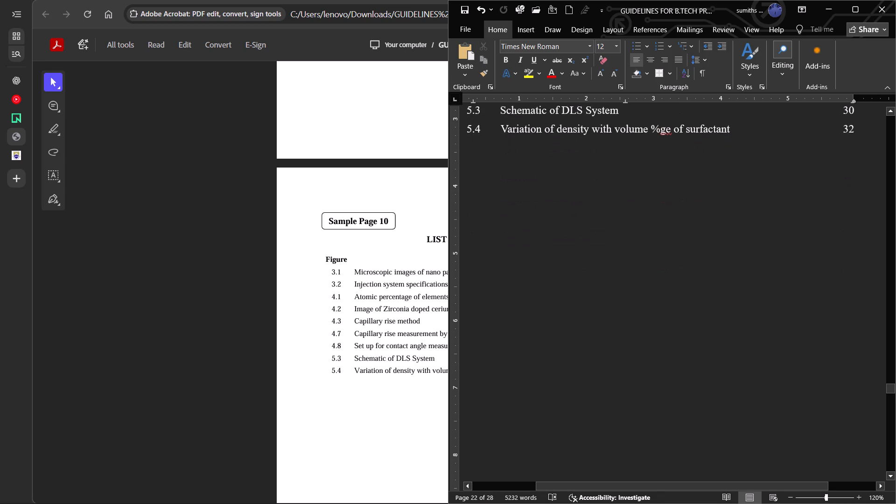
scroll(660, 287, down, 3)
ctrl+scroll(660, 287, down, 3)
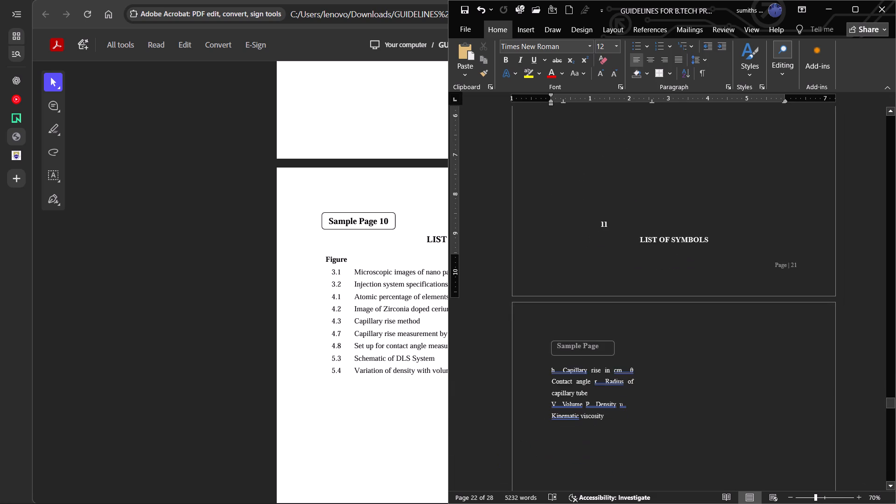
scroll(648, 237, up, 1)
click(621, 256)
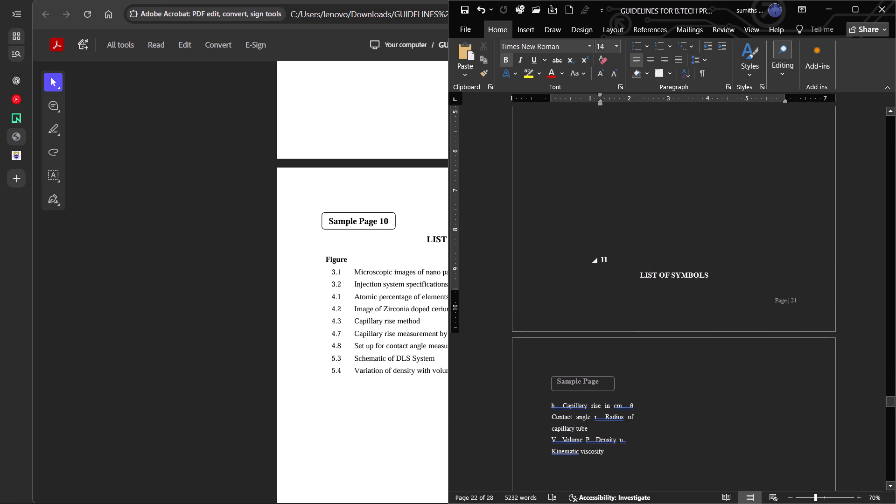
key(Return)
key(Return)
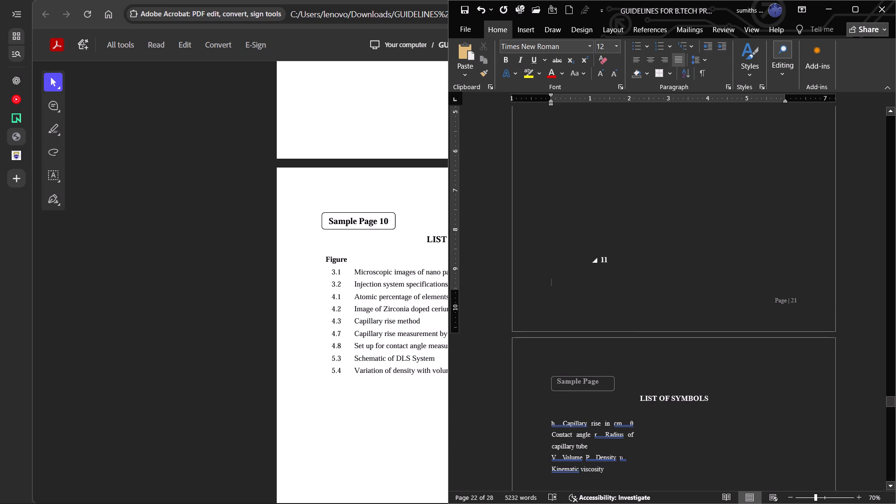
drag(628, 260, 583, 258)
key(BackSpace)
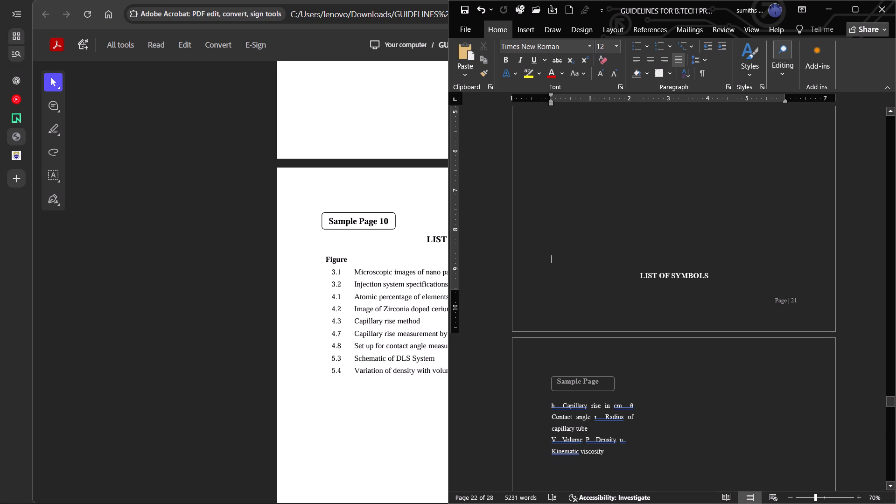
key(Return)
key(Return)
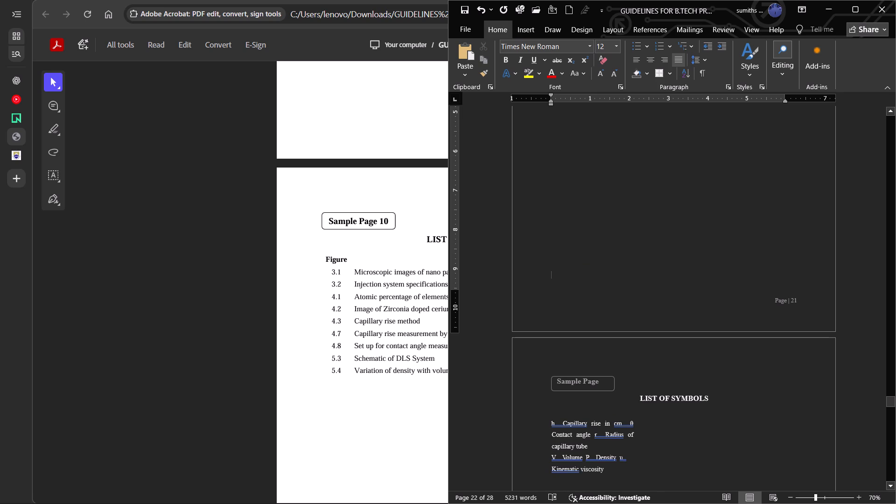
Delete the "Sample Page" text and its surrounding box from the header above the LIST OF SYMBOLS heading, and save the document.
click(639, 387)
click(616, 379)
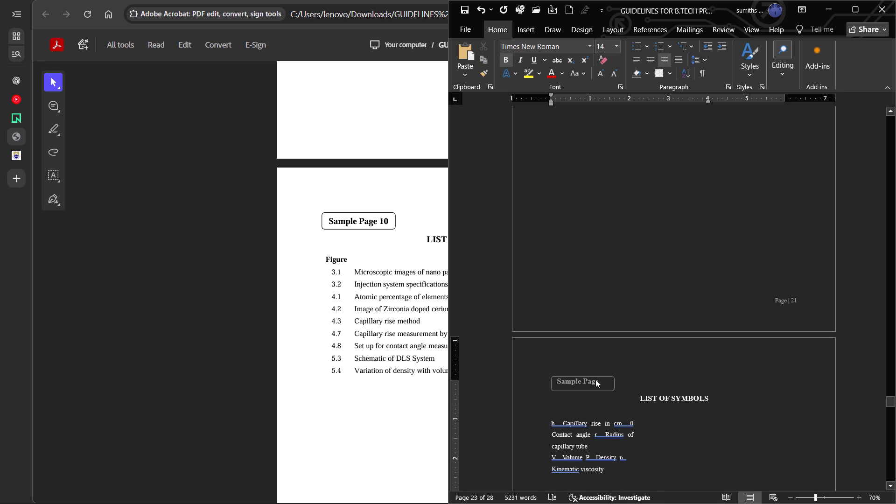
click(595, 379)
click(615, 379)
drag(615, 379, 601, 379)
drag(601, 379, 595, 379)
click(567, 384)
click(567, 384)
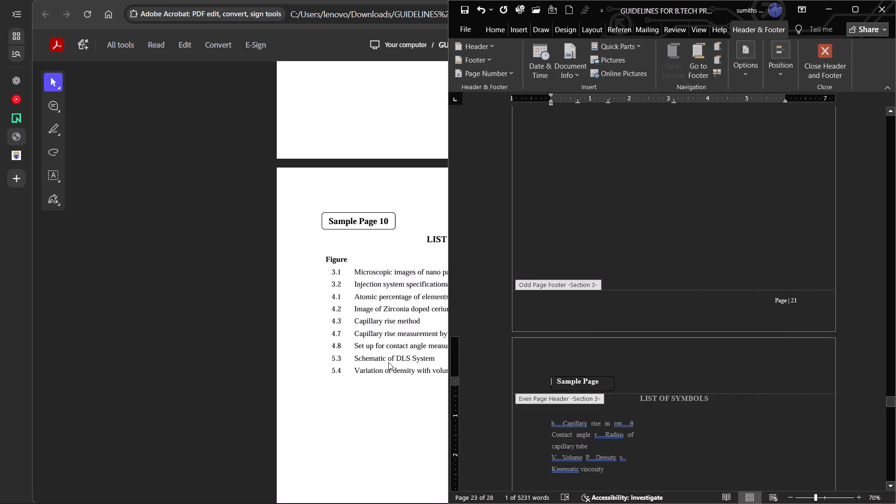
drag(624, 386, 583, 385)
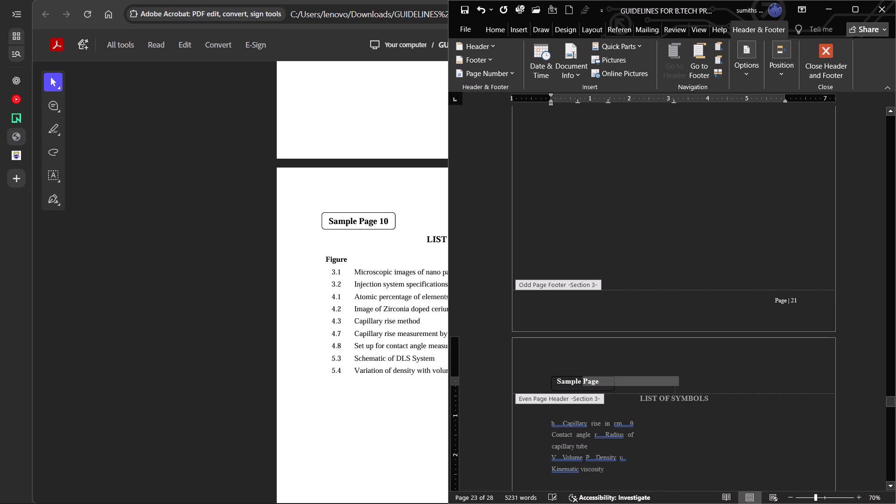
drag(583, 385, 538, 384)
key(BackSpace)
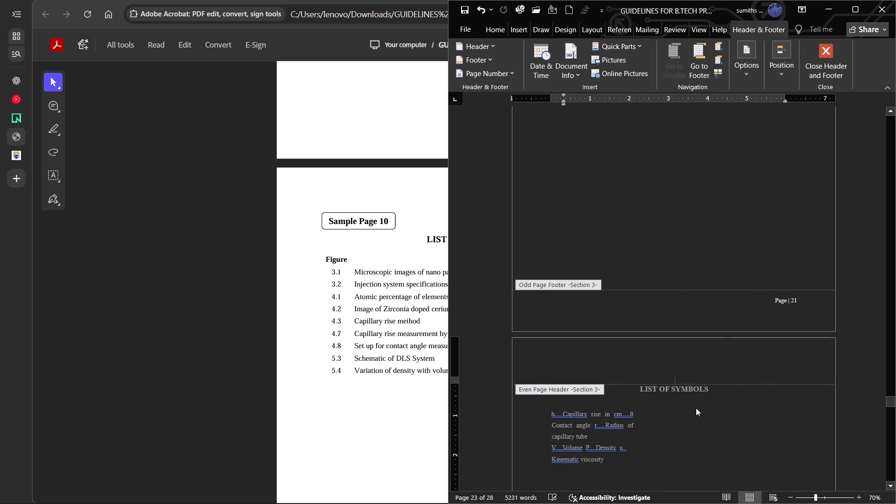
key(ctrl+s)
key(ctrl+s)
Examine the List of Symbols on Sample Page 11 of the guidelines PDF and leave header editing in the report.
scroll(641, 342, up, 1)
scroll(275, 311, down, 3)
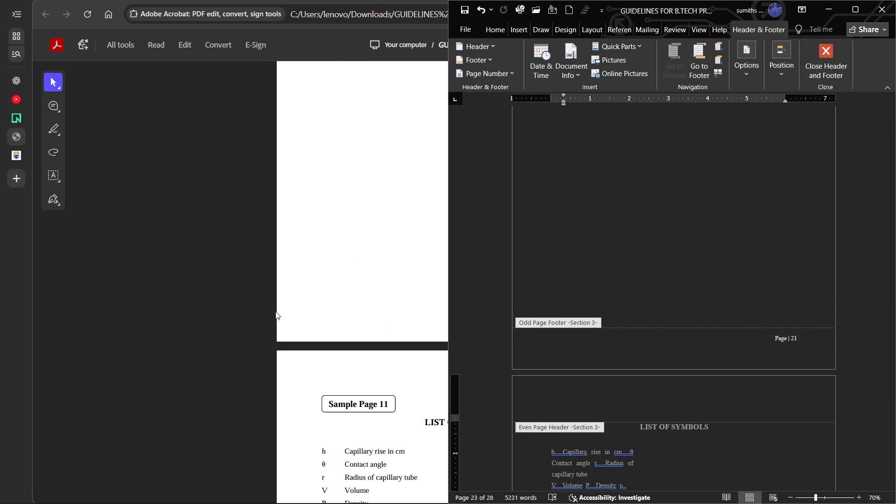
scroll(303, 214, down, 1)
click(303, 214)
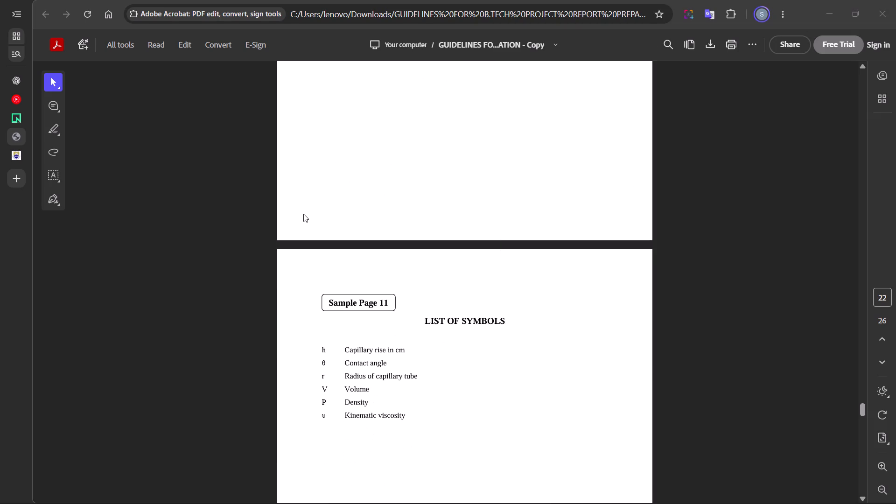
scroll(577, 362, down, 1)
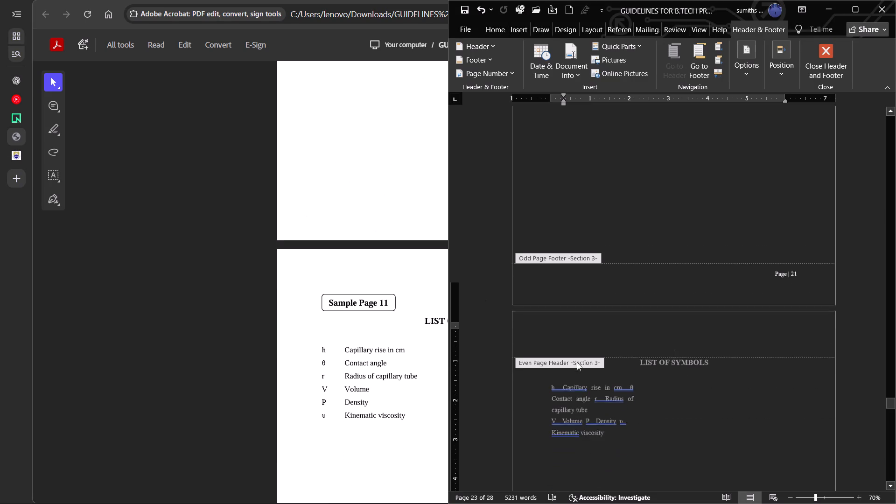
click(569, 356)
double_click(569, 356)
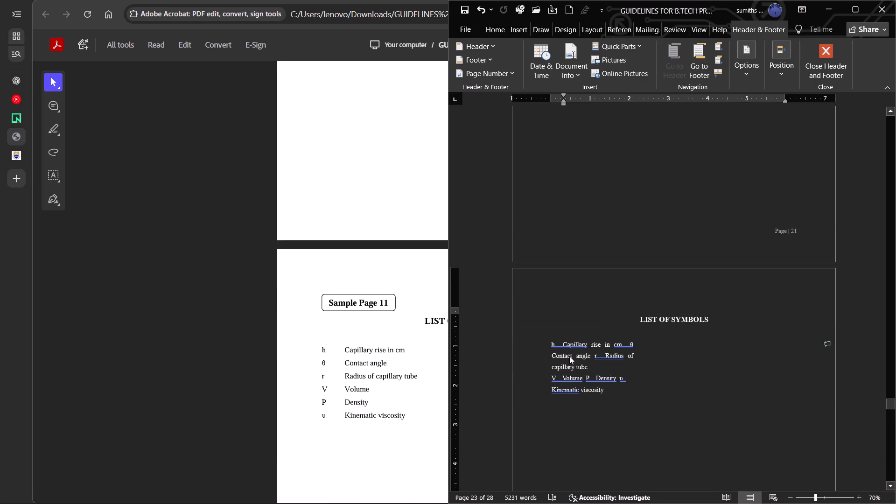
Place "P Density" and "υ Kinematic viscosity" on separate lines in the report's List of Symbols, as in Sample Page 11.
click(641, 364)
click(549, 377)
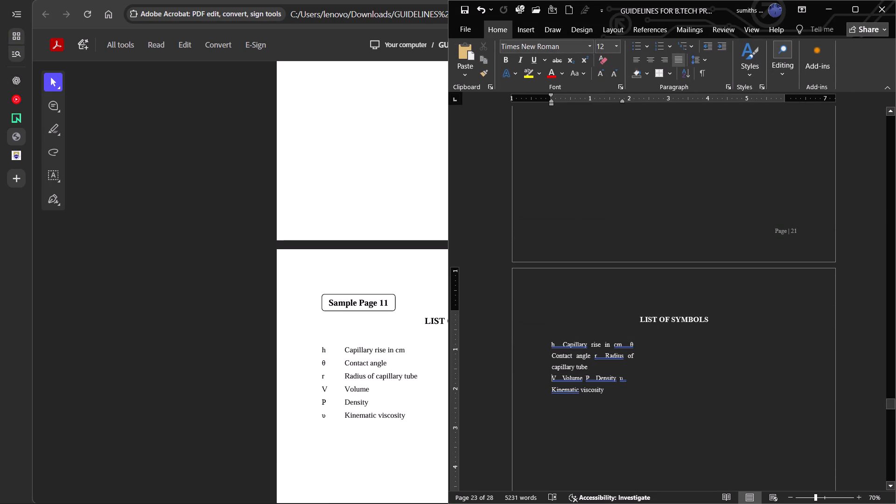
click(583, 376)
key(Right)
key(Return)
key(Right)
key(Right)
key(Right)
key(Right)
key(Right)
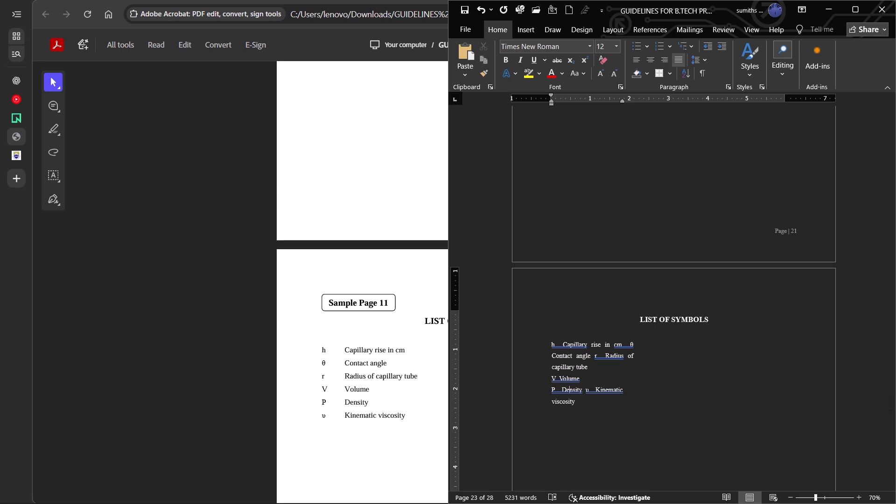
key(Right)
key(Right)
key(Right)
key(Right)
key(Right)
key(Right)
key(Return)
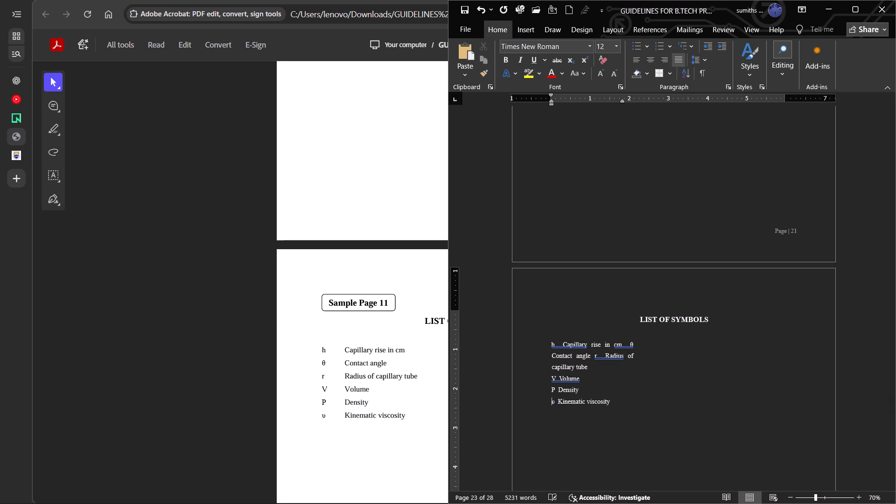
Start "r Radius of capillary tube" on its own line in the List of Symbols.
key(Right)
key(Right)
key(Right)
key(Right)
key(Right)
key(Right)
key(Right)
key(Right)
key(Right)
key(Right)
key(Right)
key(Up)
key(Down)
key(Up)
key(Up)
key(Up)
key(Up)
key(Up)
key(Right)
key(Down)
key(Down)
key(Right)
key(Up)
key(Down)
key(Right)
key(Up)
key(Up)
key(Right)
key(Down)
key(Right)
key(Return)
Separate "θ Contact angle" from "h Capillary rise in cm" onto its own line in the List of Symbols, and save the document.
key(Up)
key(Up)
key(Up)
key(Right)
key(Right)
key(Right)
key(Right)
key(Right)
key(Right)
key(Right)
key(Right)
key(Right)
key(Right)
key(Right)
key(Right)
key(Right)
key(Right)
key(Right)
key(Right)
key(Right)
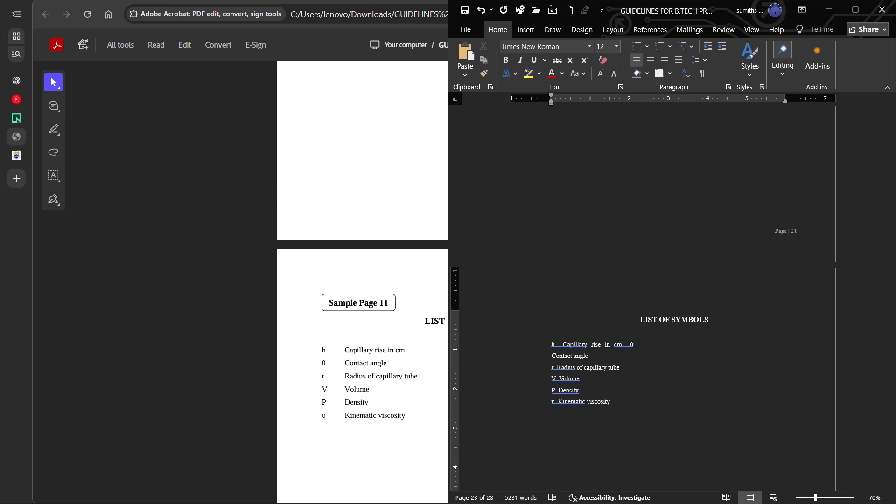
key(Right)
key(Right)
key(Right)
key(Right)
key(Right)
key(Right)
key(Right)
key(Right)
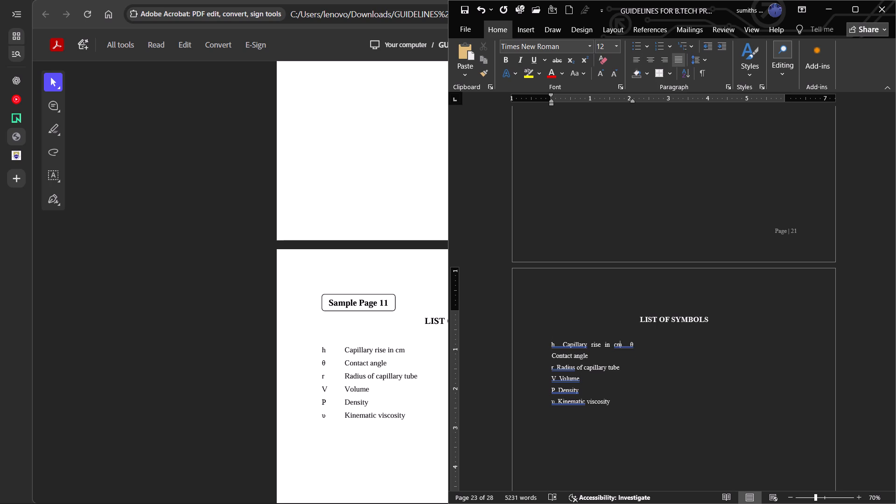
key(Right)
key(Right)
key(Right)
key(Left)
key(Return)
key(Up)
key(Up)
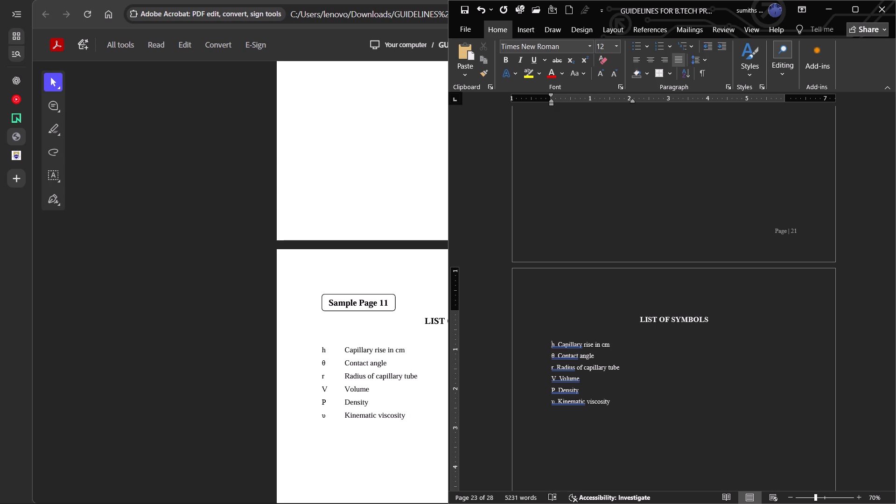
key(Up)
key(Down)
key(Down)
key(Down)
key(Down)
key(ctrl+s)
key(ctrl+s)
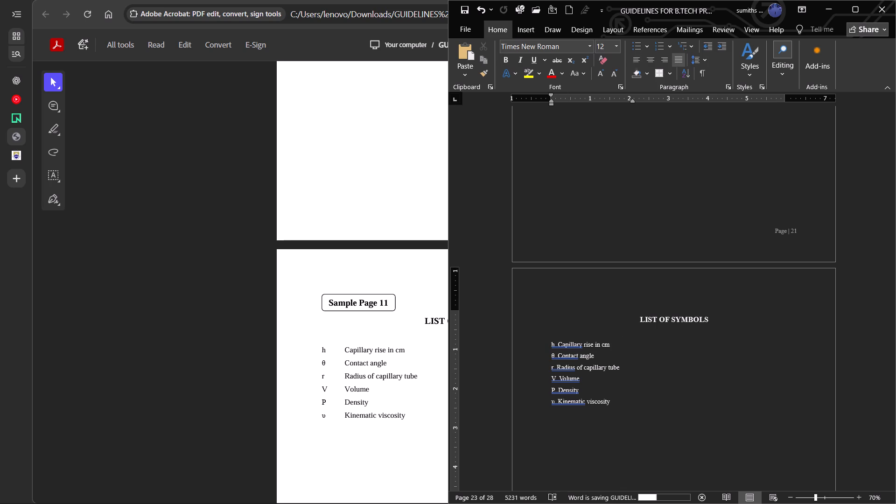
key(ctrl+s)
key(ctrl+s)
key(ctrl+s)
key(ctrl+s)
key(ctrl+s)
key(ctrl+s)
key(ctrl+s)
Delete the stray "12" above the LIST OF ABBREVIATIONS heading, insert blank lines to push the heading onto the next page, and save.
scroll(599, 385, down, 2)
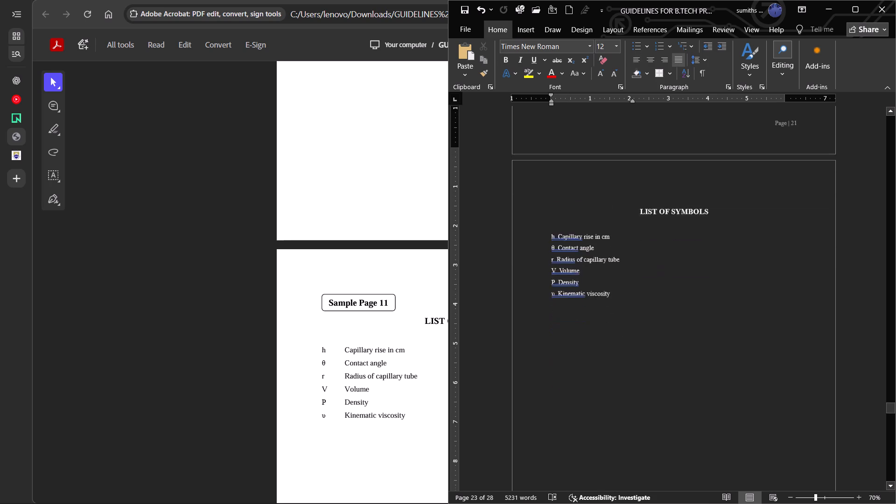
scroll(599, 385, down, 1)
scroll(328, 370, down, 1)
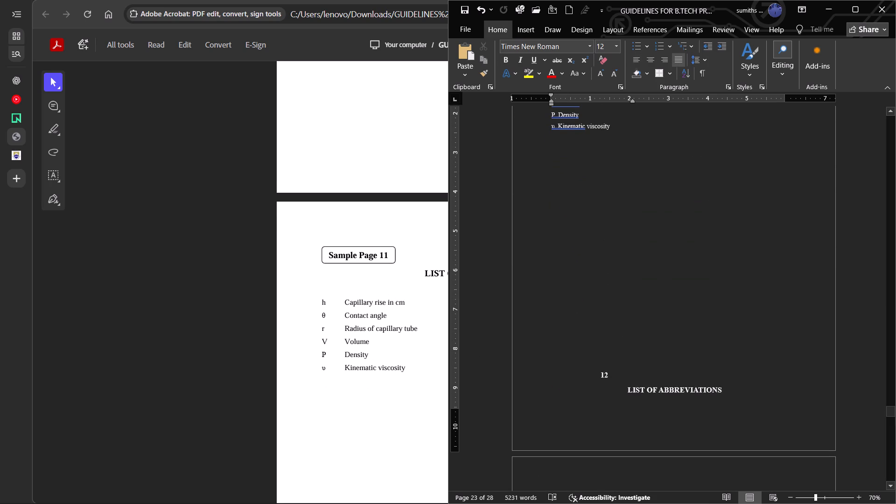
drag(611, 378, 580, 367)
key(BackSpace)
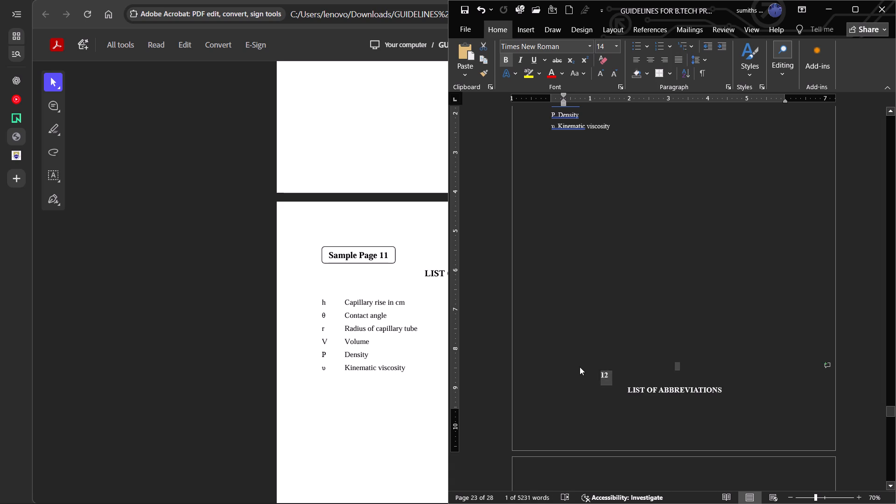
key(Return)
key(Return)
key(Return)
key(Return)
key(Return)
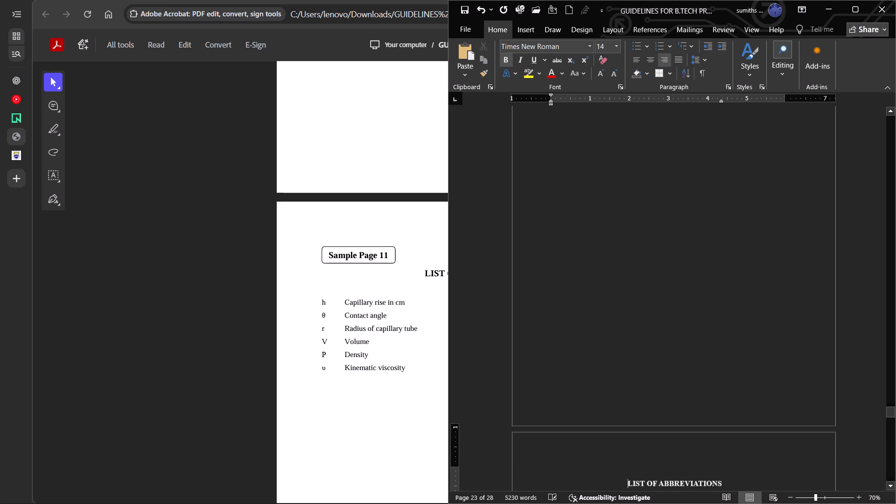
key(ctrl+s)
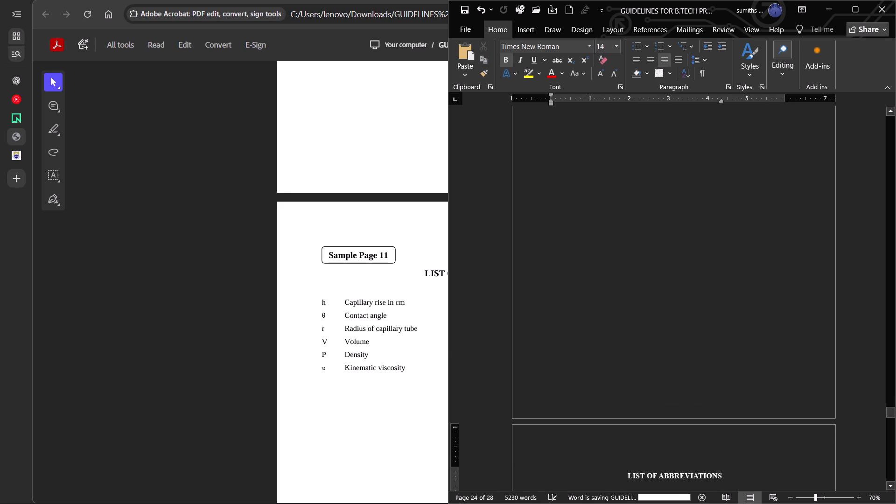
Compare the report's List of Abbreviations with Sample Page 12 of the guidelines PDF.
scroll(718, 322, down, 1)
scroll(628, 351, down, 1)
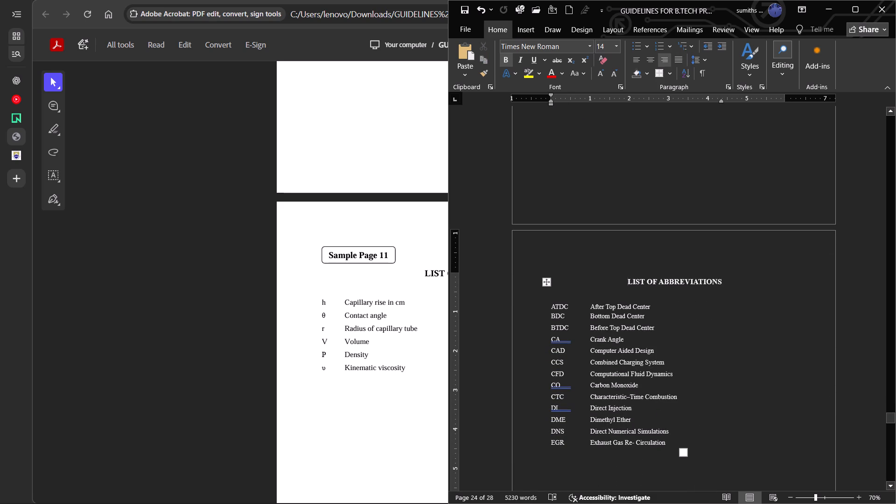
click(577, 317)
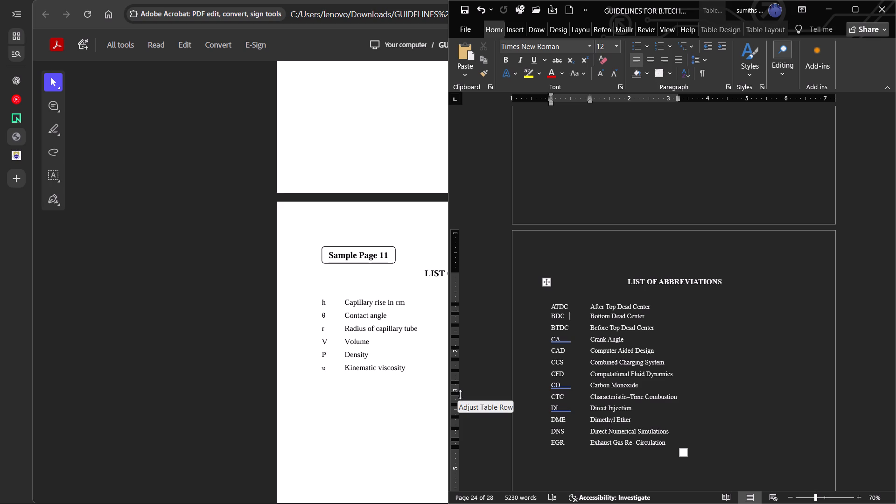
scroll(370, 225, down, 4)
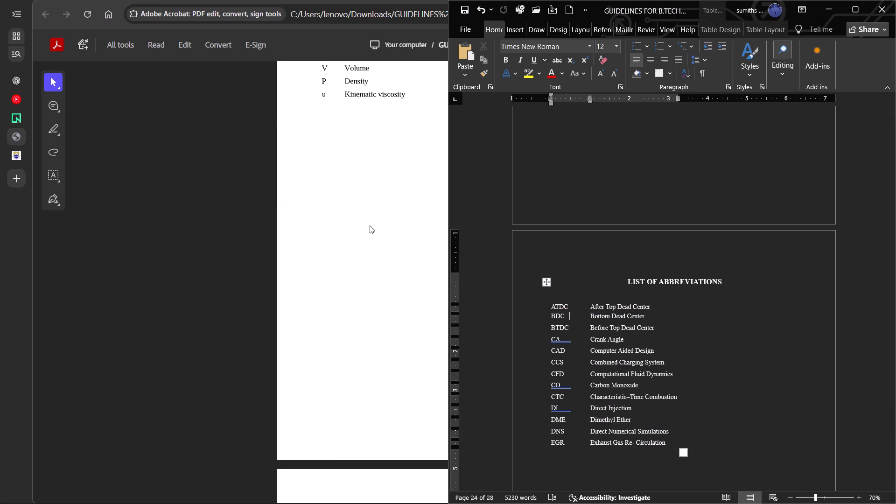
scroll(370, 225, down, 5)
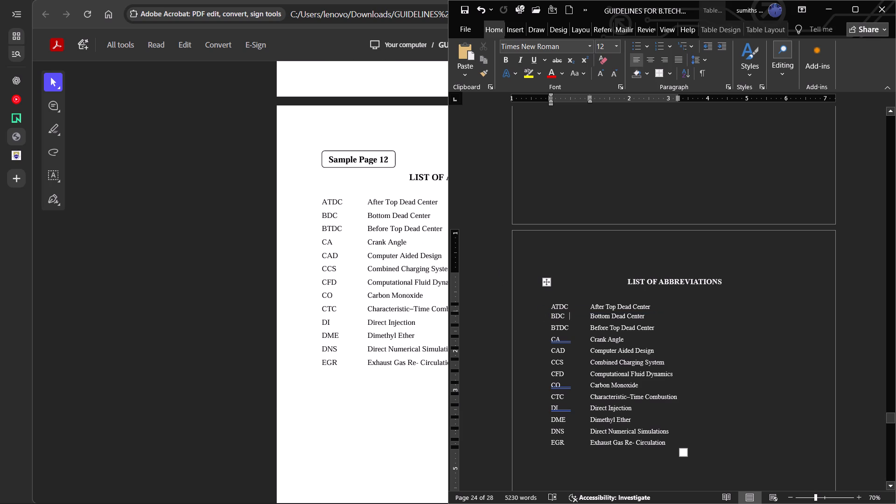
scroll(646, 274, down, 1)
scroll(416, 293, down, 2)
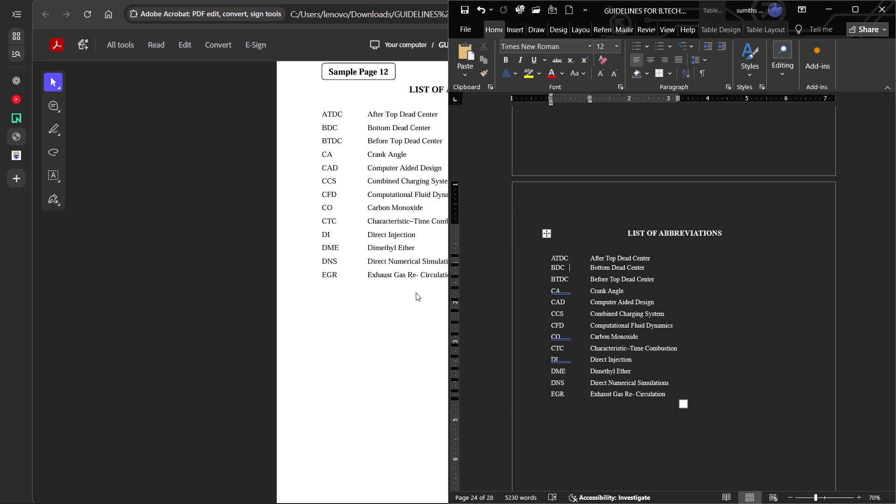
scroll(416, 293, up, 2)
scroll(416, 293, down, 3)
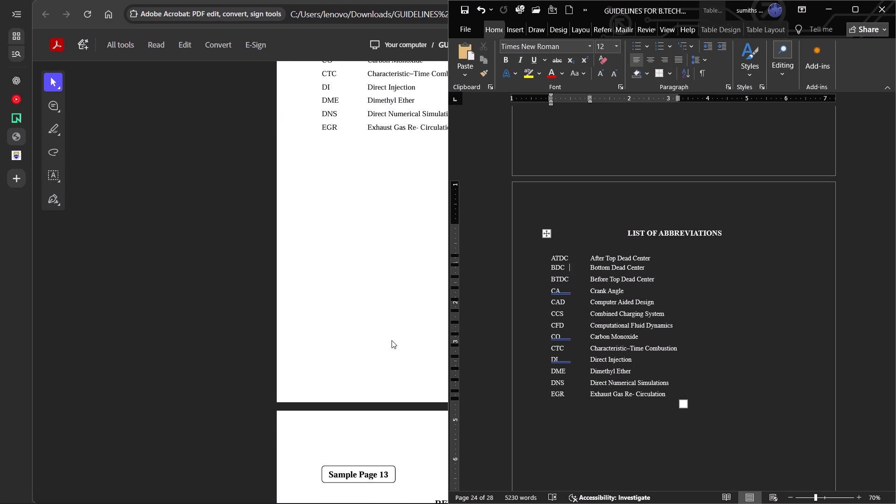
scroll(392, 340, down, 2)
scroll(550, 334, down, 3)
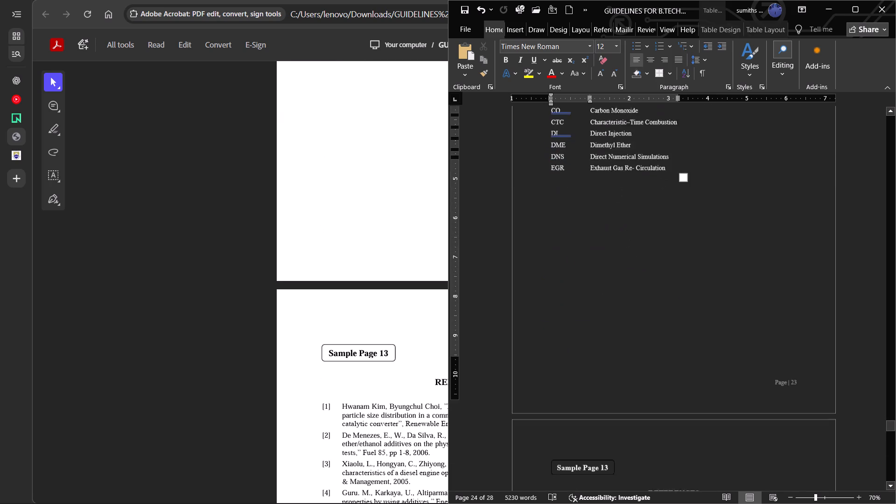
Delete the boxed "Sample Page 13" label above the REFERENCES heading in the report.
scroll(550, 334, down, 2)
drag(653, 307, 591, 304)
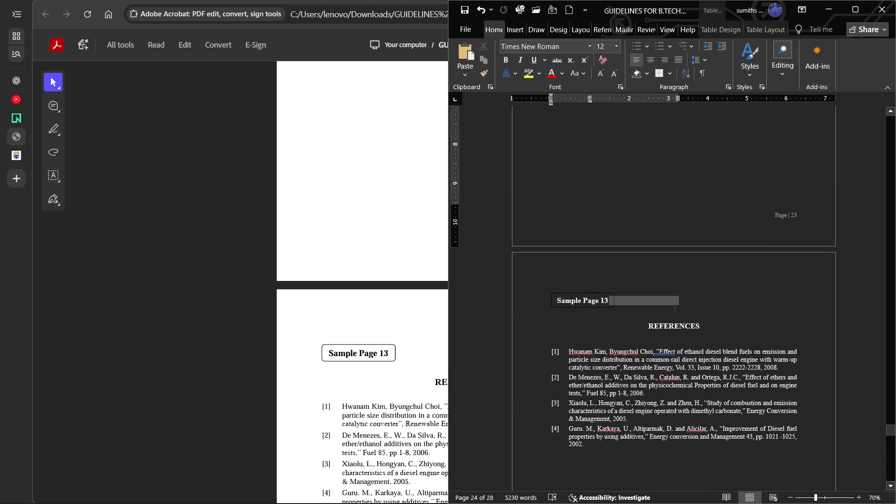
drag(591, 304, 524, 304)
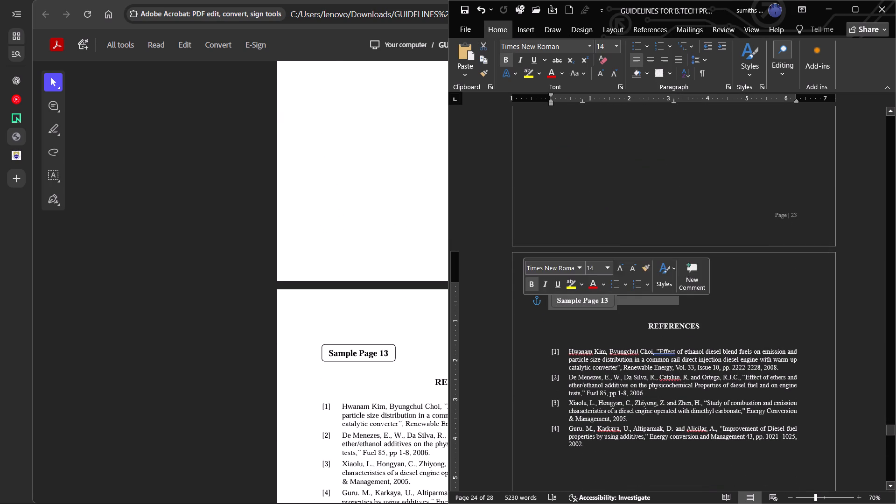
key(BackSpace)
key(BackSpace)
key(BackSpace)
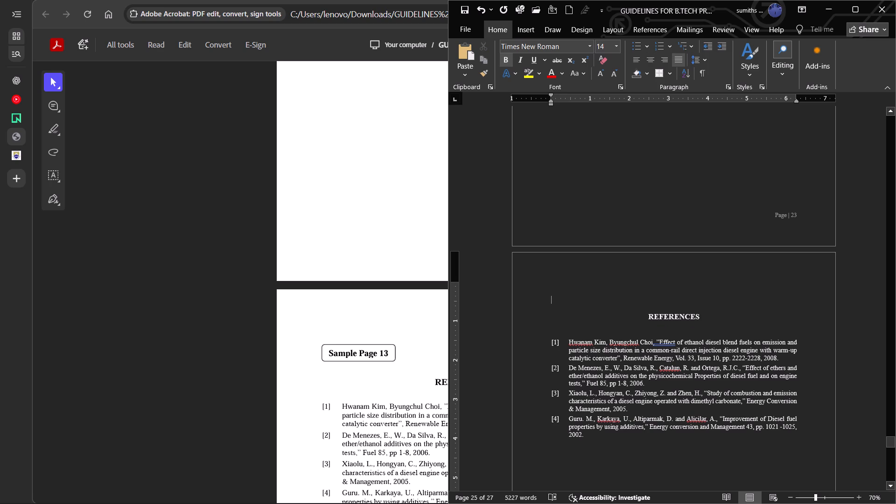
Remove the extra blank lines above the REFERENCES heading while keeping it on its own page, and save the document.
key(BackSpace)
key(BackSpace)
key(BackSpace)
key(BackSpace)
key(BackSpace)
key(BackSpace)
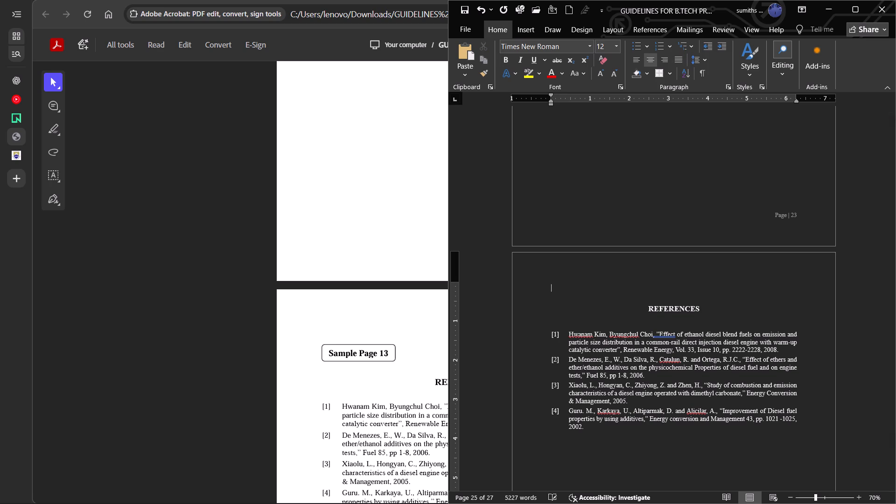
key(BackSpace)
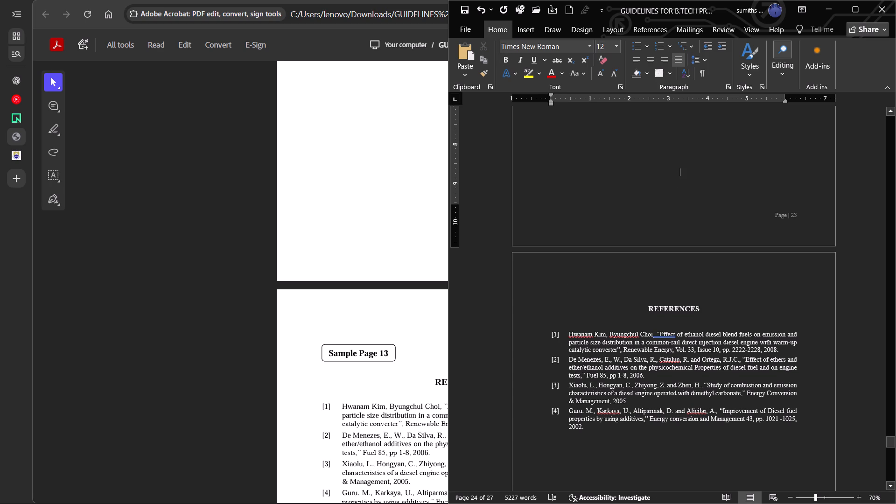
click(653, 266)
click(654, 288)
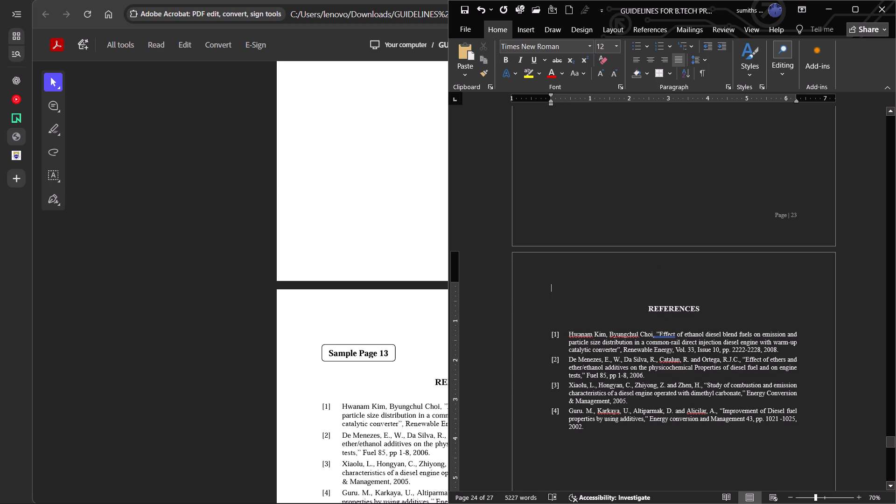
key(BackSpace)
key(Down)
key(Down)
key(BackSpace)
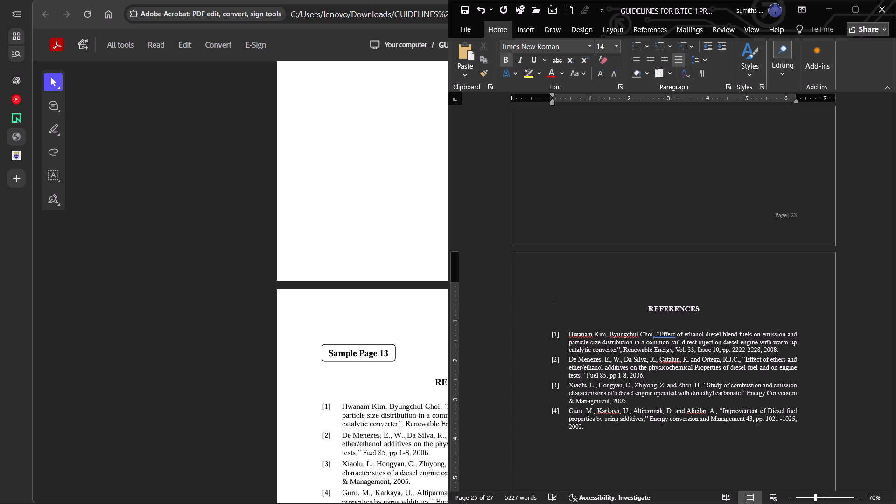
key(BackSpace)
key(BackSpace)
key(BackSpace)
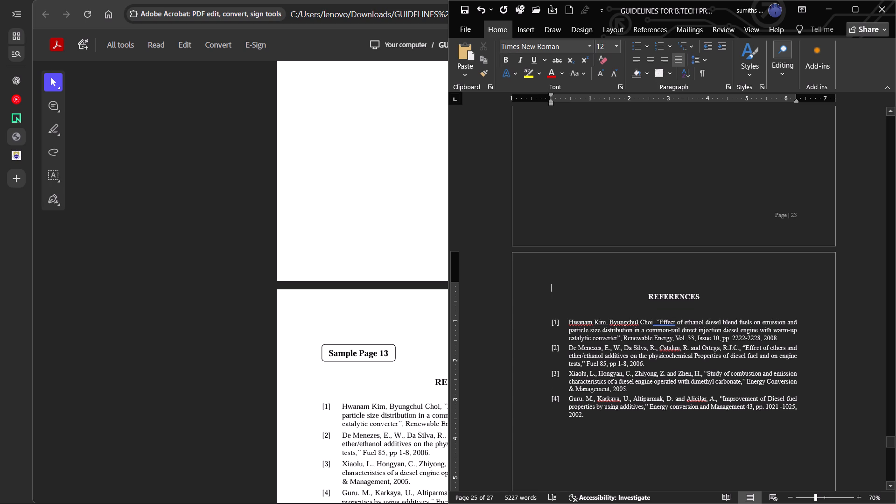
key(ctrl+s)
key(ctrl+s)
key(ctrl+s)
key(ctrl+s)
Delete the "Sample Page 14" label above LIST OF PUBLICATIONS, insert blank lines to push the heading onto the page with its list, and save.
scroll(699, 326, down, 3)
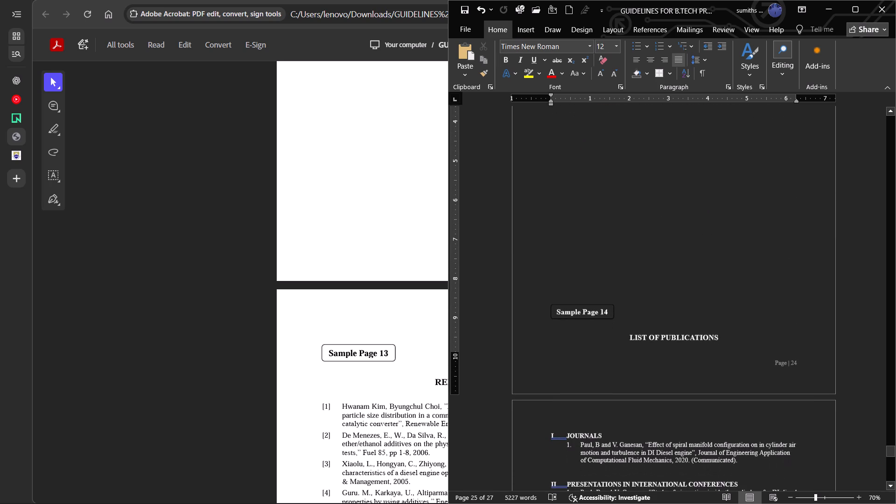
drag(632, 317, 554, 308)
key(BackSpace)
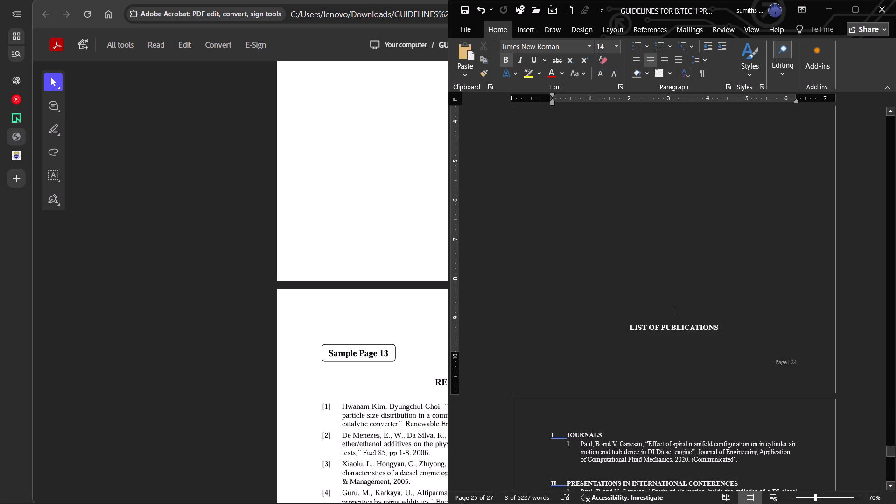
key(Return)
key(Return)
key(Return)
key(BackSpace)
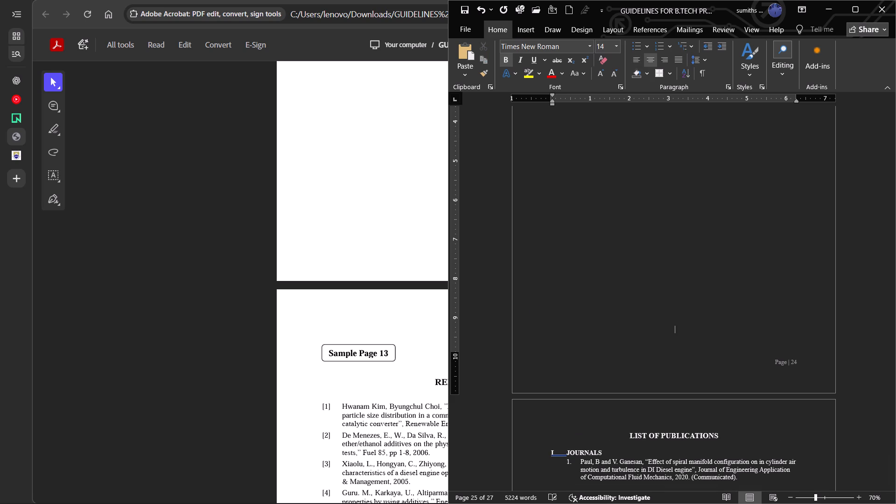
key(ctrl+s)
key(ctrl+s)
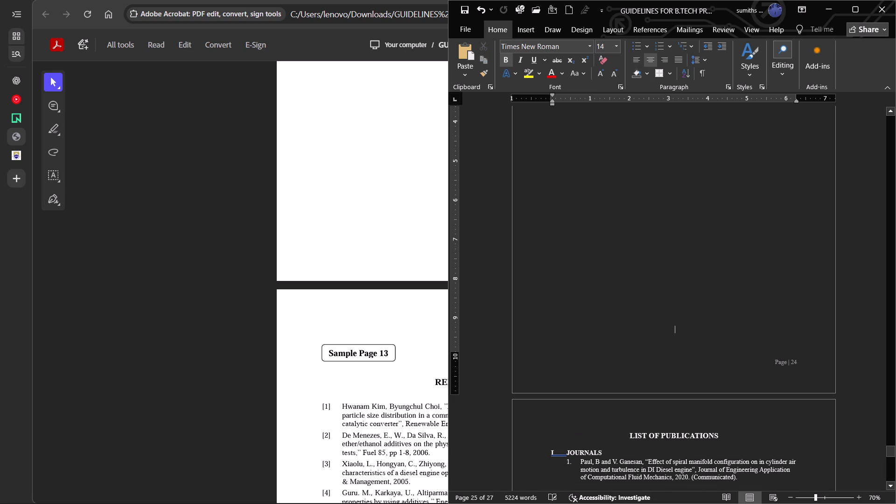
Delete the two-word label by the REQUISITION FOR PLAGIARISM CHECK heading, push the heading onto the page with its table, and save the document.
scroll(504, 205, down, 2)
scroll(568, 248, down, 1)
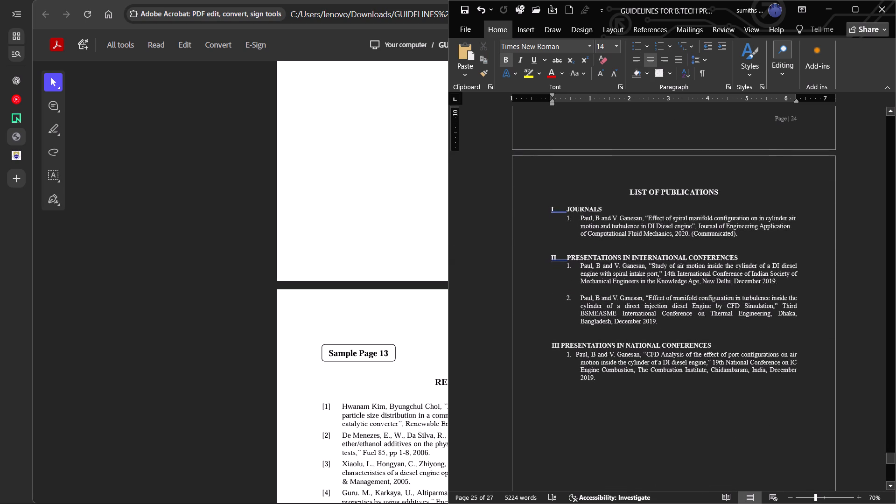
scroll(567, 282, down, 3)
drag(811, 222, 726, 213)
key(BackSpace)
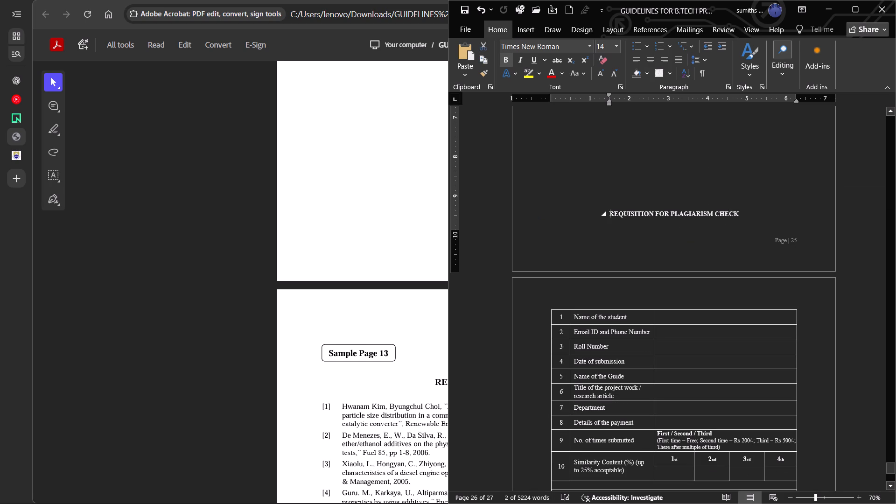
key(Return)
key(ctrl+s)
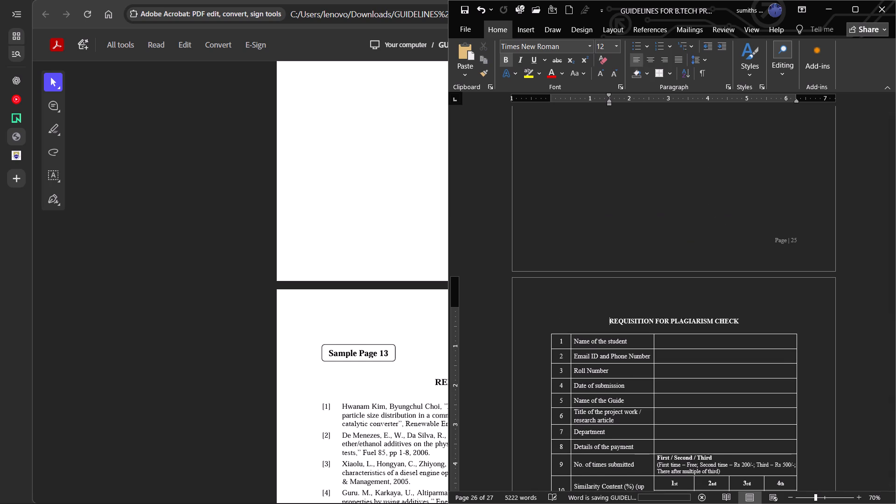
key(ctrl+s)
key(ctrl+s)
key(ctrl+s)
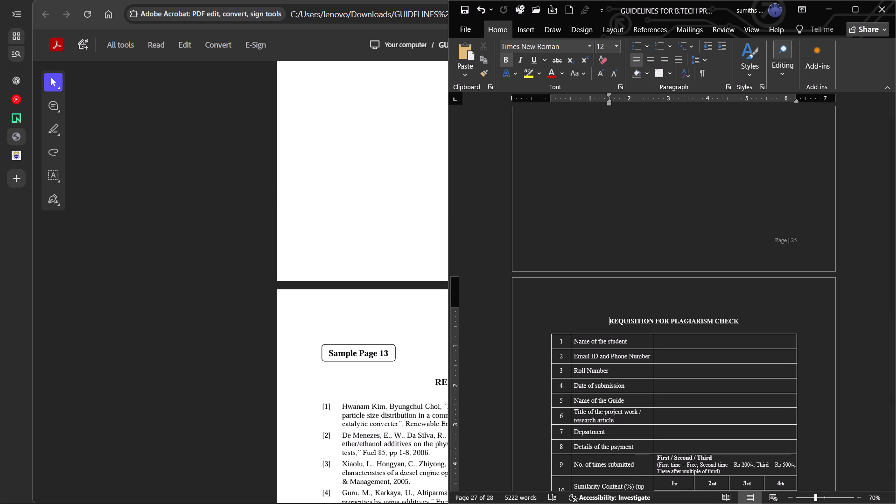
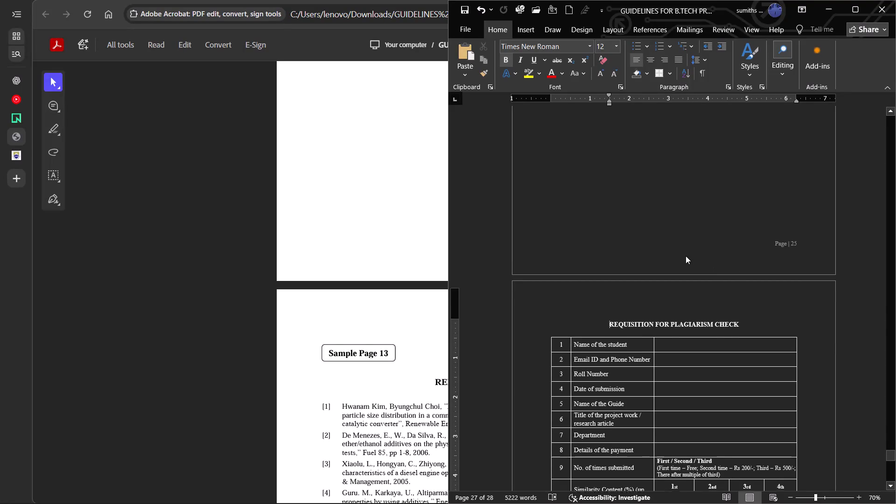
Save the report document.
scroll(686, 256, up, 5)
scroll(686, 256, down, 2)
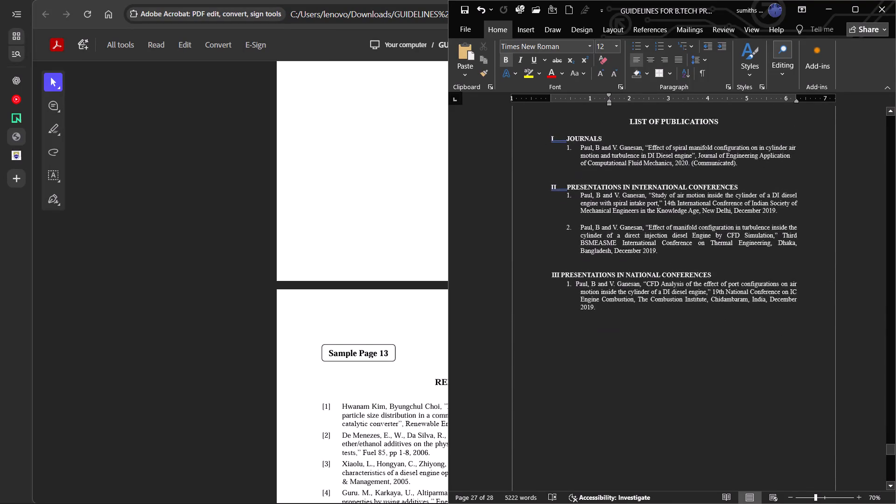
key(ctrl+s)
key(ctrl+s)
Close up the wide gap between the numeral I and JOURNALS in the LIST OF PUBLICATIONS.
scroll(686, 256, up, 2)
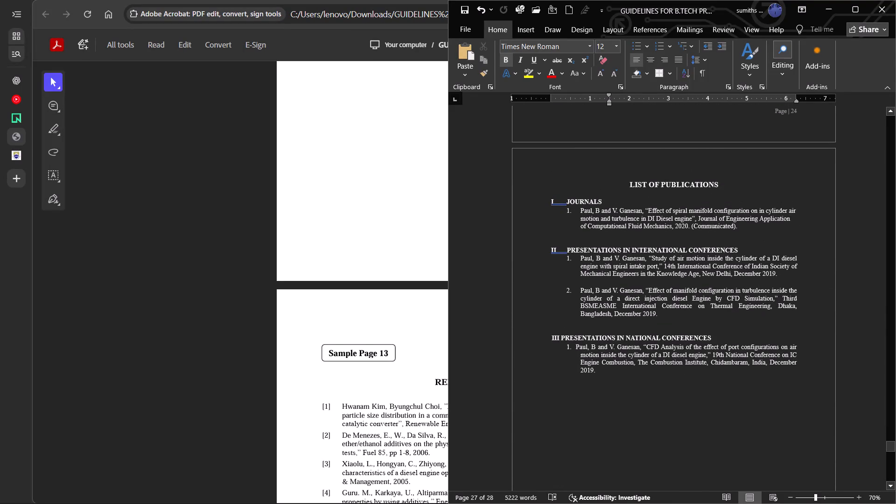
click(564, 198)
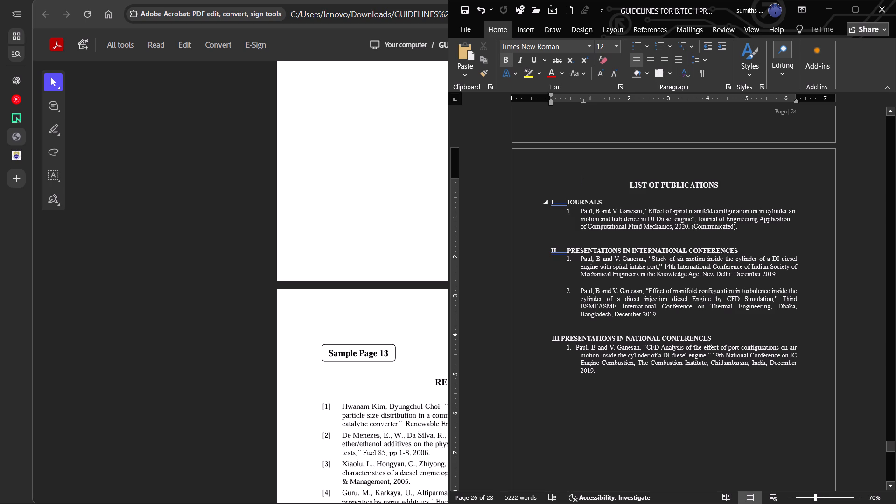
key(BackSpace)
Close up the wide gap between the numeral II and PRESENTATIONS IN INTERNATIONAL CONFERENCES, and save the document.
key(Down)
key(Down)
key(Down)
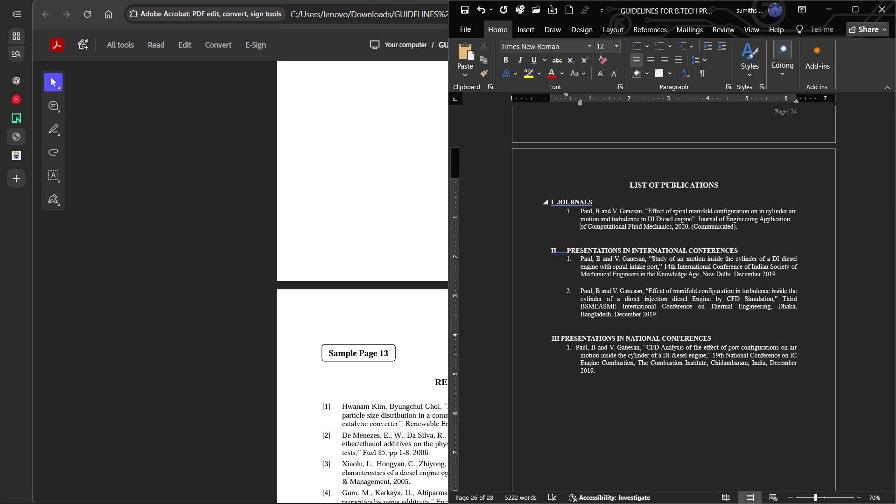
key(Down)
key(Down)
key(Down)
key(Right)
key(Right)
key(Right)
key(Right)
key(Down)
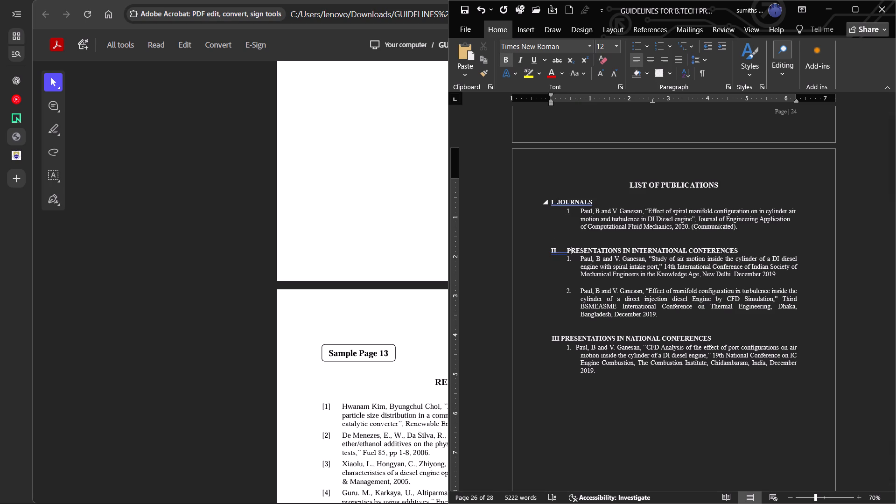
key(Left)
key(Up)
key(Left)
key(Left)
key(Left)
key(Left)
key(Right)
key(Right)
key(Left)
key(Left)
key(Right)
key(BackSpace)
key(ctrl+s)
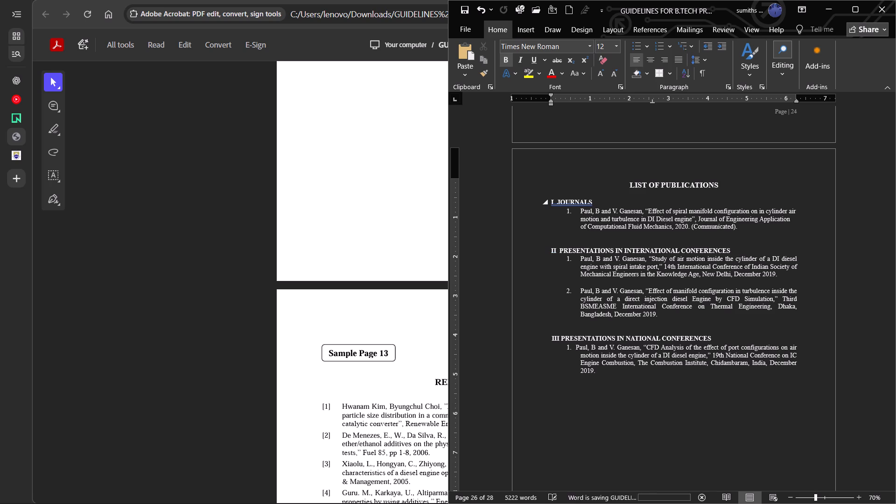
key(ctrl+s)
key(ctrl+s)
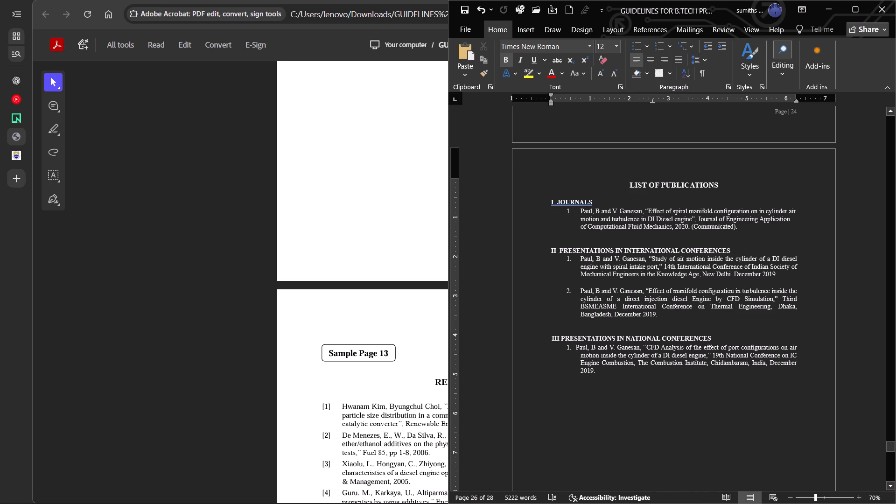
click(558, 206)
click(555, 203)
Compare the report's REQUISITION FOR PLAGIARISM CHECK page and its table with the matching page in the guidelines PDF.
scroll(561, 252, down, 1)
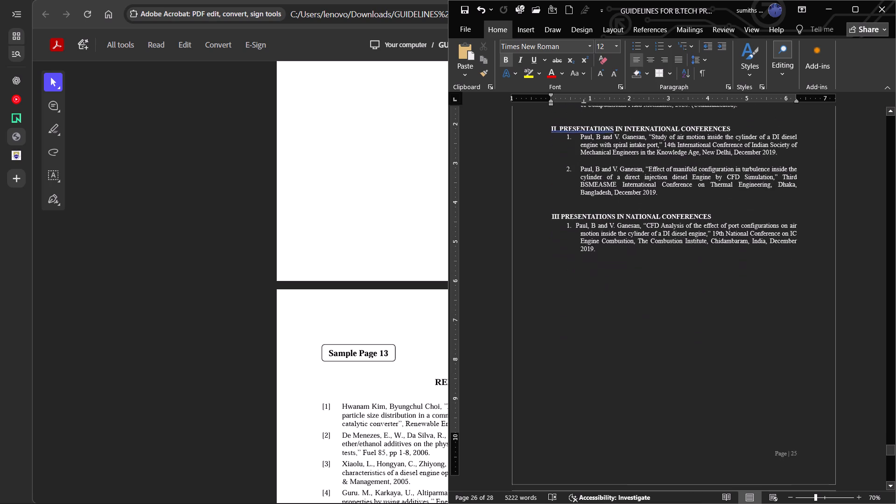
scroll(586, 333, down, 4)
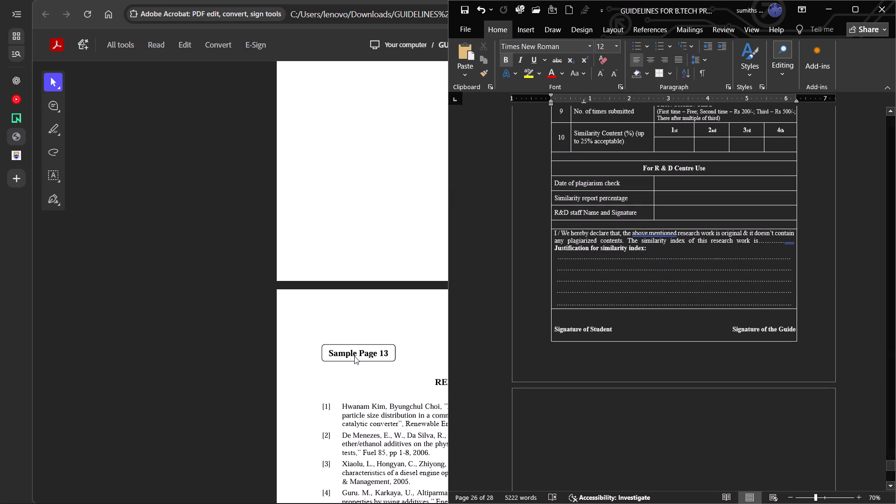
scroll(354, 356, down, 4)
scroll(354, 356, left, 1)
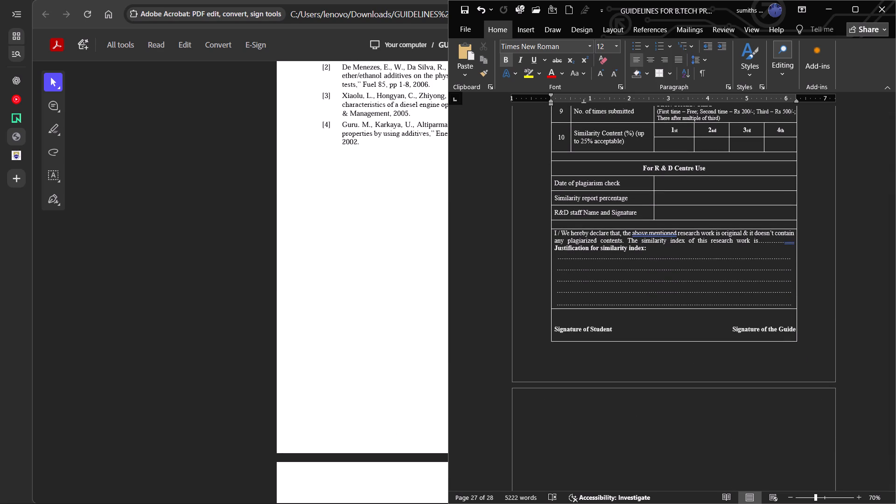
click(356, 356)
scroll(356, 356, right, 1)
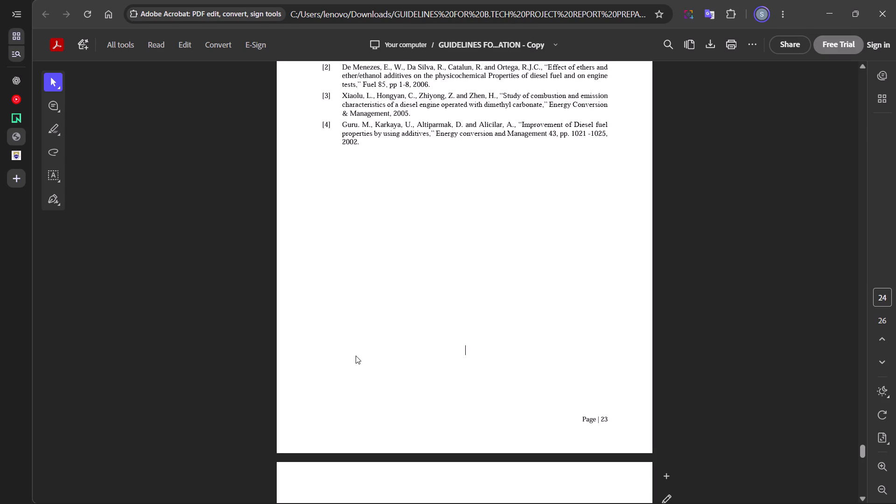
scroll(617, 308, up, 1)
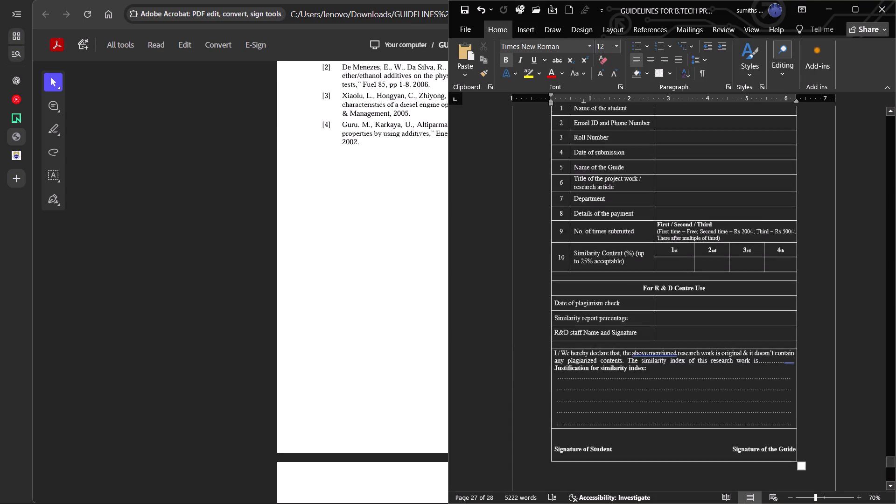
click(185, 384)
scroll(185, 384, down, 6)
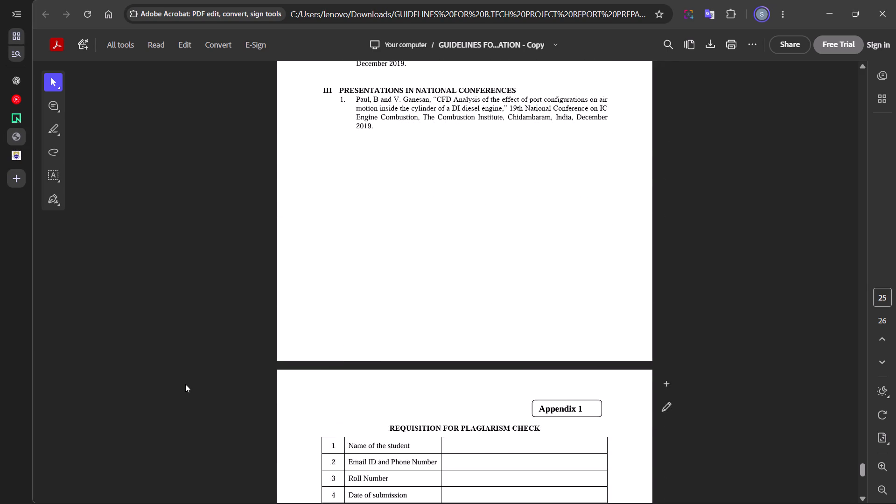
scroll(185, 384, down, 6)
scroll(185, 384, up, 1)
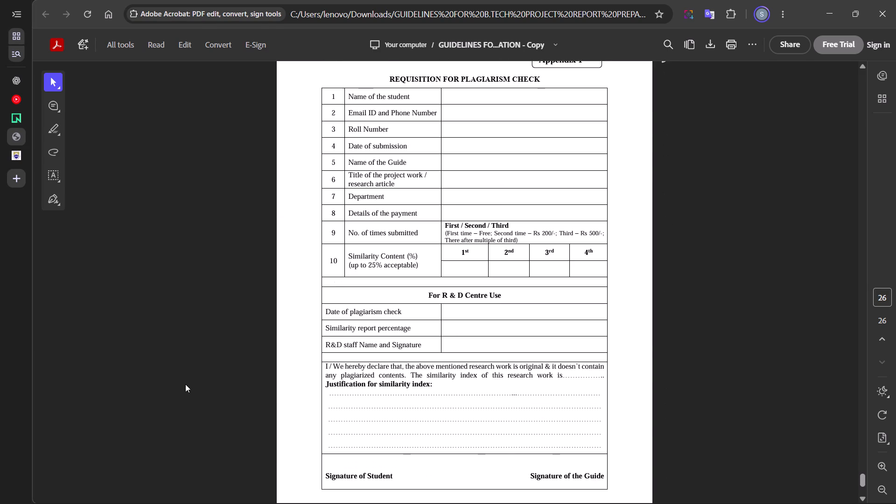
scroll(651, 246, up, 1)
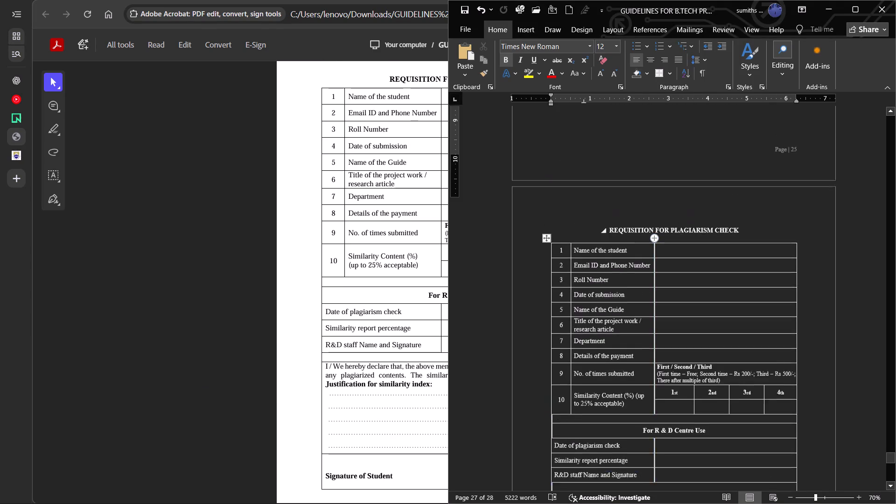
scroll(651, 246, down, 2)
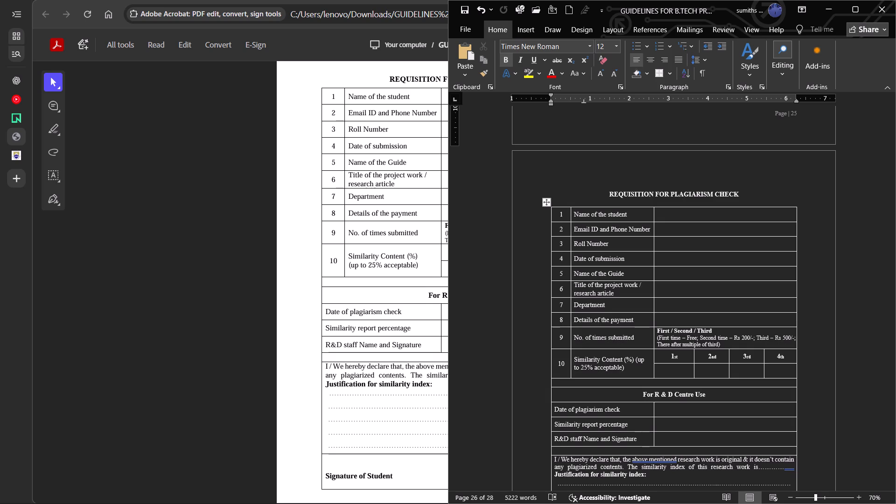
scroll(642, 219, down, 1)
scroll(582, 264, down, 1)
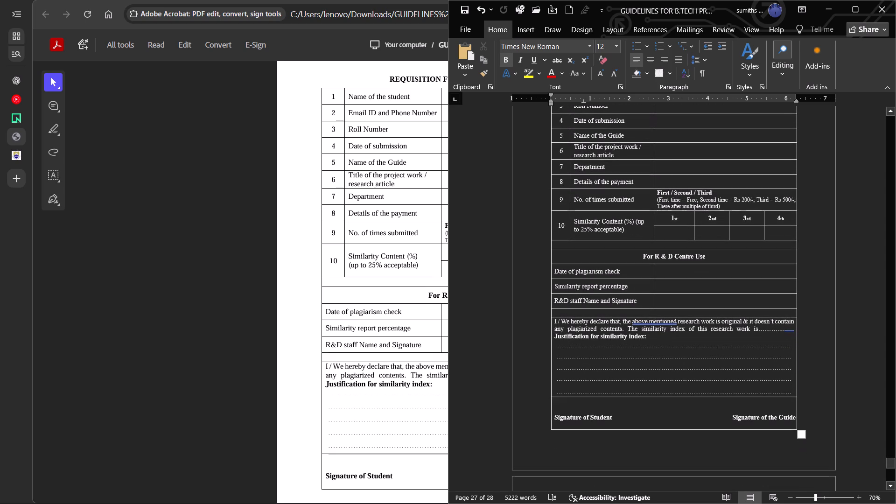
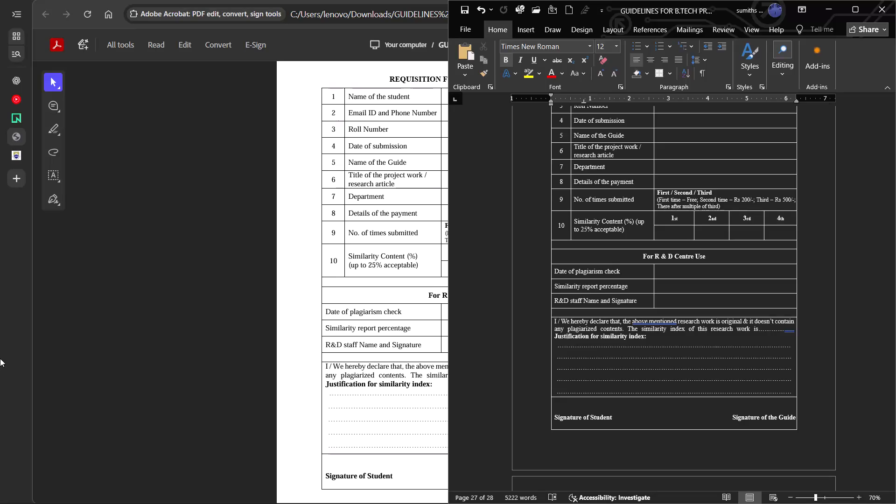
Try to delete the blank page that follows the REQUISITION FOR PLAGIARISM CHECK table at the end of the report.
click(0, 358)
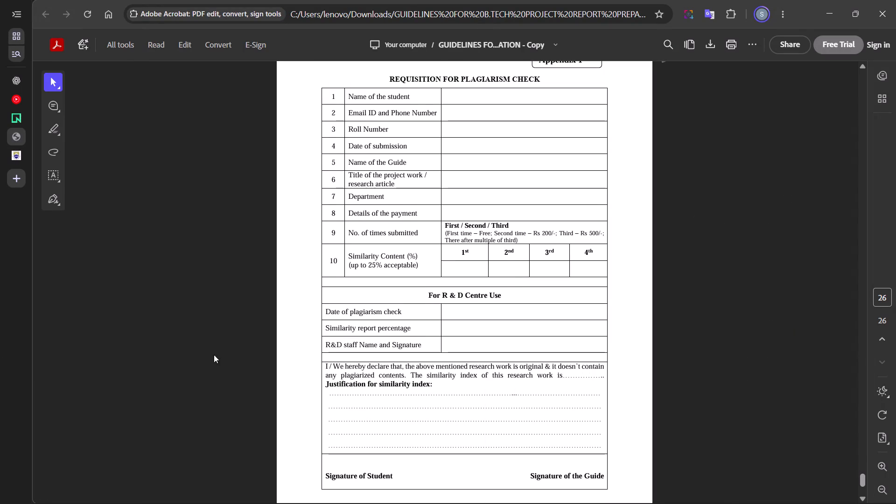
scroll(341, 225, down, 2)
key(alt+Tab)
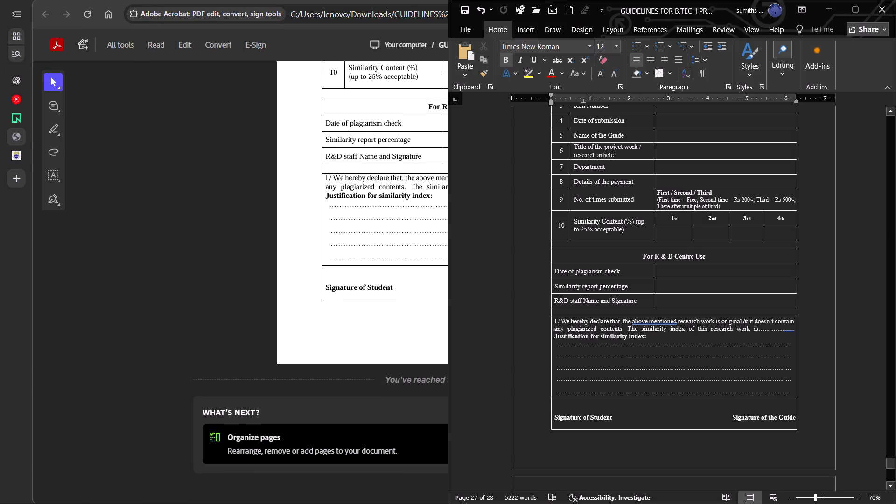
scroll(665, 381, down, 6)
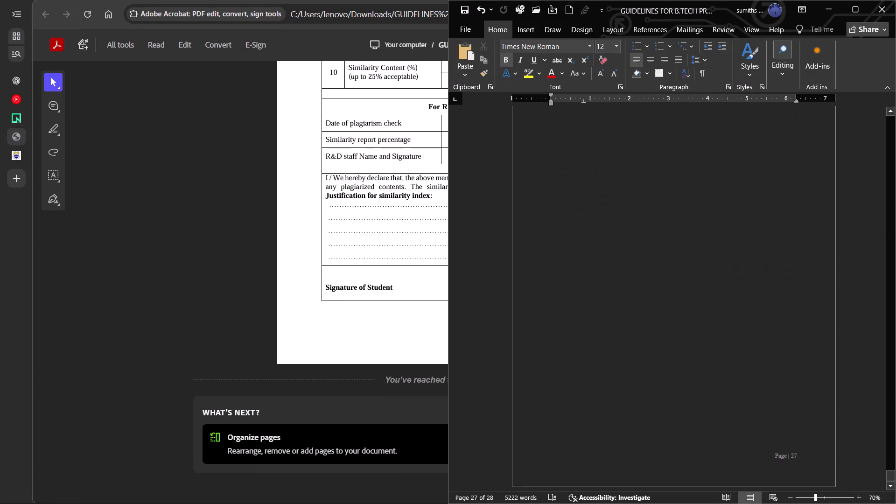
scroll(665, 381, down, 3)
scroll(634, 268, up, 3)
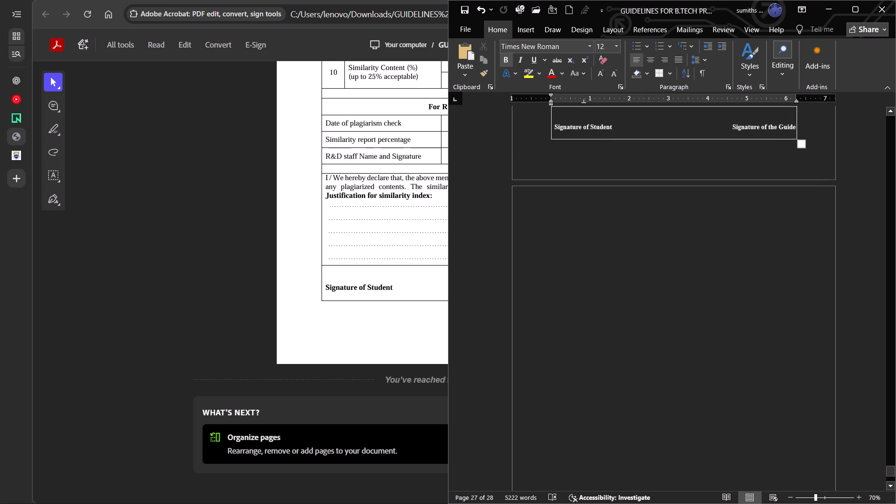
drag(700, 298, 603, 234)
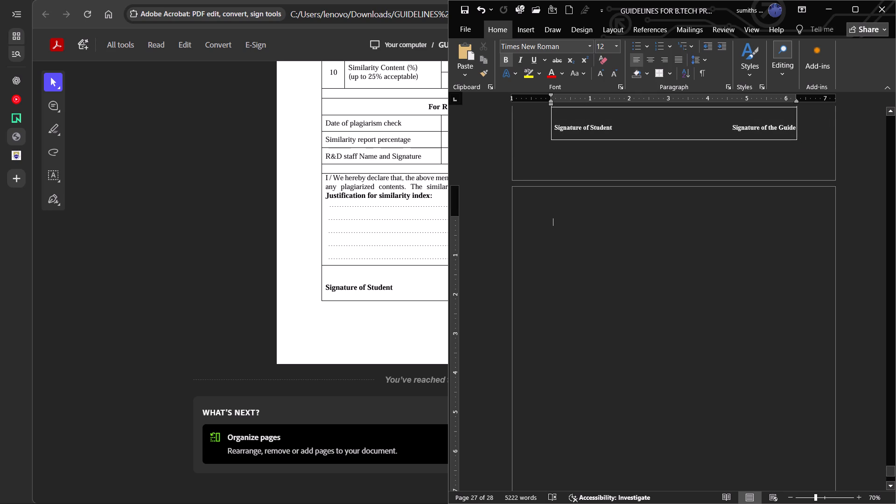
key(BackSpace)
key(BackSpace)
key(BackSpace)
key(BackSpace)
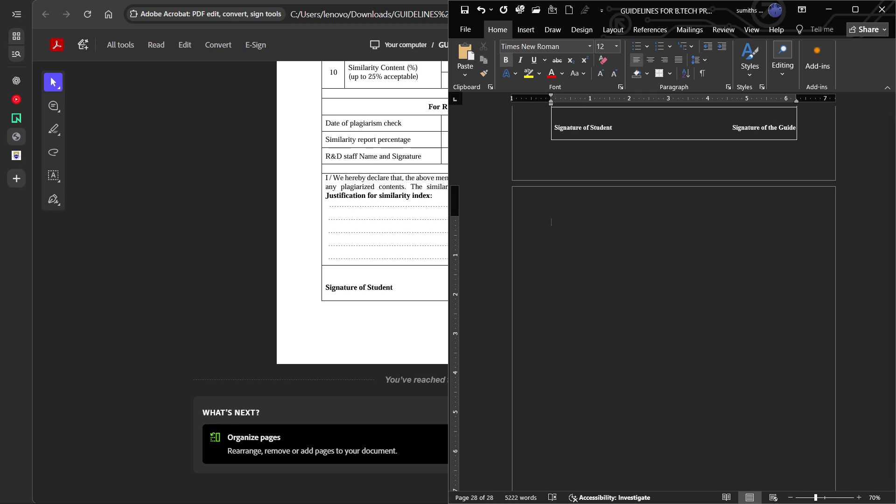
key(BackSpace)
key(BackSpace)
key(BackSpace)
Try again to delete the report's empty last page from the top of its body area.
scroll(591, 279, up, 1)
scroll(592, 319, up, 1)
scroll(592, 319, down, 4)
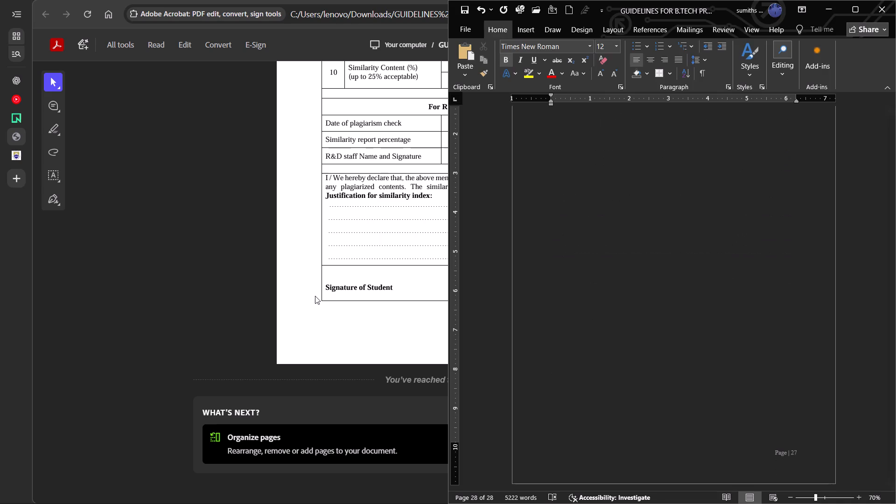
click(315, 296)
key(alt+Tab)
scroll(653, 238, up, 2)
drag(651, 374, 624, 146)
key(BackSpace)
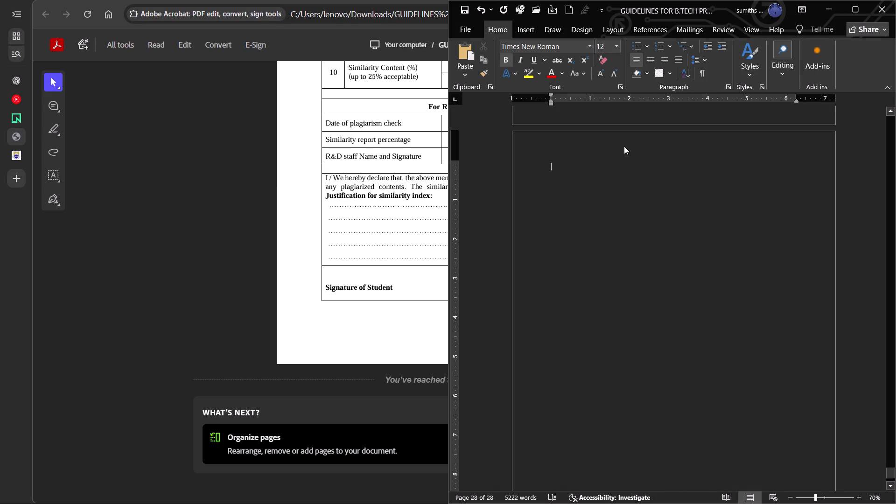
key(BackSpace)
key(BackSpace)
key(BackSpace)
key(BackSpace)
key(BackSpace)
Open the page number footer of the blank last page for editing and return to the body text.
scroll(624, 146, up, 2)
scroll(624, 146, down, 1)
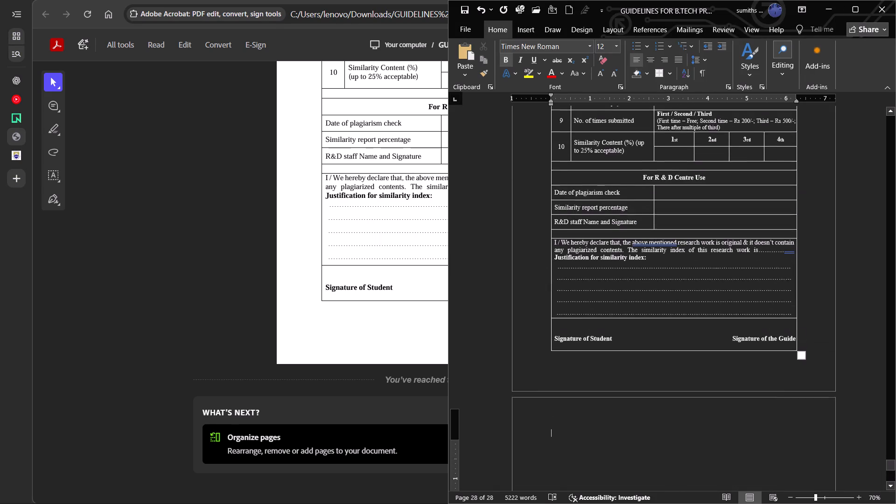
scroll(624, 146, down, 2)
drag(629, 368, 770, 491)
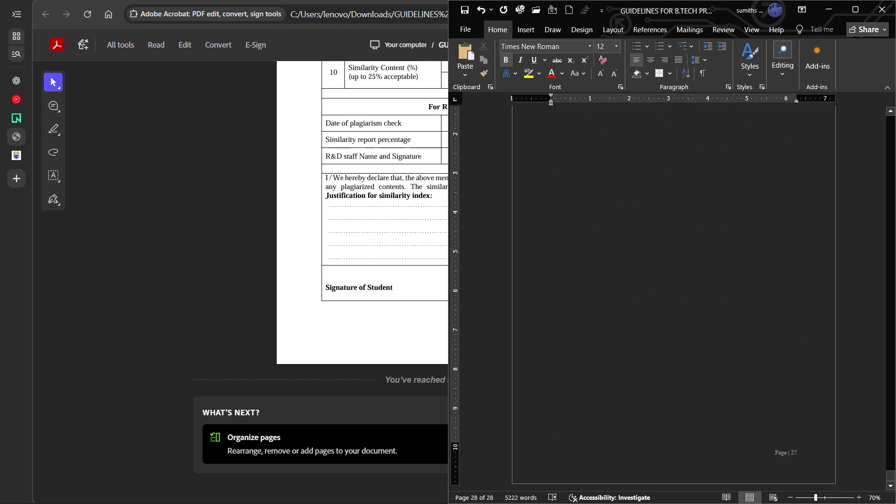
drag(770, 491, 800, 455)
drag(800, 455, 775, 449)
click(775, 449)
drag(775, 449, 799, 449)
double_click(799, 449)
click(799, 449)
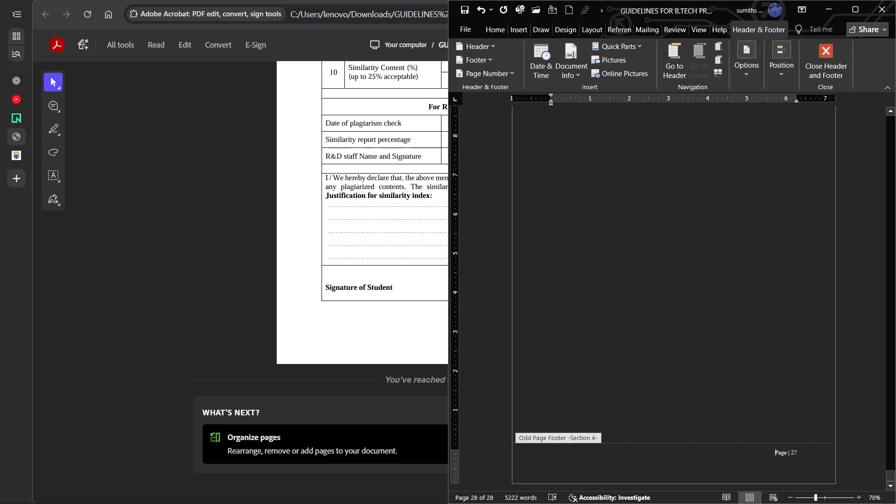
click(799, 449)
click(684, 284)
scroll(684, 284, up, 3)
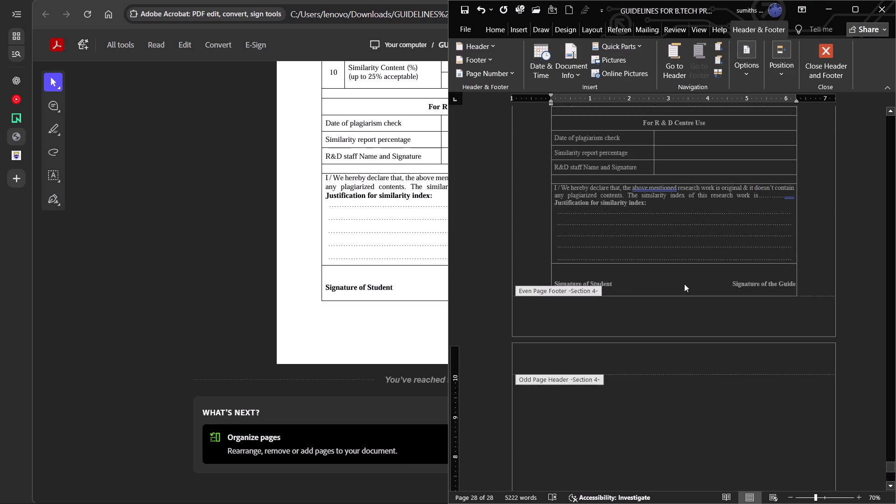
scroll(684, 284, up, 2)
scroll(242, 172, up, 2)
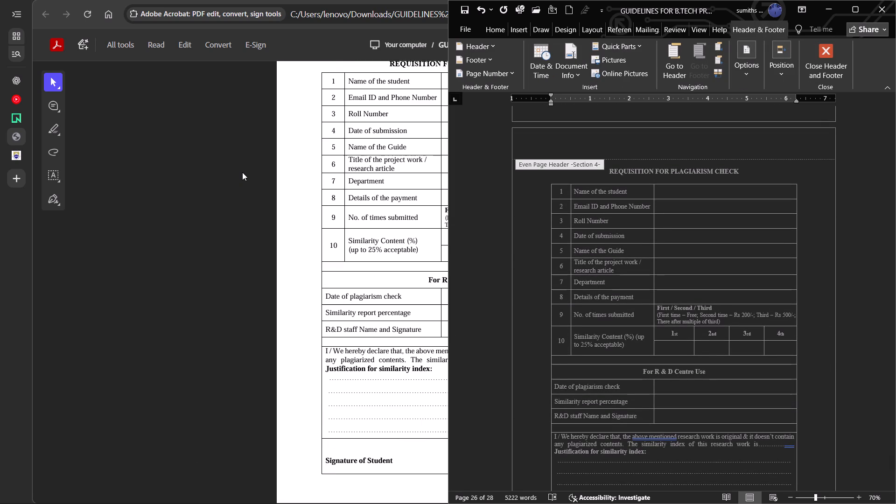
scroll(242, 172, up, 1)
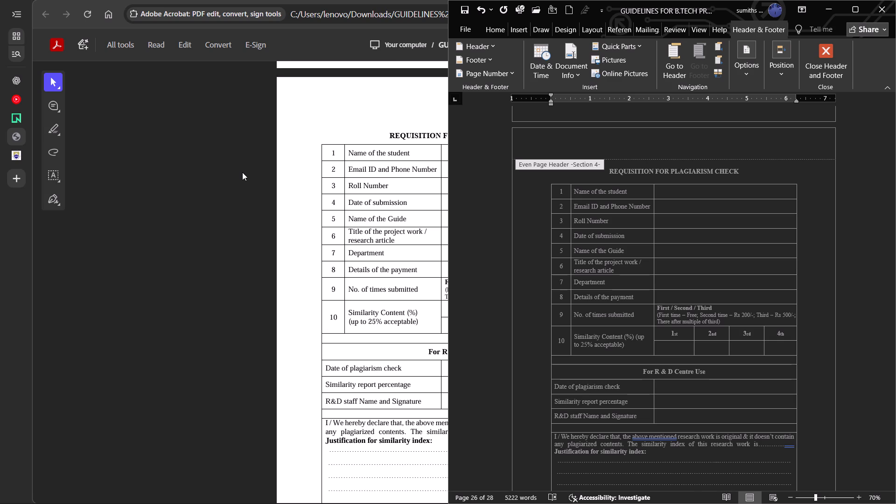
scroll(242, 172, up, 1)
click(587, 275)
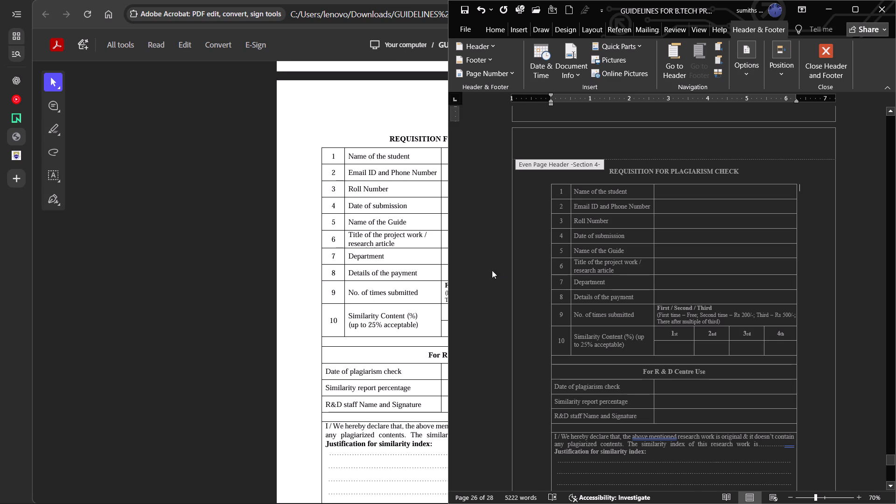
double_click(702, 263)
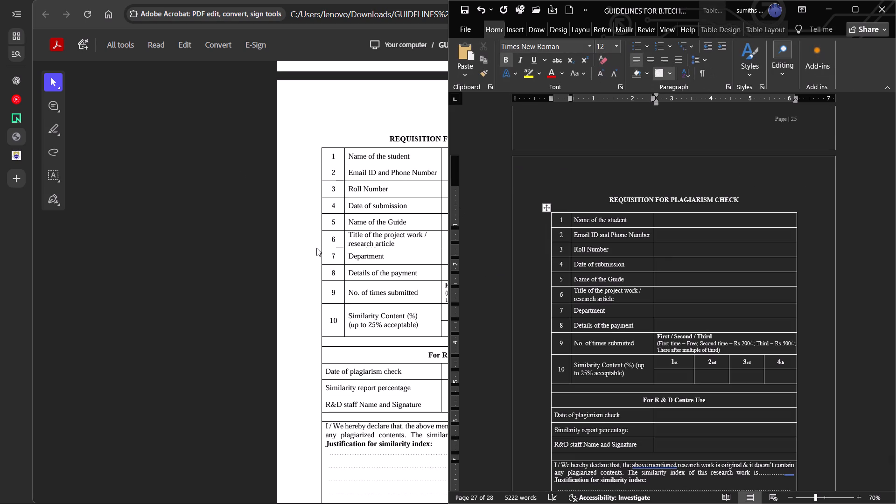
Compare the report's REQUISITION FOR PLAGIARISM CHECK and LIST OF PUBLICATIONS pages with the guidelines PDF.
click(316, 248)
key(alt+Tab)
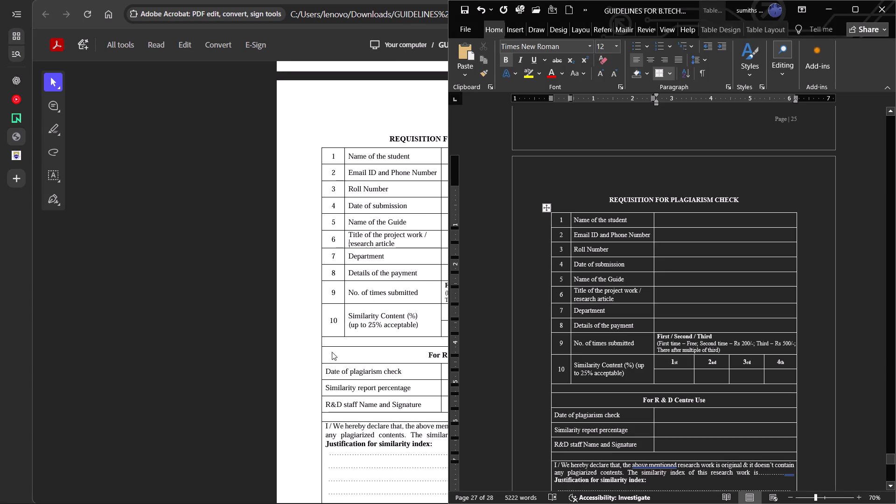
click(332, 352)
scroll(332, 352, up, 1)
key(alt+Tab)
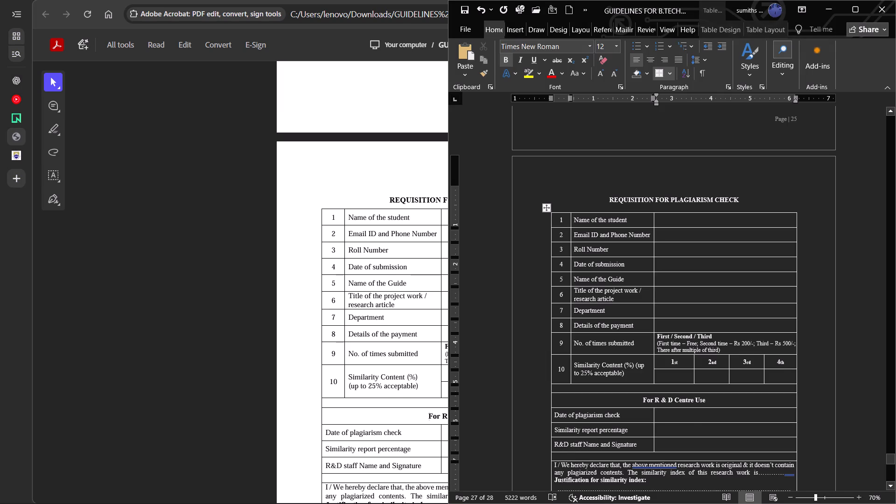
scroll(575, 338, up, 4)
key(alt+Tab)
scroll(513, 314, up, 7)
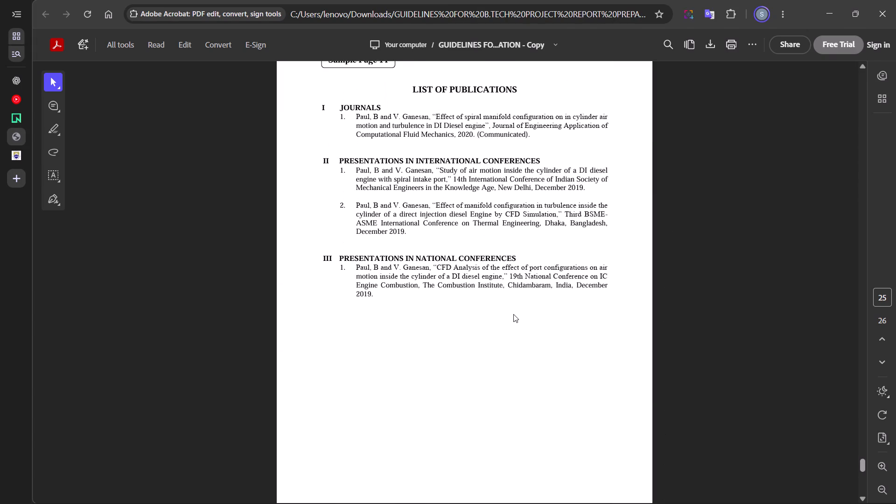
key(alt+Tab)
scroll(766, 272, up, 3)
scroll(644, 357, up, 1)
key(alt+Tab)
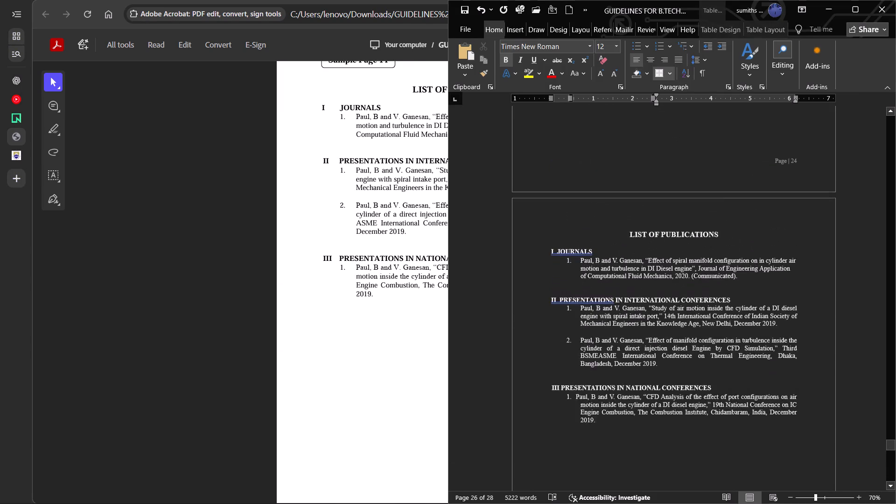
scroll(410, 360, up, 8)
key(alt+Tab)
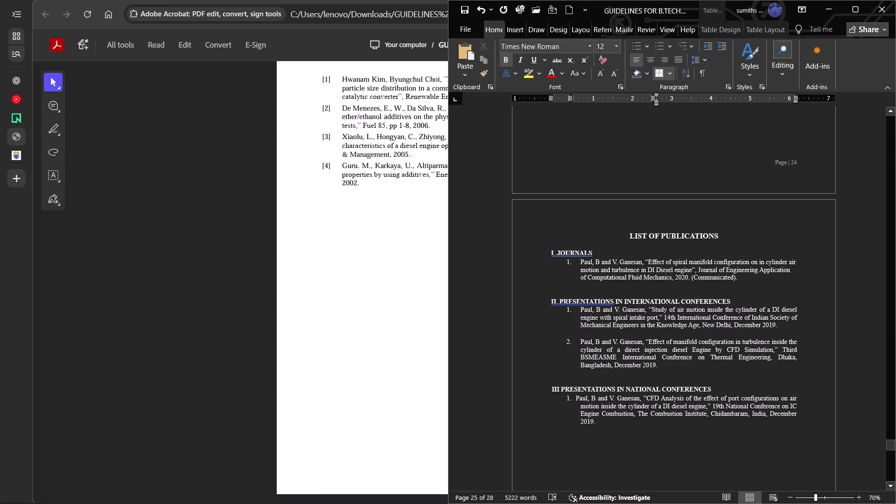
scroll(667, 267, up, 3)
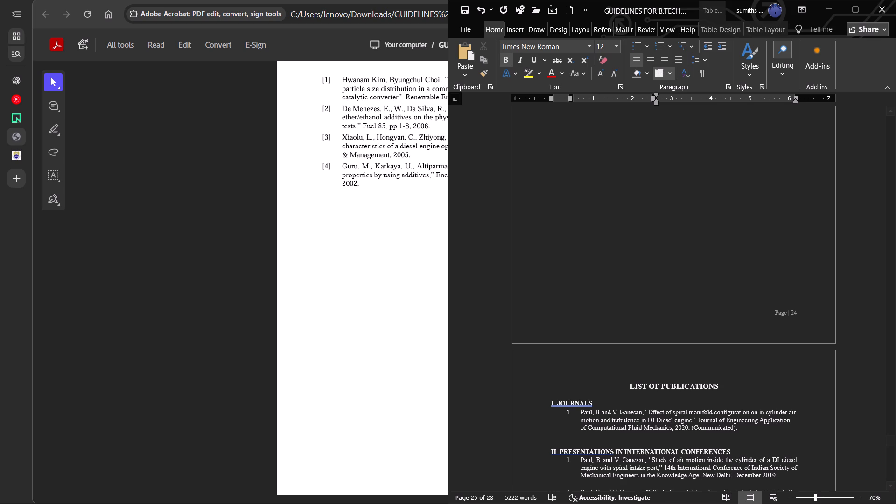
Compare the report's REFERENCES and LIST OF ABBREVIATIONS pages with Sample Pages 13 and 12 in the guidelines PDF.
click(299, 221)
scroll(299, 221, up, 2)
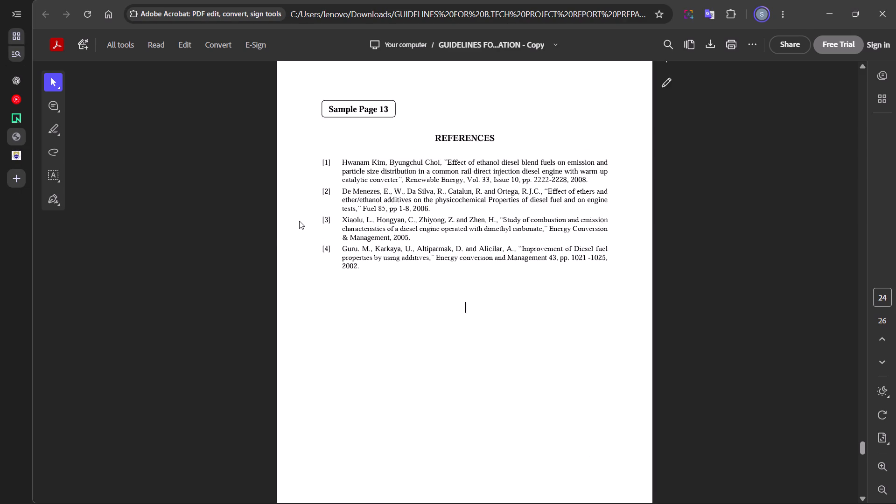
scroll(299, 221, up, 2)
key(alt+Tab)
scroll(831, 284, up, 2)
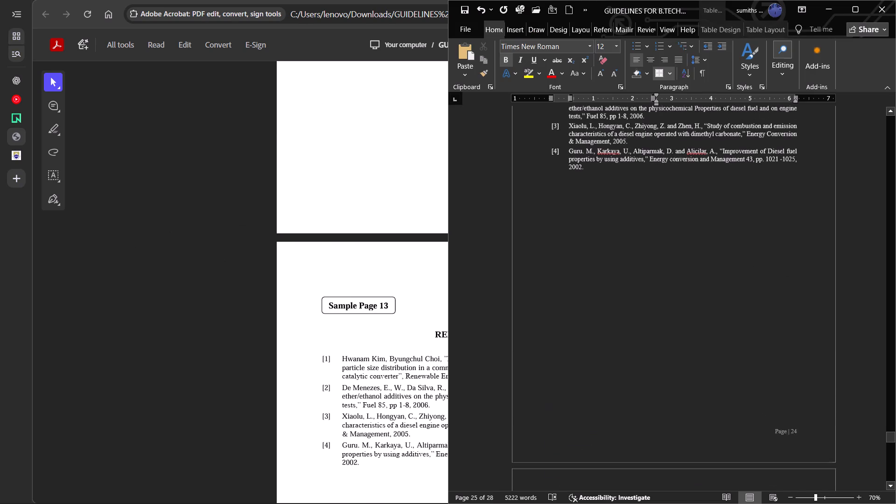
click(337, 238)
scroll(337, 238, down, 10)
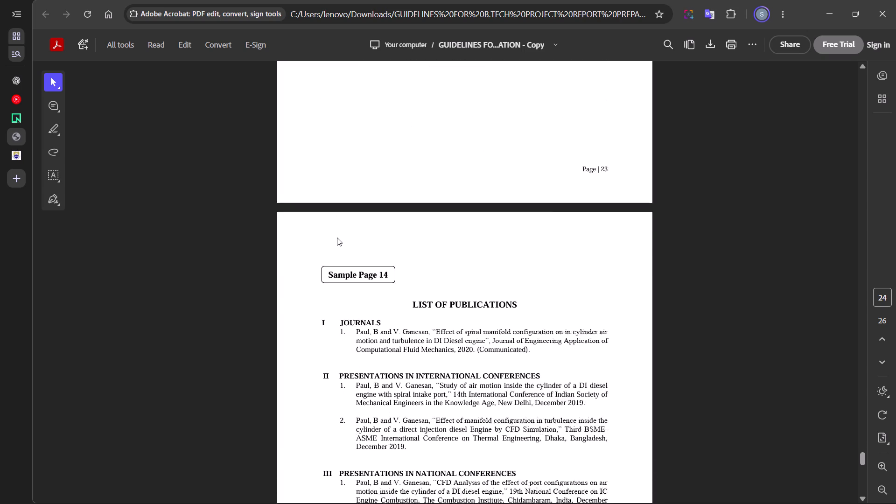
scroll(337, 238, up, 5)
key(alt+Tab)
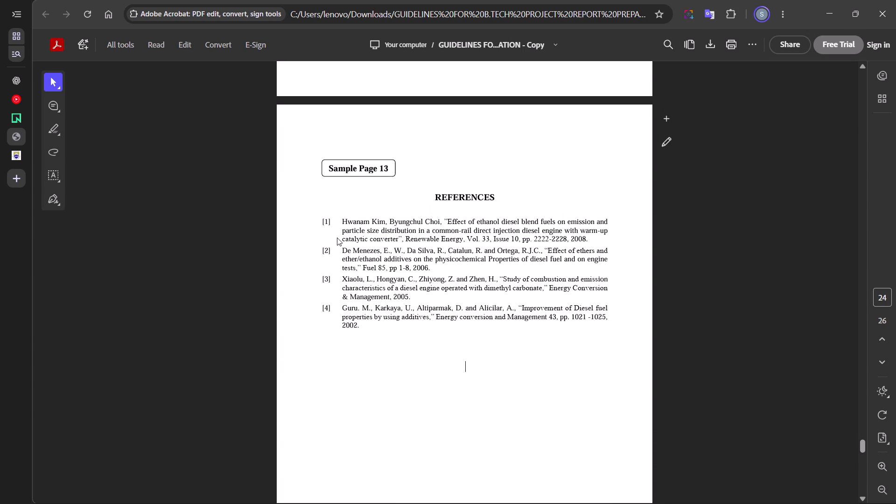
scroll(647, 330, up, 7)
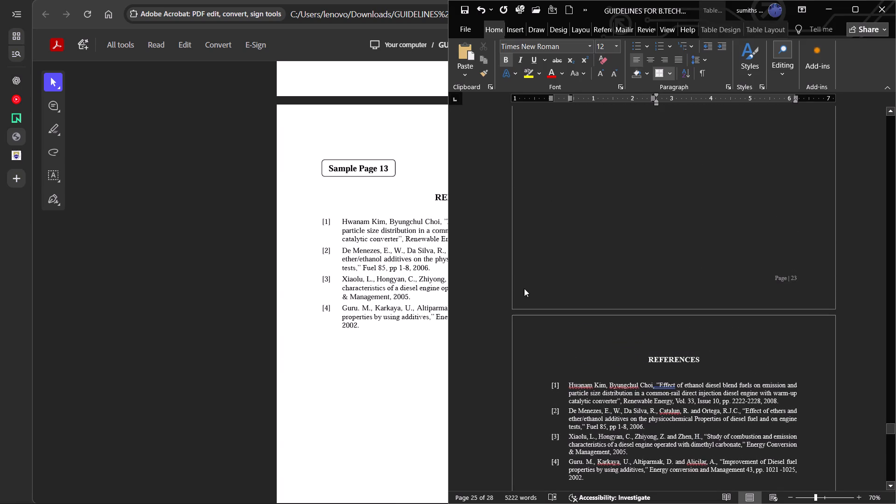
click(390, 257)
scroll(390, 257, up, 7)
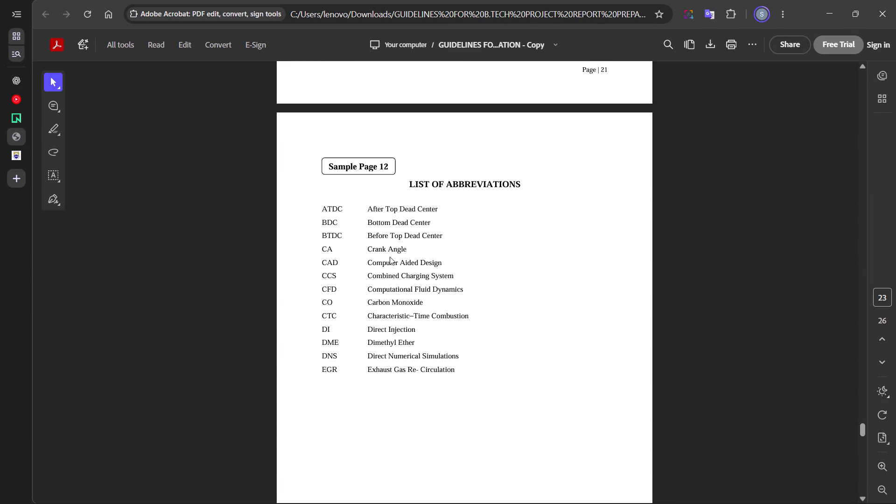
key(alt+Tab)
scroll(619, 309, up, 5)
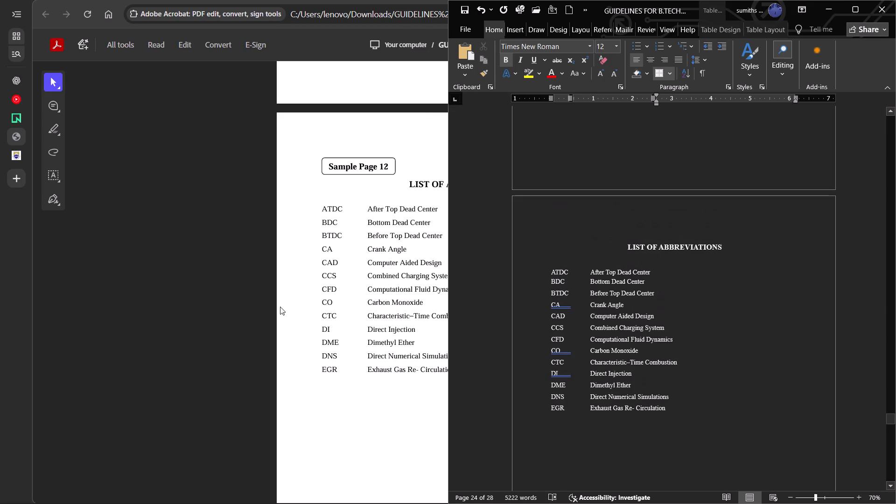
Compare the report's LIST OF SYMBOLS and LIST OF FIGURES pages with Sample Pages 11 and 10 in the guidelines PDF.
click(267, 305)
scroll(267, 305, up, 5)
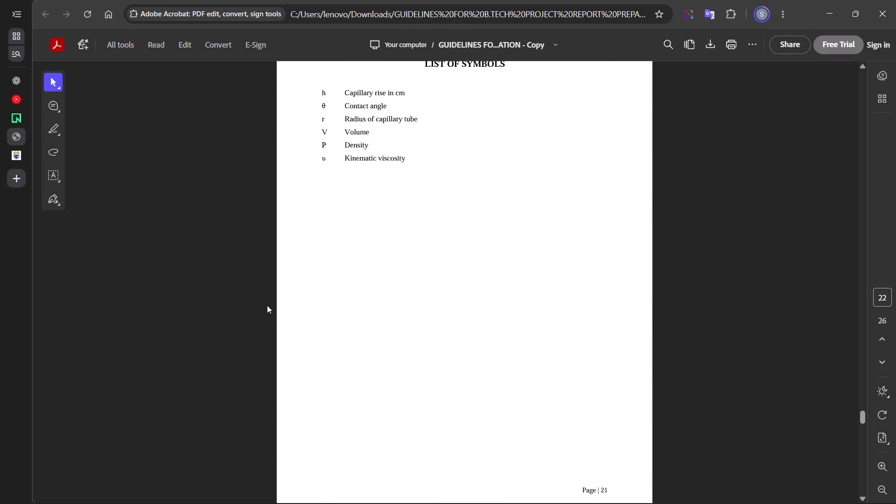
scroll(267, 305, up, 2)
key(alt+Tab)
scroll(524, 280, up, 4)
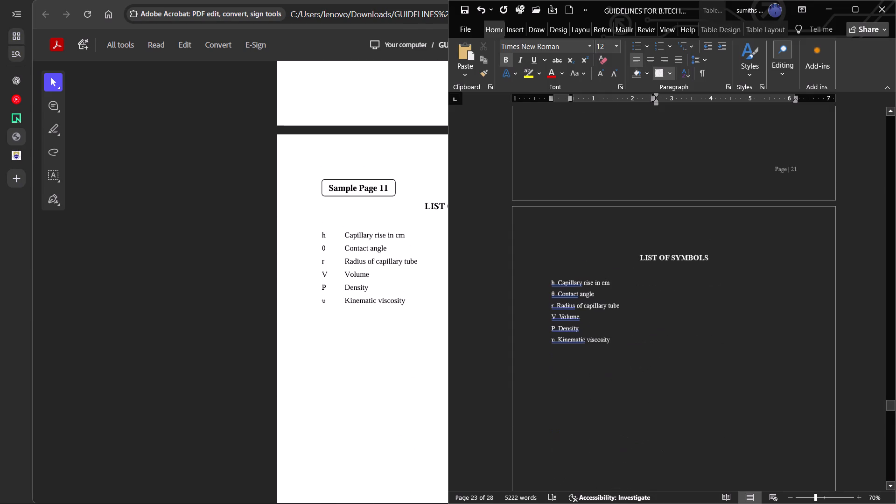
scroll(524, 280, up, 2)
key(alt+Tab)
scroll(436, 258, up, 3)
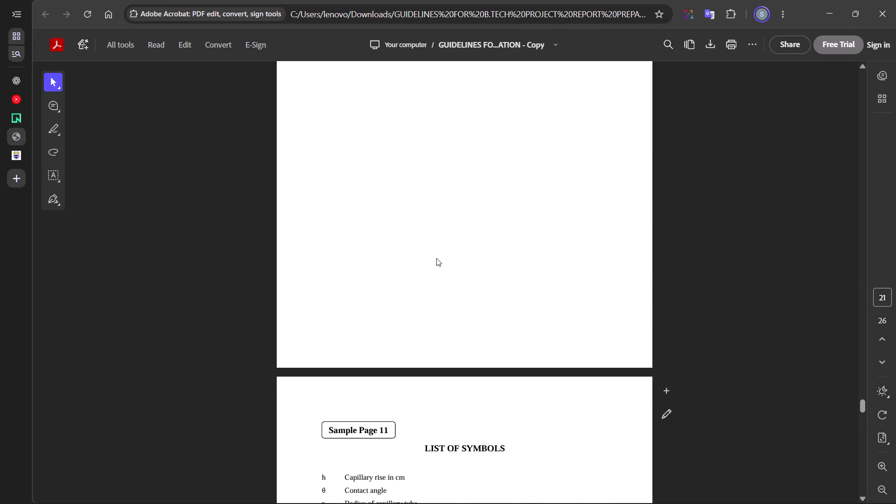
scroll(436, 258, up, 1)
key(alt+Tab)
key(alt+Tab)
scroll(436, 258, up, 3)
key(alt+Tab)
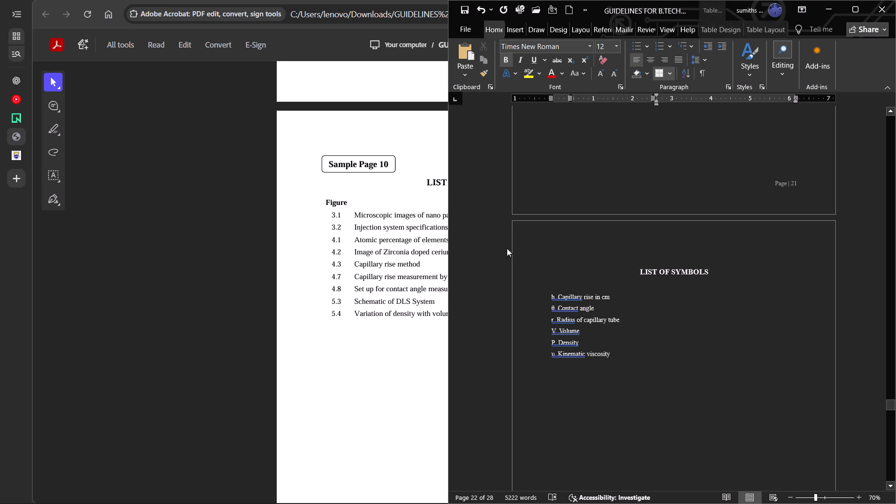
scroll(563, 240, up, 3)
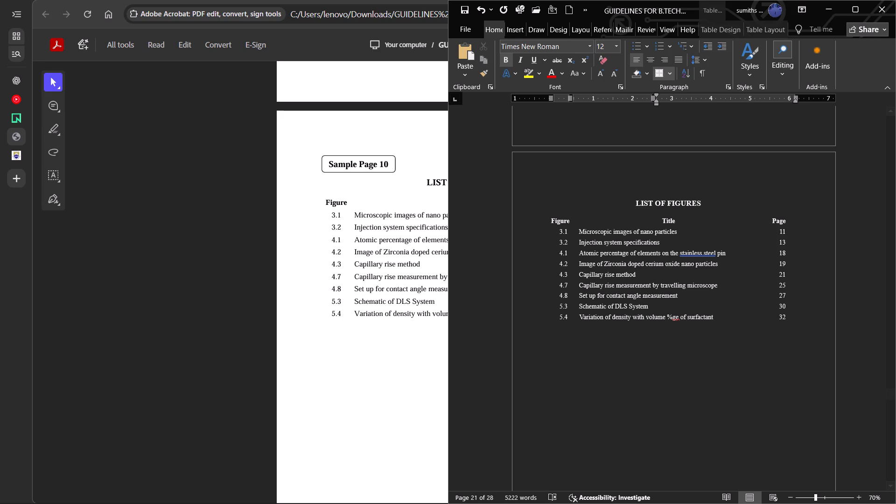
scroll(563, 240, up, 2)
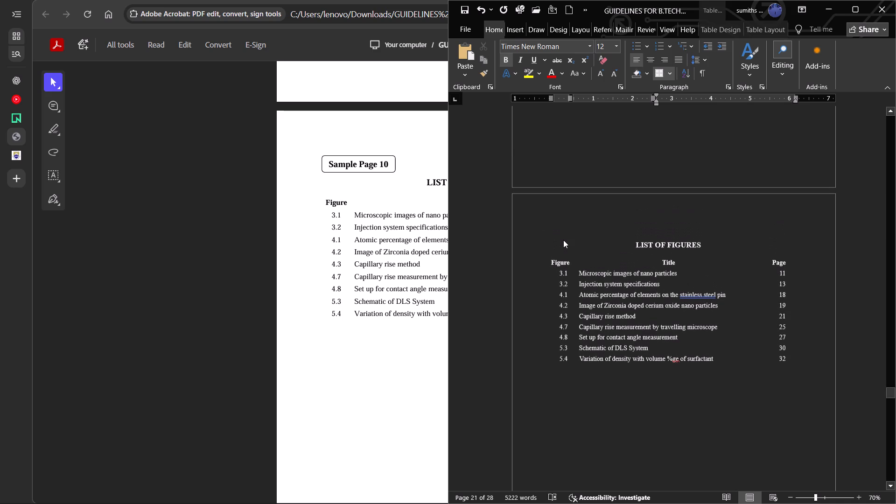
scroll(563, 240, up, 4)
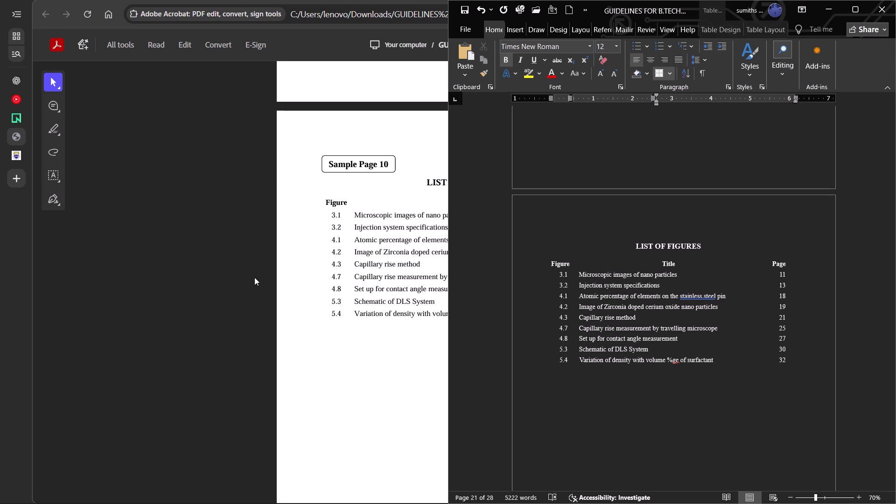
Compare the report's LIST OF TABLES page with Sample Page 9 in the guidelines PDF.
click(254, 277)
scroll(254, 277, up, 9)
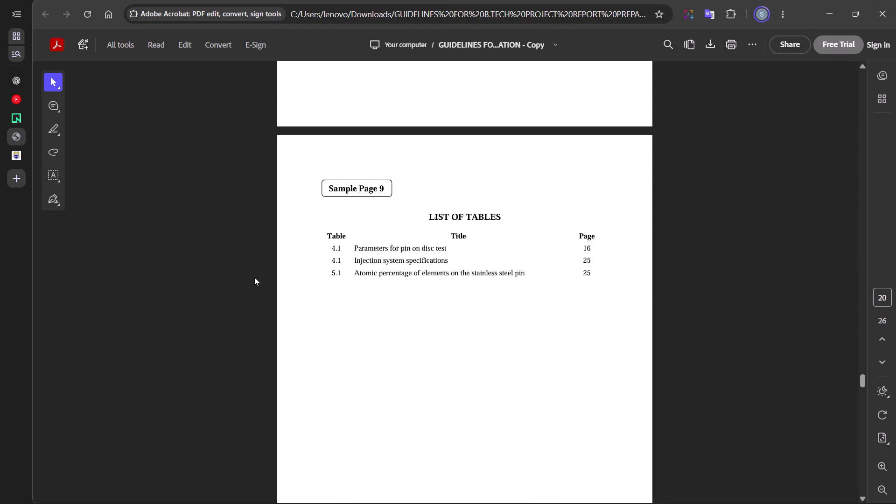
scroll(254, 277, up, 2)
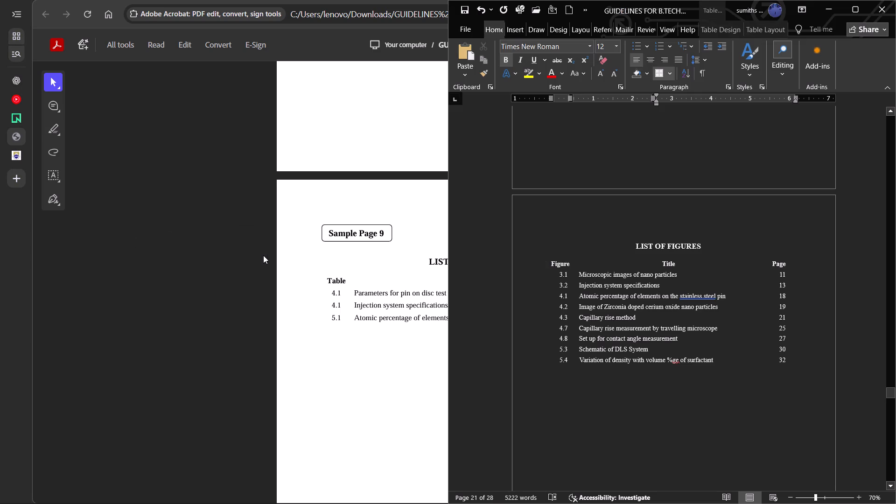
scroll(587, 277, up, 1)
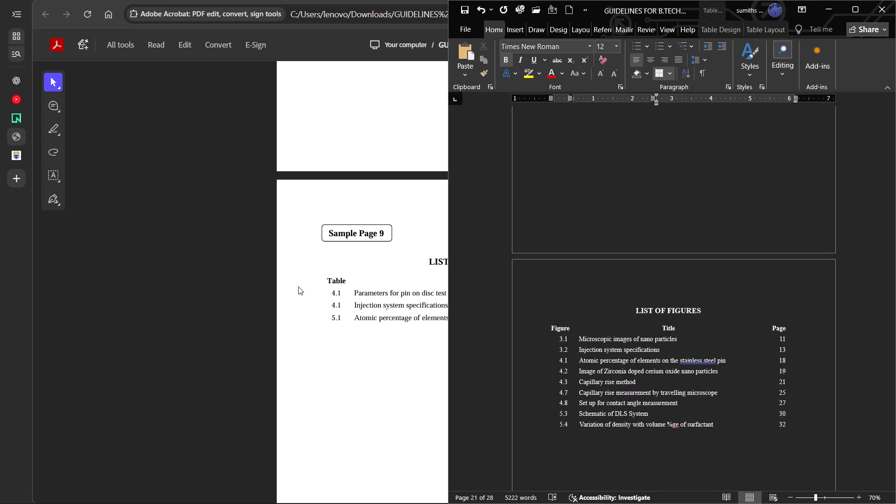
click(398, 291)
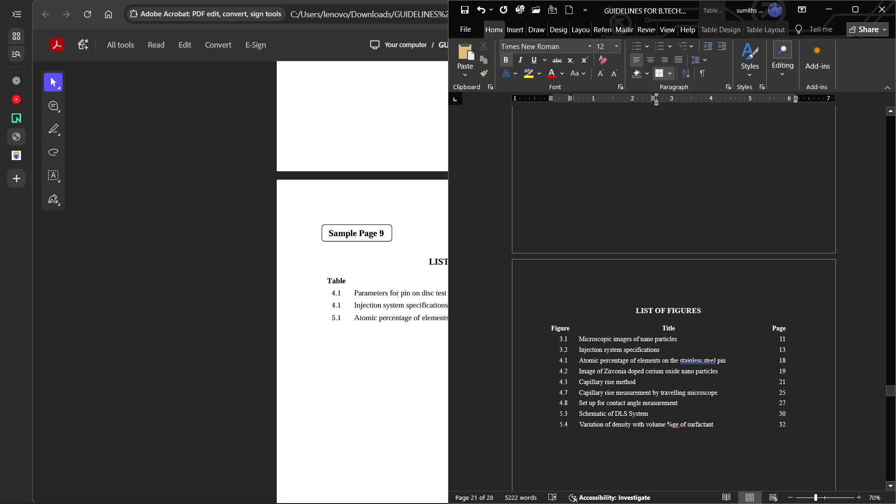
scroll(666, 335, up, 8)
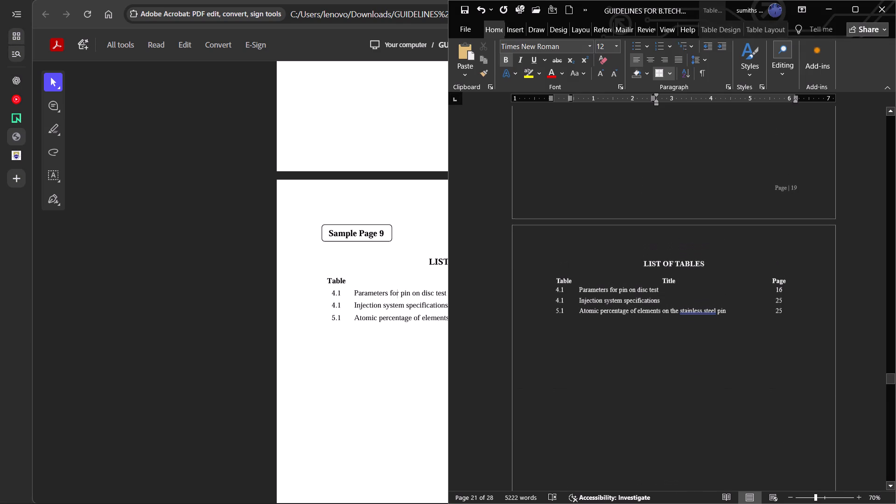
scroll(666, 335, up, 2)
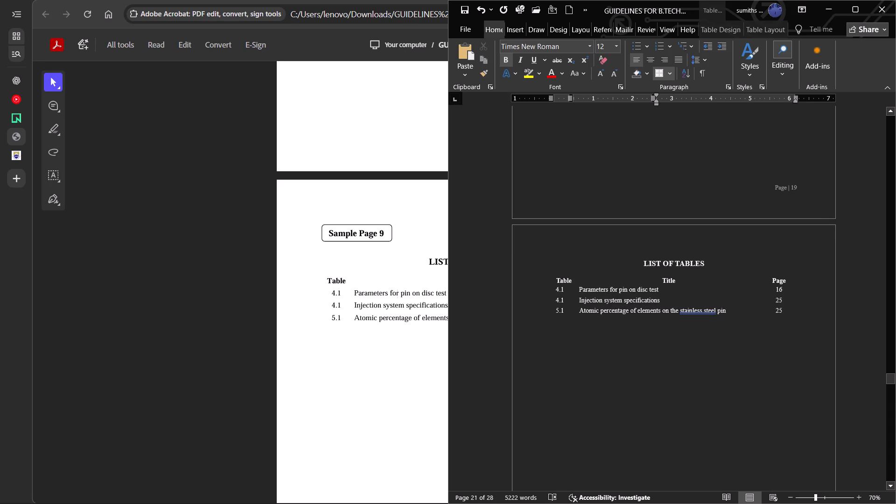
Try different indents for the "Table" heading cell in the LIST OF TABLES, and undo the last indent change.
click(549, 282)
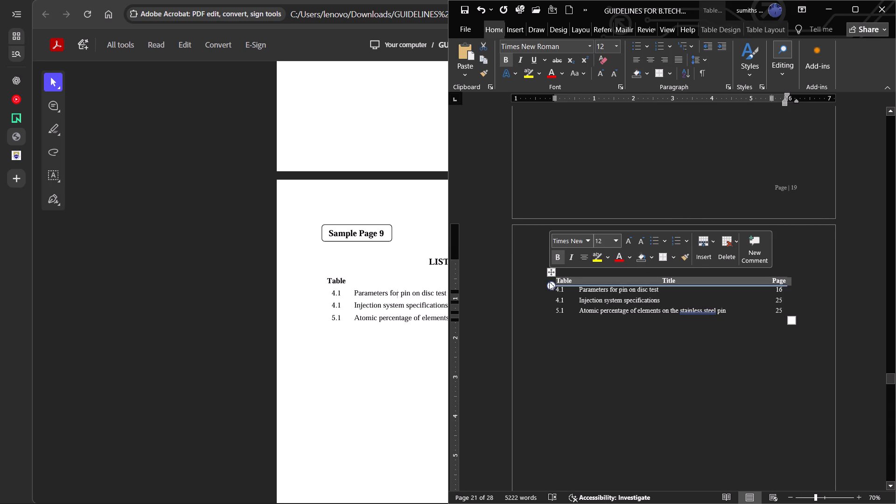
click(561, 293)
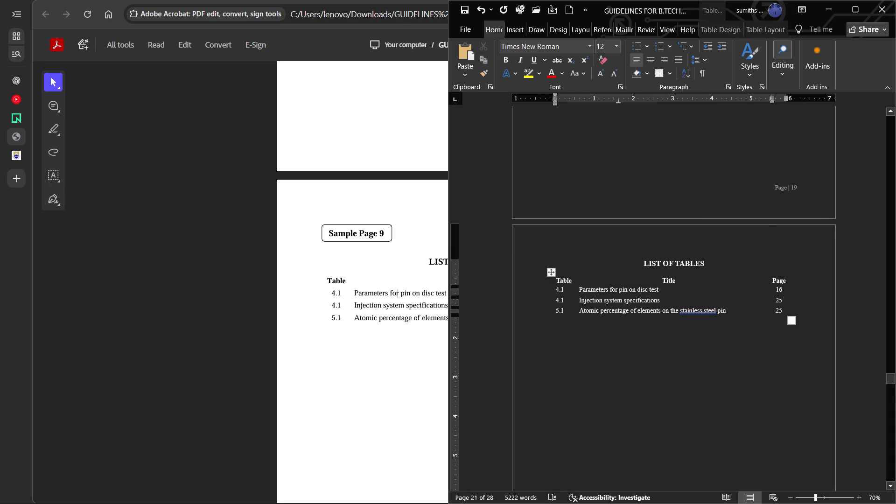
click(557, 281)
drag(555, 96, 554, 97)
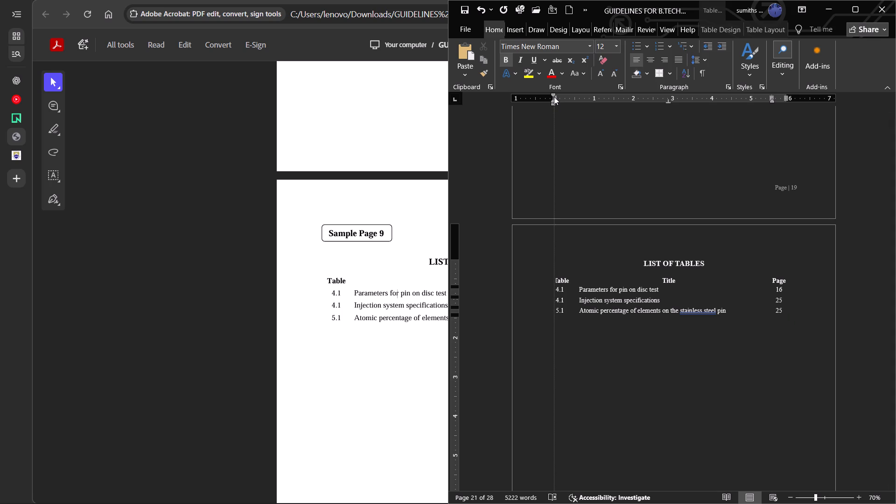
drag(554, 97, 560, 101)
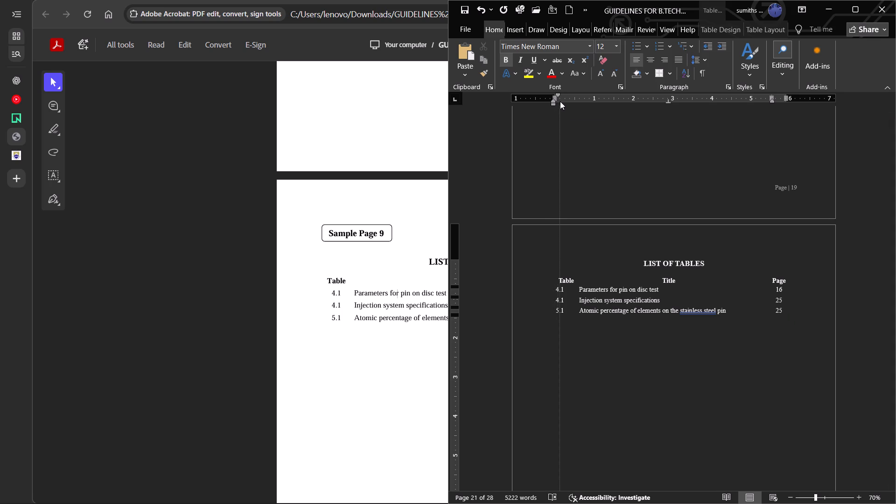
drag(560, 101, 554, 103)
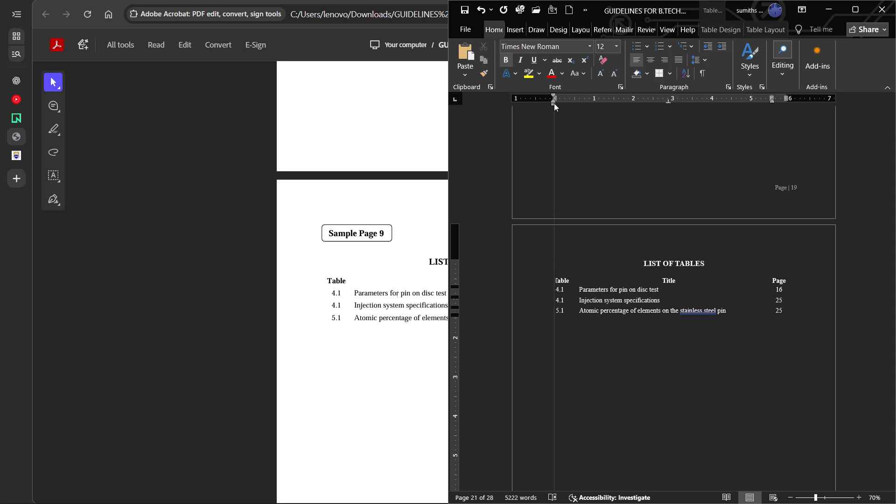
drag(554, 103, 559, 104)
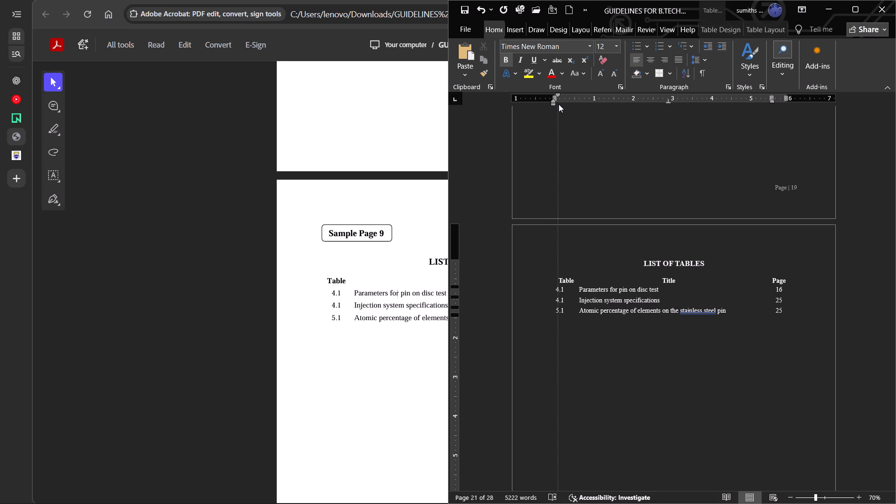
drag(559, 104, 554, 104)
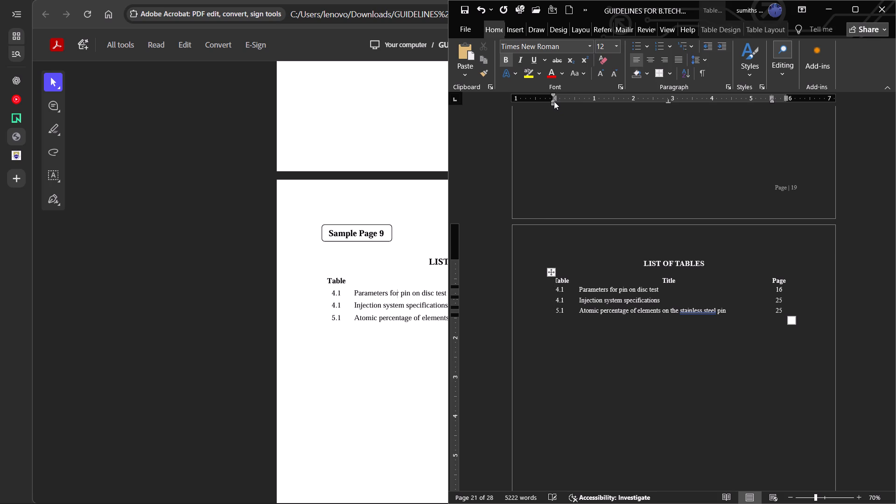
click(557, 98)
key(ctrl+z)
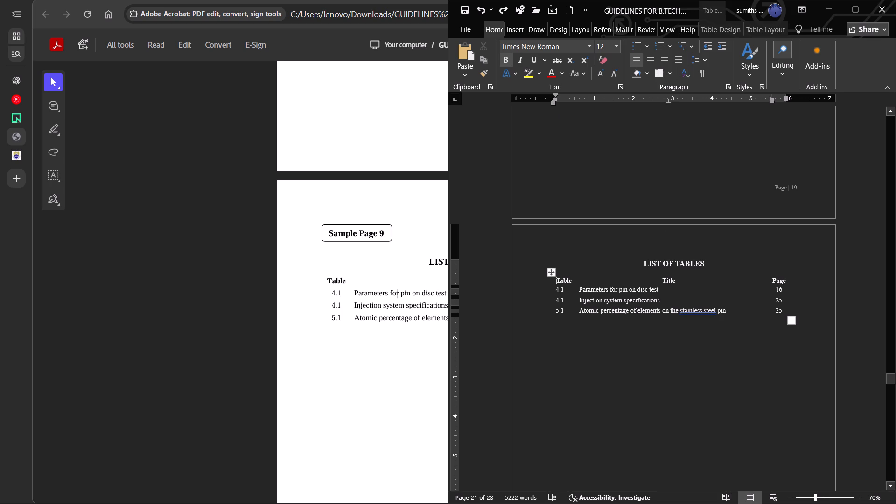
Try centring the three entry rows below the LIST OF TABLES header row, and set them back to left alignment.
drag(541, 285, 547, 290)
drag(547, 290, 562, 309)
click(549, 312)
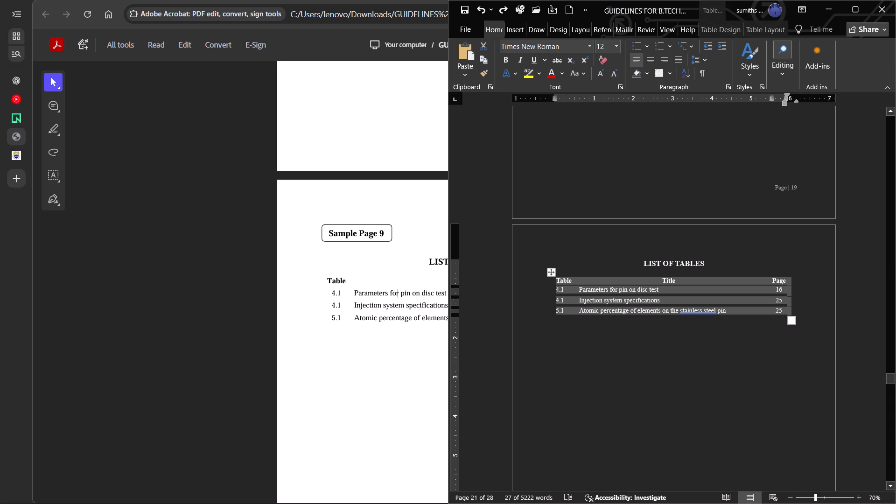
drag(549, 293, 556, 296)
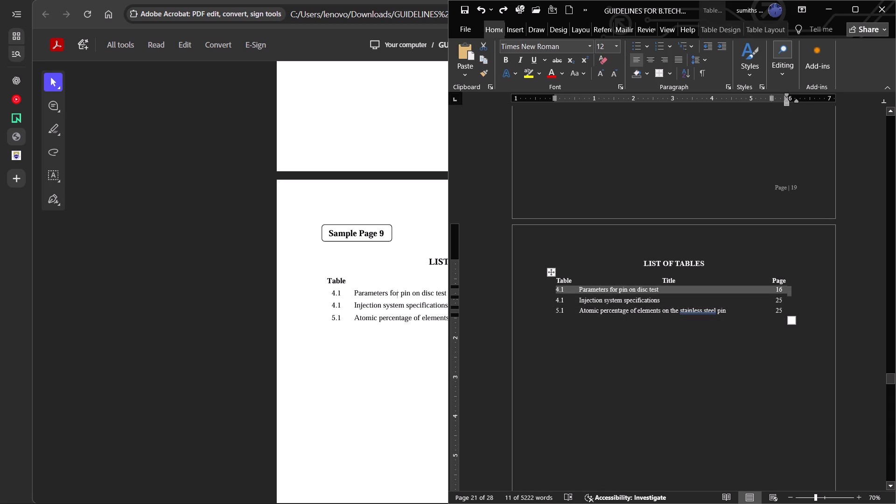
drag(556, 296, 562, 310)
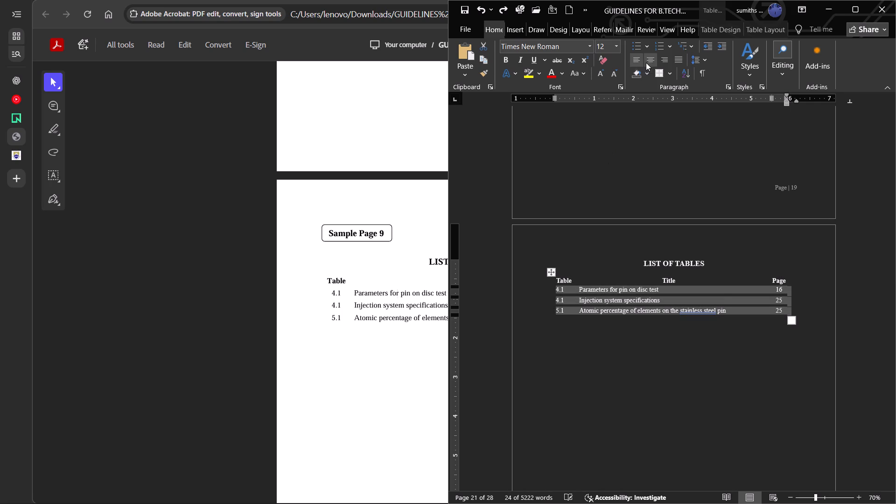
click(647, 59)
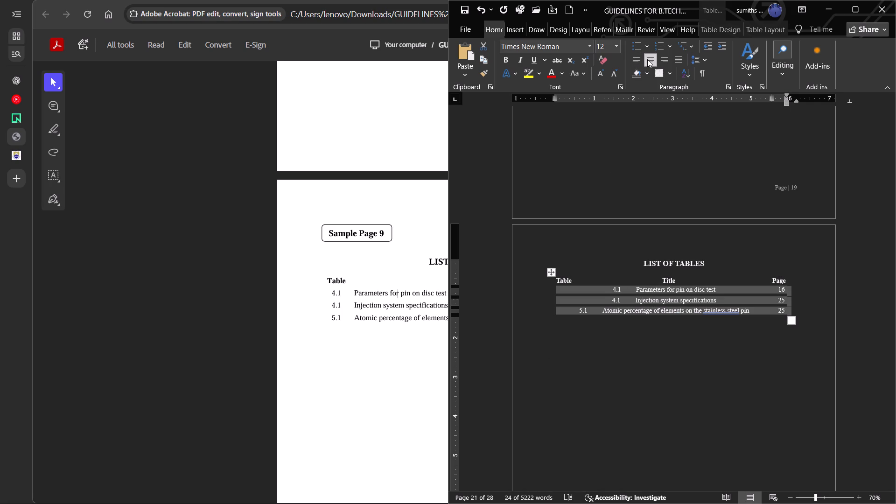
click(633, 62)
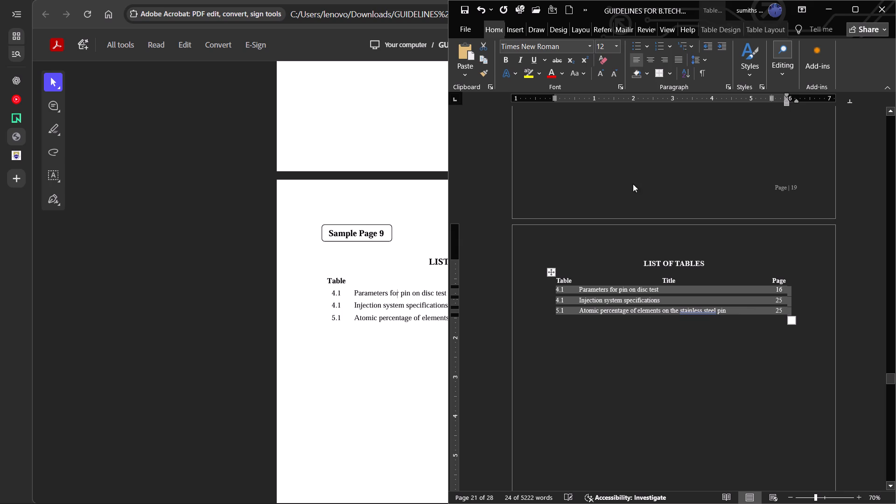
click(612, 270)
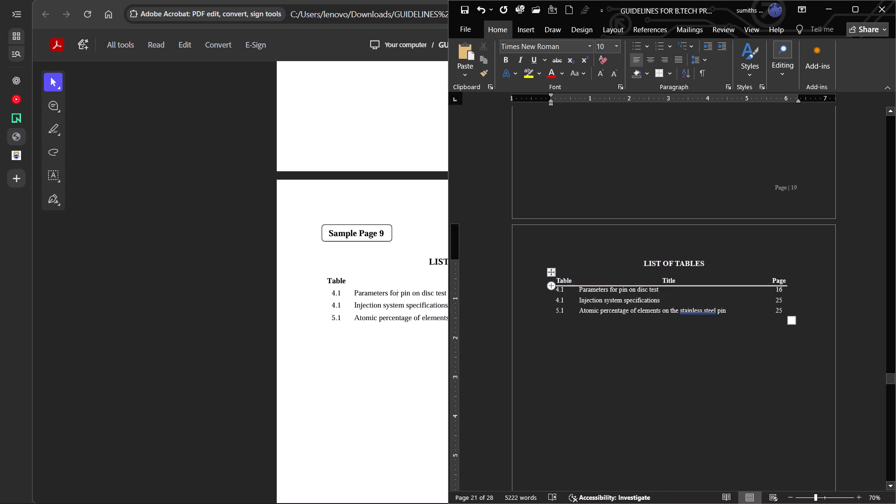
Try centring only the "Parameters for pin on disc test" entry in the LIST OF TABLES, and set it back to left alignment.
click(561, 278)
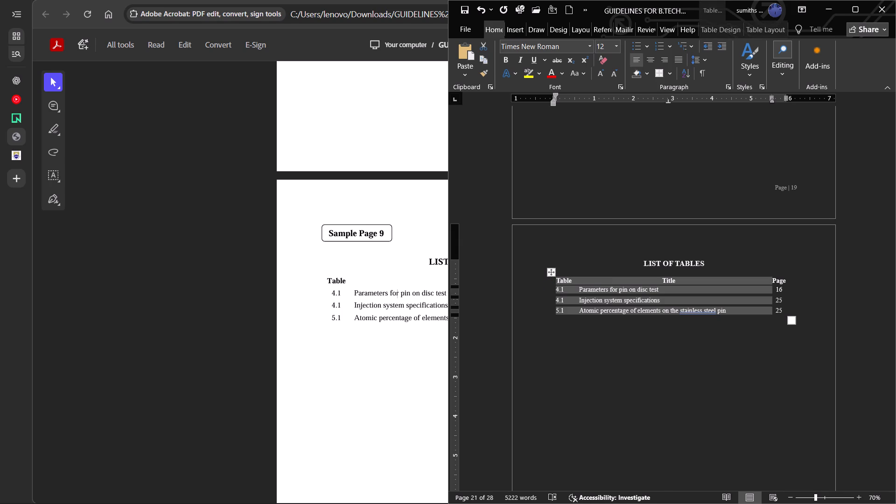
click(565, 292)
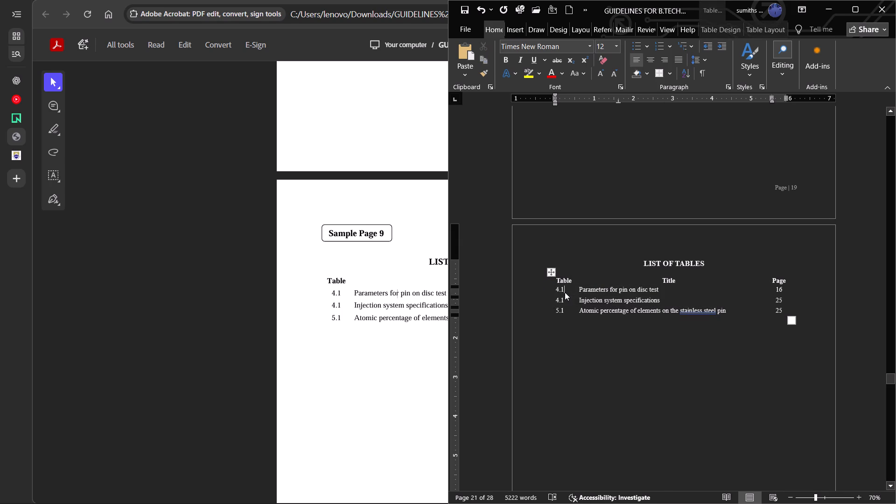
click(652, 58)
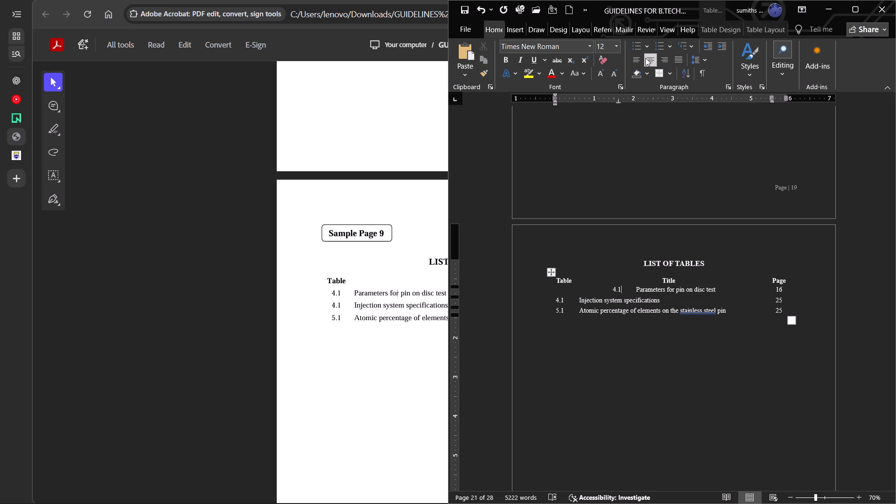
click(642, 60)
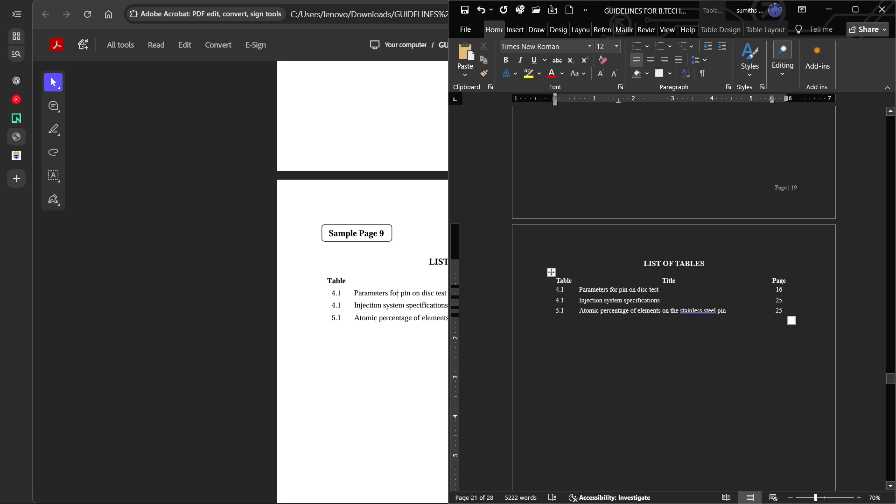
Save the report document.
key(ctrl+s)
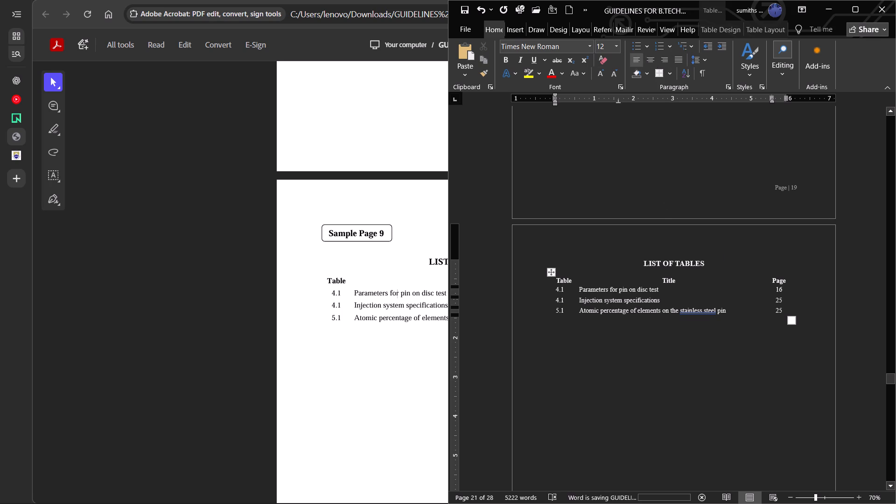
Save the report document again.
key(ctrl+s)
key(ctrl+s)
key(ctrl+s)
Compare the report's CONTENTS page with Sample Page 8 in the guidelines PDF.
click(293, 272)
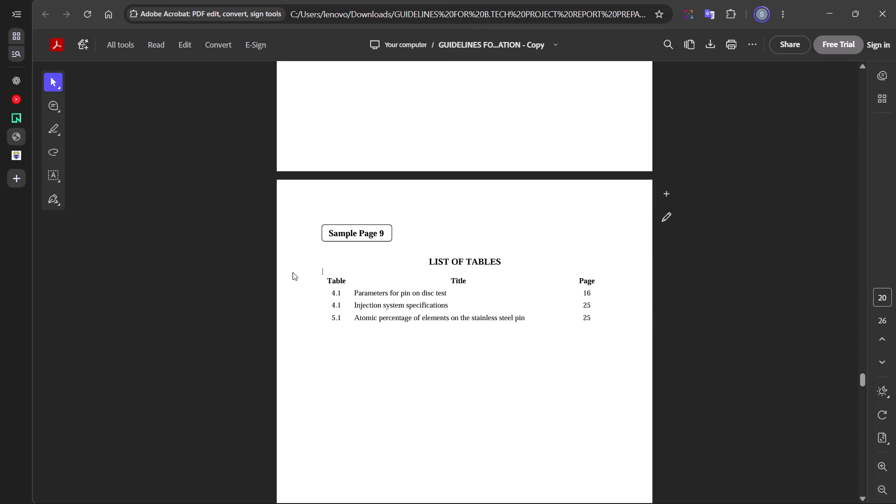
scroll(293, 272, up, 7)
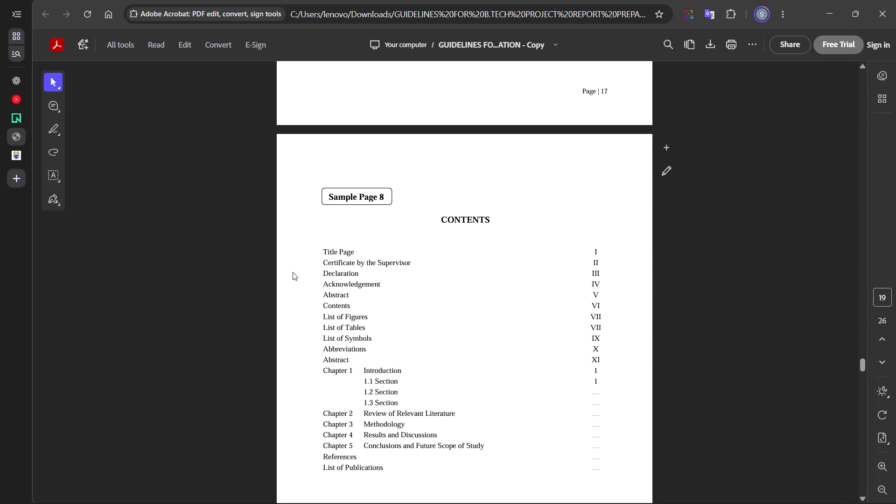
scroll(684, 205, up, 4)
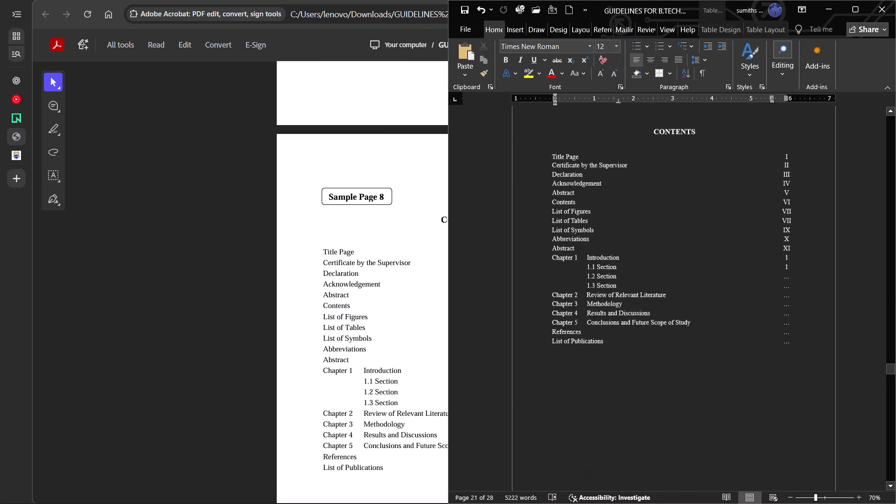
scroll(684, 205, up, 2)
scroll(553, 208, down, 1)
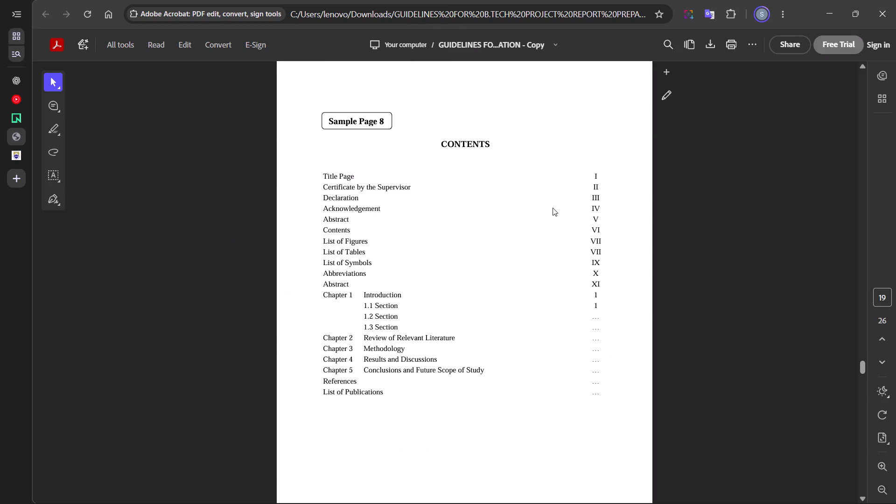
scroll(553, 208, down, 1)
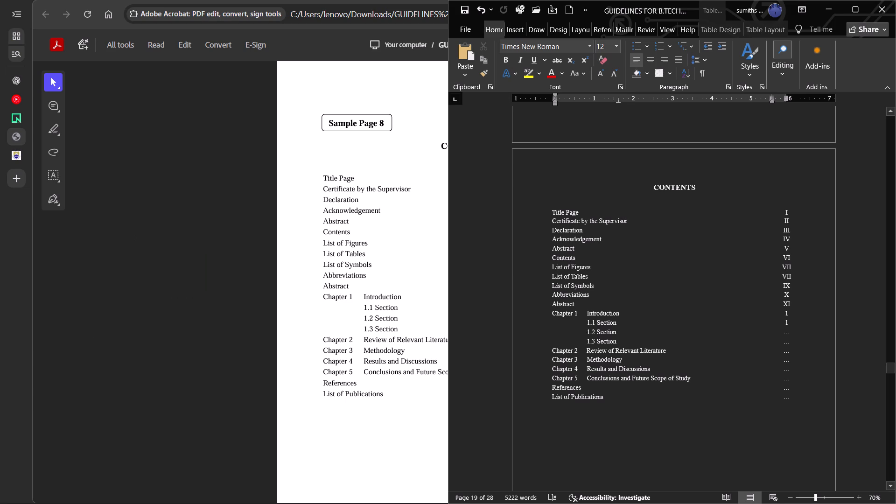
scroll(373, 235, up, 3)
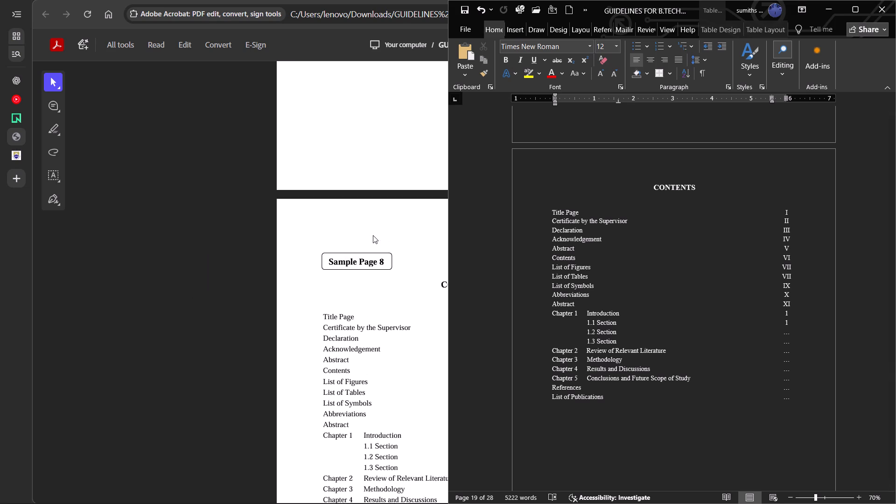
Compare the report's ABSTRACT and ACKNOWLEDGEMENT pages with Sample Pages 7 and 6 in the guidelines PDF.
scroll(373, 235, up, 3)
scroll(577, 268, up, 2)
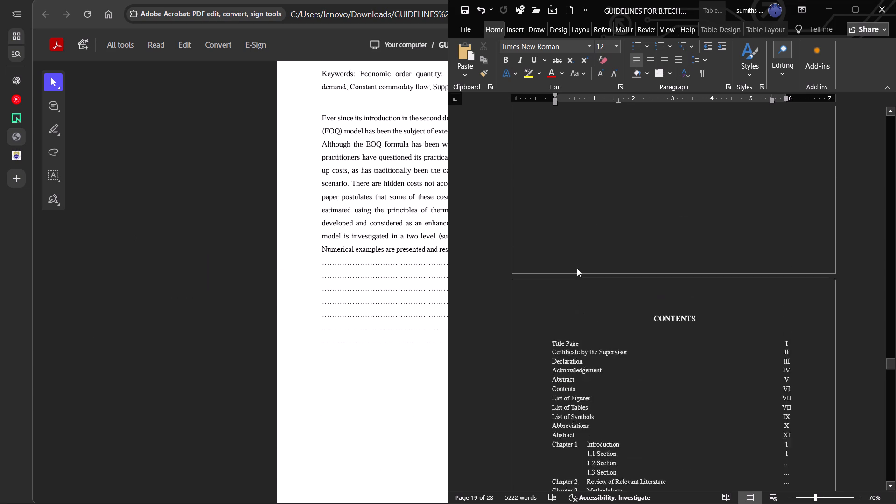
scroll(577, 268, up, 4)
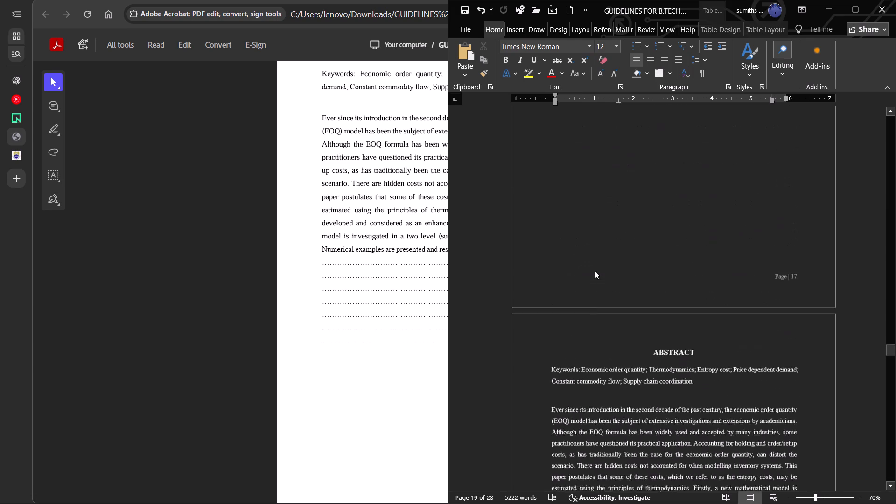
scroll(339, 186, up, 3)
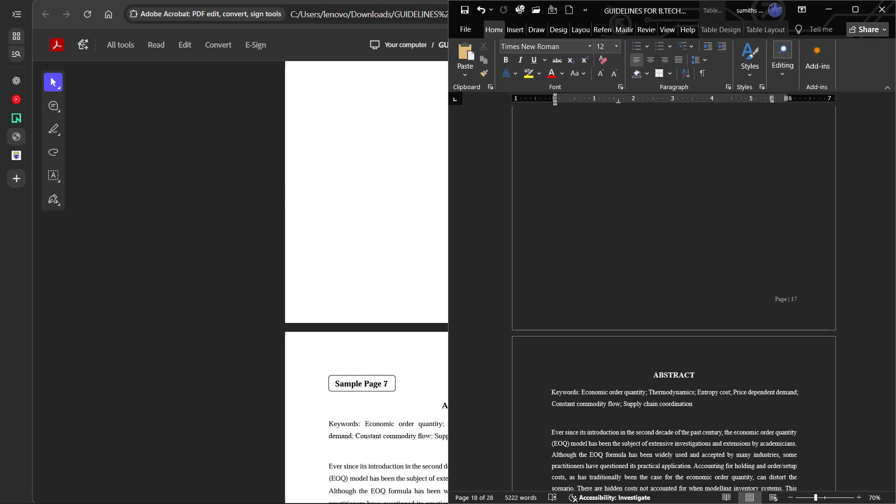
click(378, 283)
scroll(378, 283, up, 3)
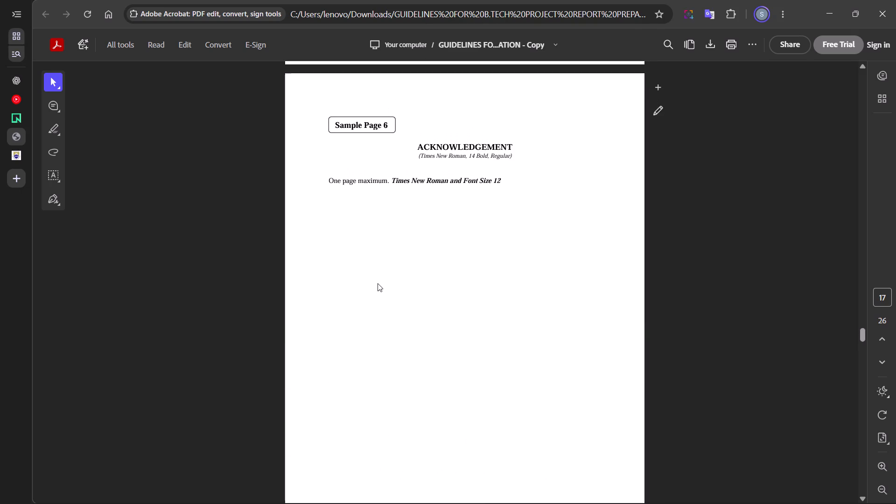
scroll(631, 339, up, 3)
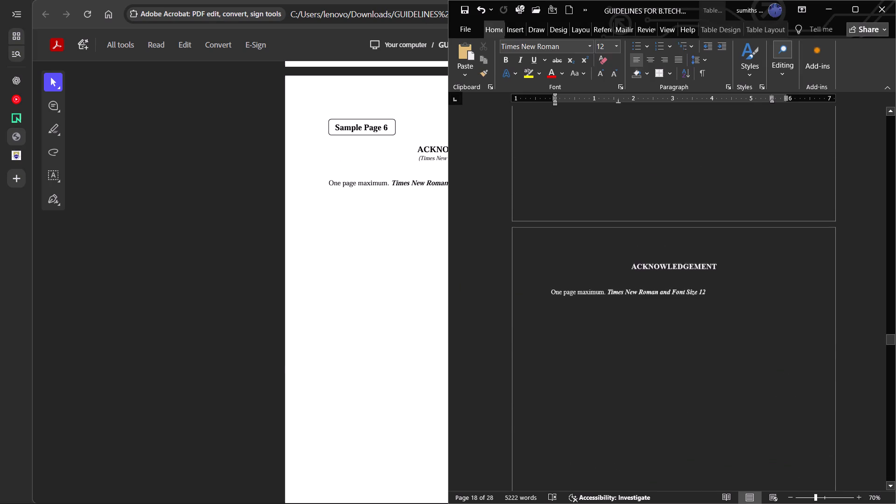
click(282, 353)
scroll(282, 353, up, 1)
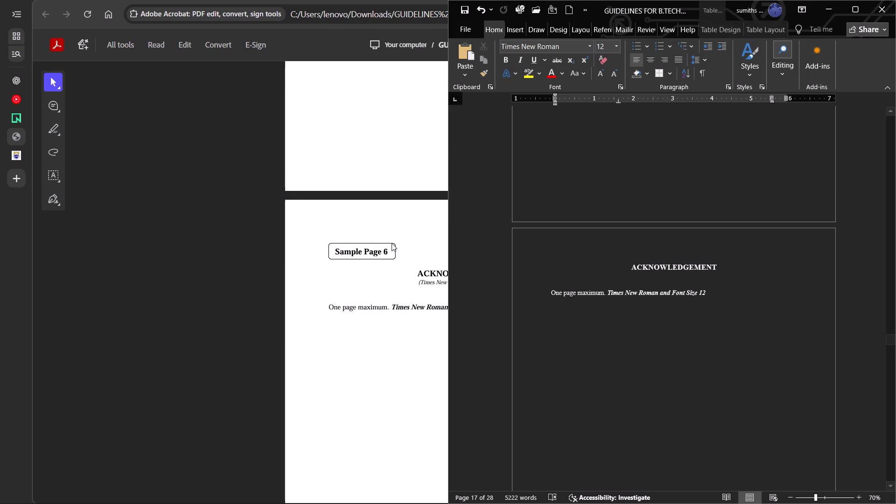
Compare the report's APPROVAL SHEET page with Sample Page 5 in the guidelines PDF.
scroll(392, 243, up, 1)
scroll(455, 223, right, 1)
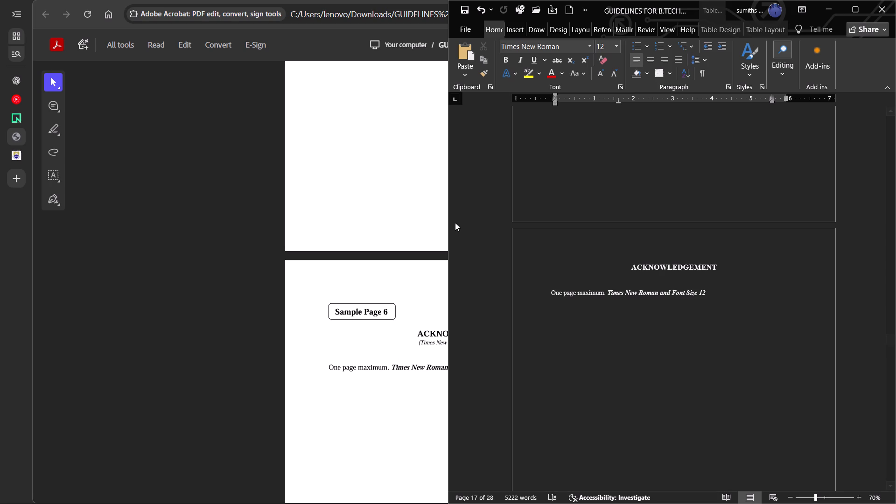
scroll(624, 226, up, 2)
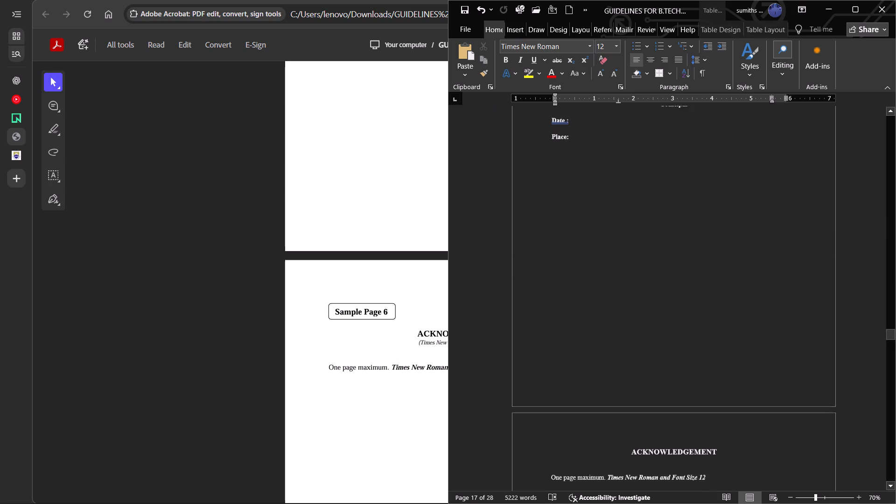
scroll(328, 278, up, 5)
scroll(609, 194, up, 1)
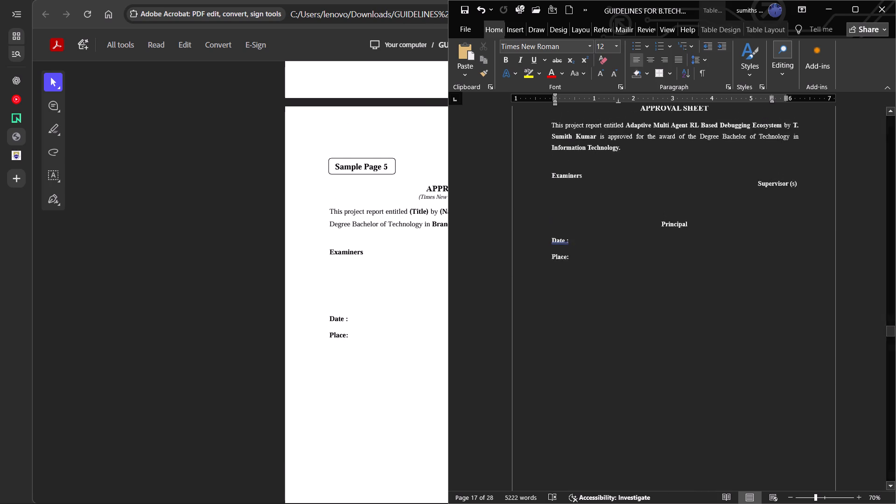
click(321, 226)
key(alt+Tab)
scroll(633, 312, up, 2)
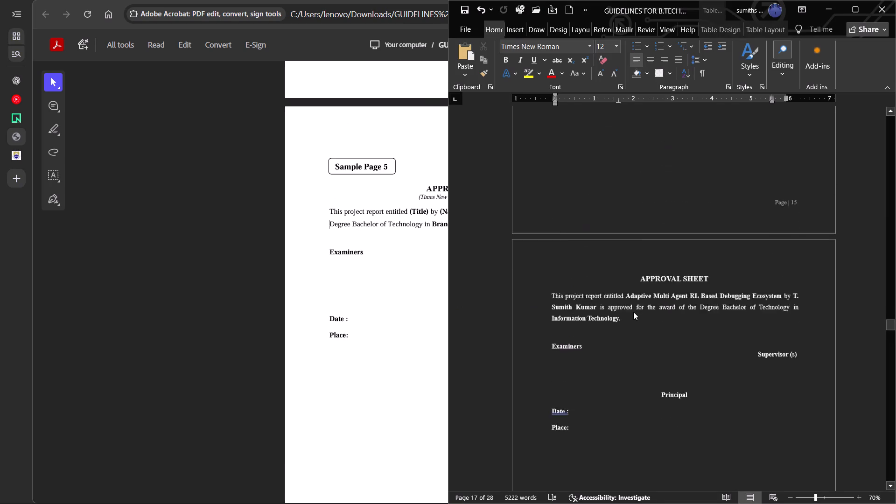
Compare the report's CERTIFICATE and DECLARATION pages with Sample Pages 4 and 3 in the guidelines PDF.
scroll(633, 312, up, 1)
key(alt+Tab)
scroll(350, 404, up, 6)
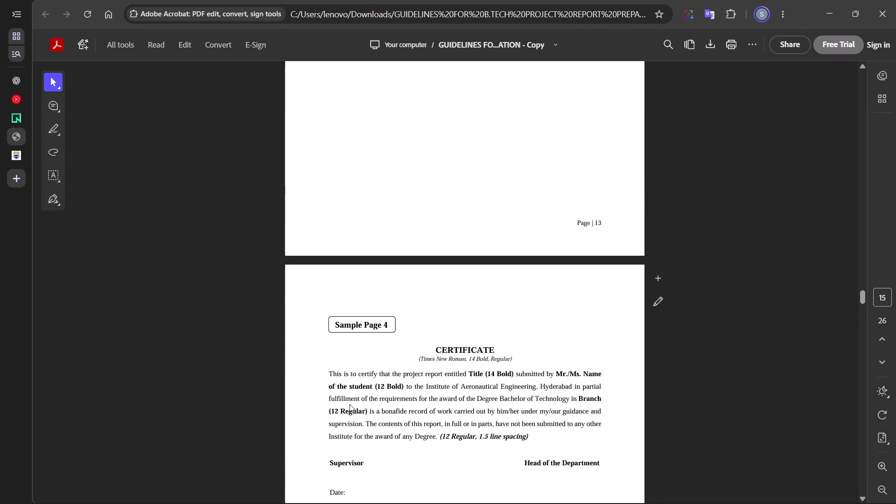
key(alt+Tab)
scroll(539, 361, up, 3)
key(alt+Tab)
scroll(348, 211, up, 1)
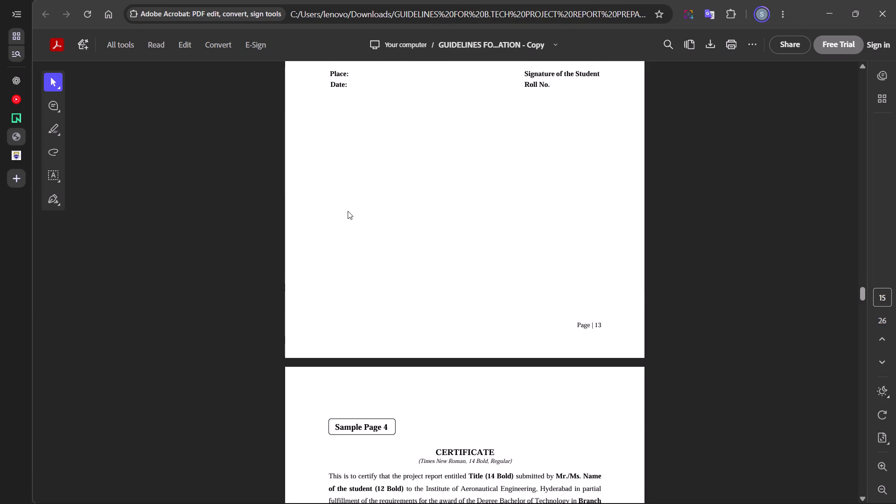
scroll(348, 211, up, 2)
key(alt+Tab)
scroll(598, 227, up, 4)
key(alt+Tab)
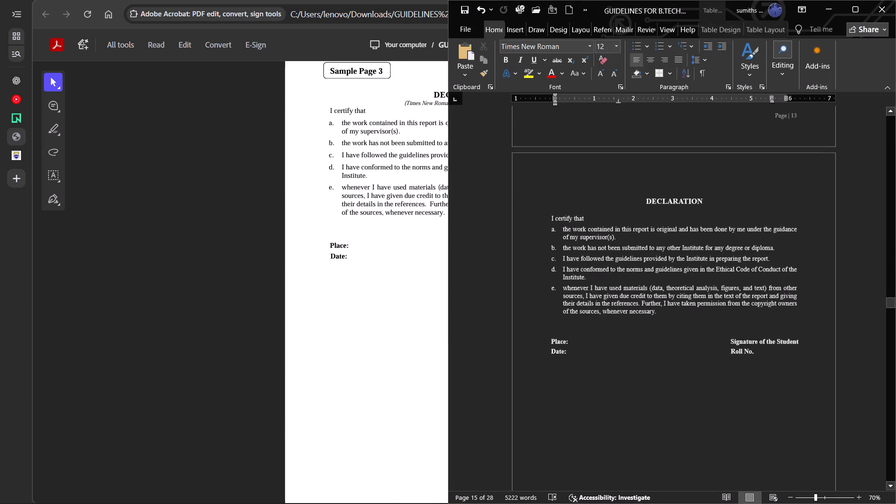
Check the report's cover page and compare its inner title page with Sample Page 2 in the guidelines PDF.
key(alt+Tab)
scroll(648, 133, up, 1)
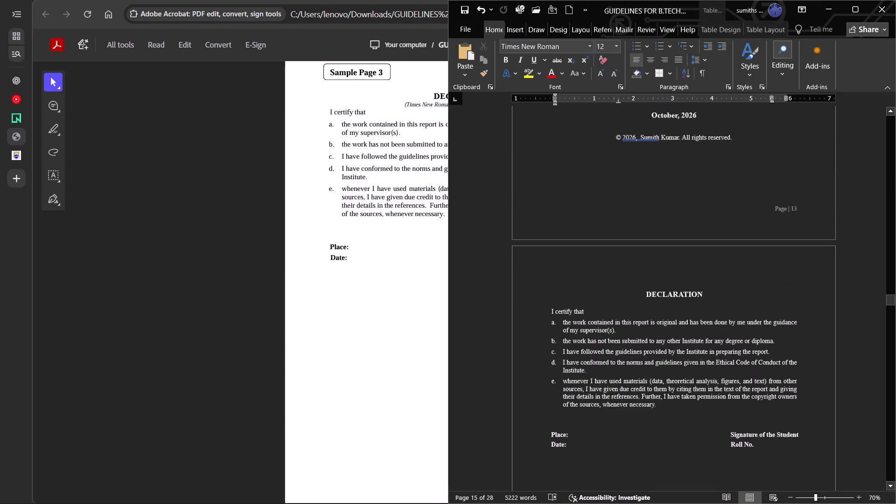
scroll(618, 224, up, 2)
key(alt+Tab)
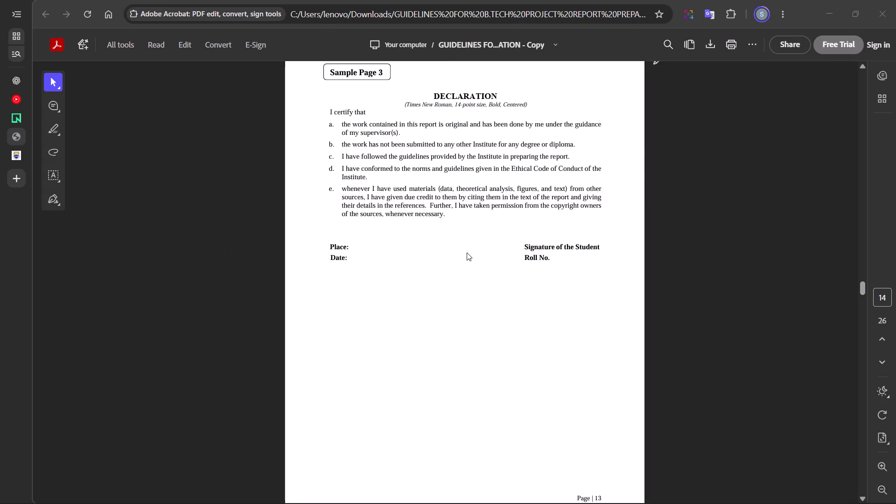
scroll(467, 252, up, 5)
key(alt+Tab)
scroll(665, 314, up, 1)
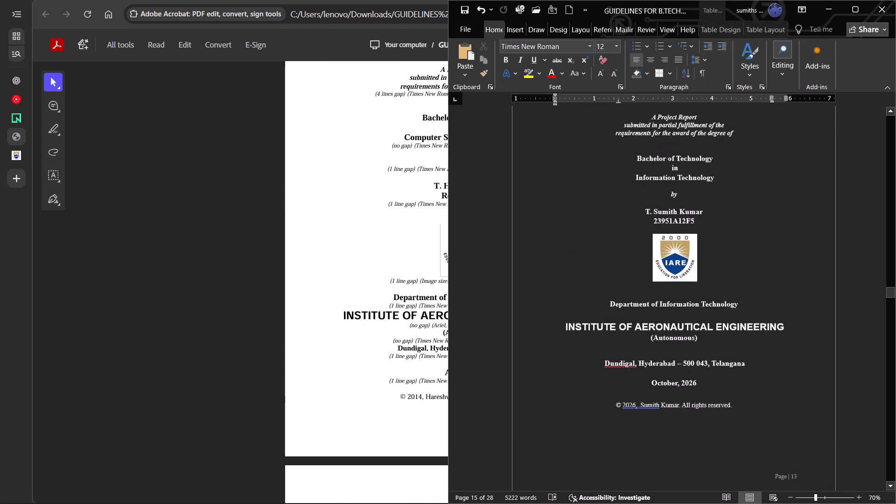
scroll(665, 314, up, 1)
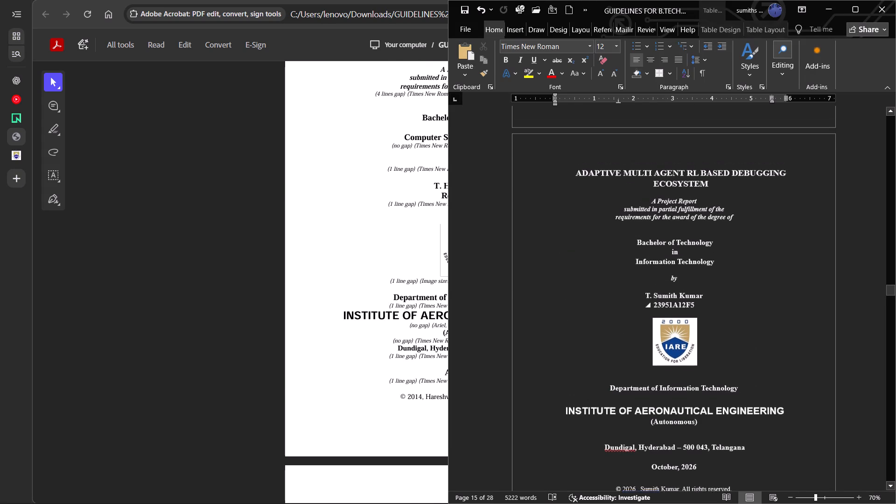
scroll(663, 154, up, 6)
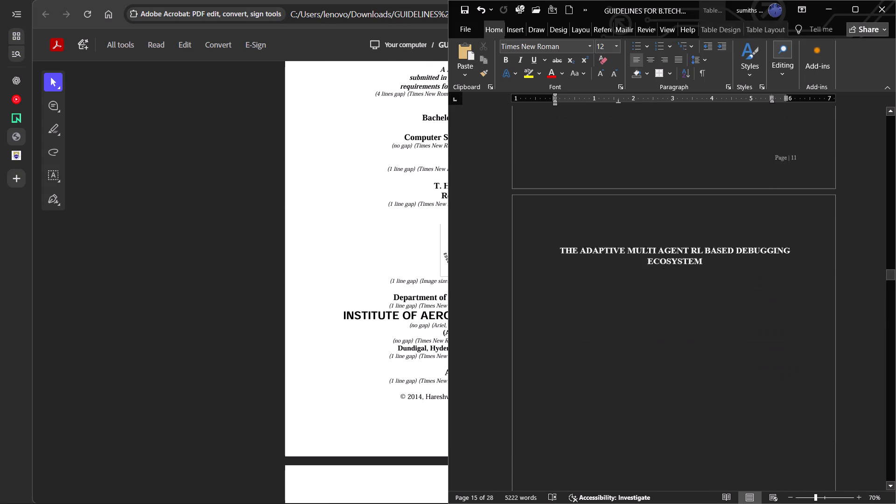
scroll(663, 154, up, 3)
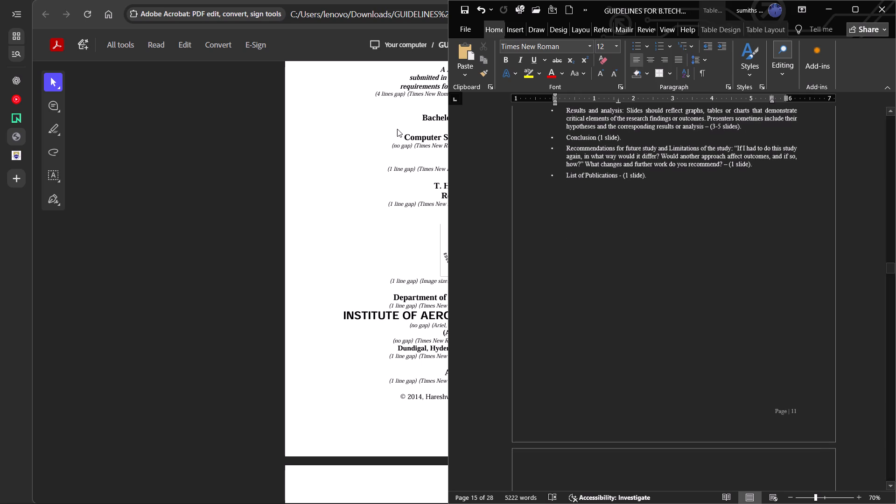
scroll(397, 129, up, 7)
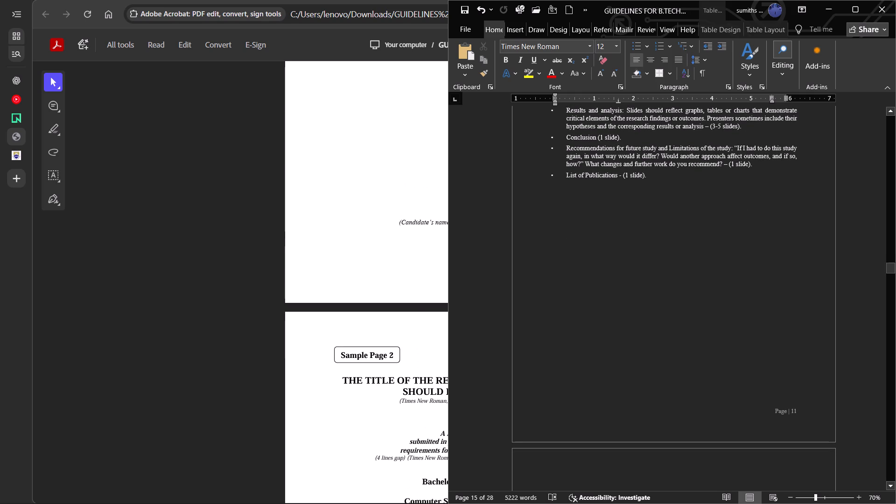
scroll(600, 279, down, 9)
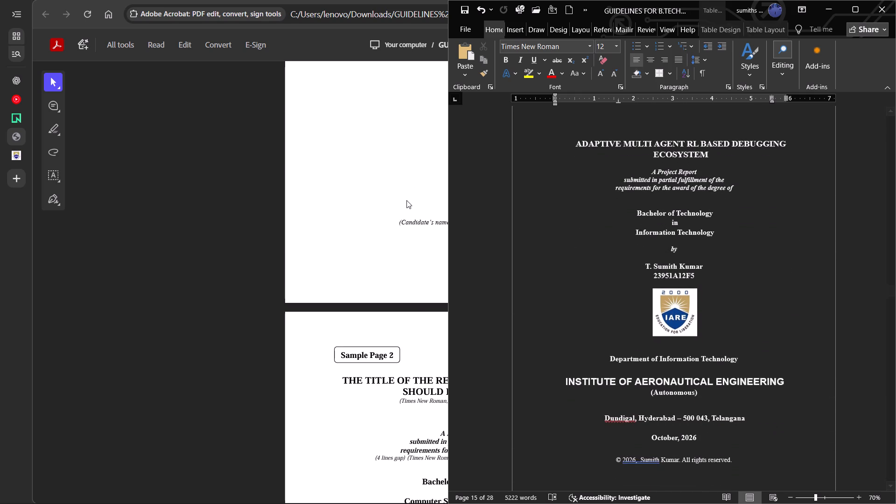
scroll(406, 200, down, 2)
scroll(404, 285, down, 1)
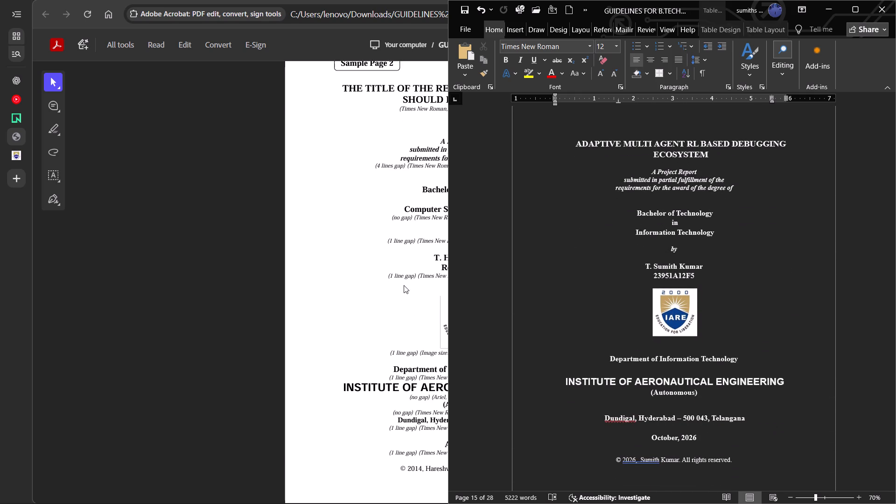
scroll(404, 285, down, 1)
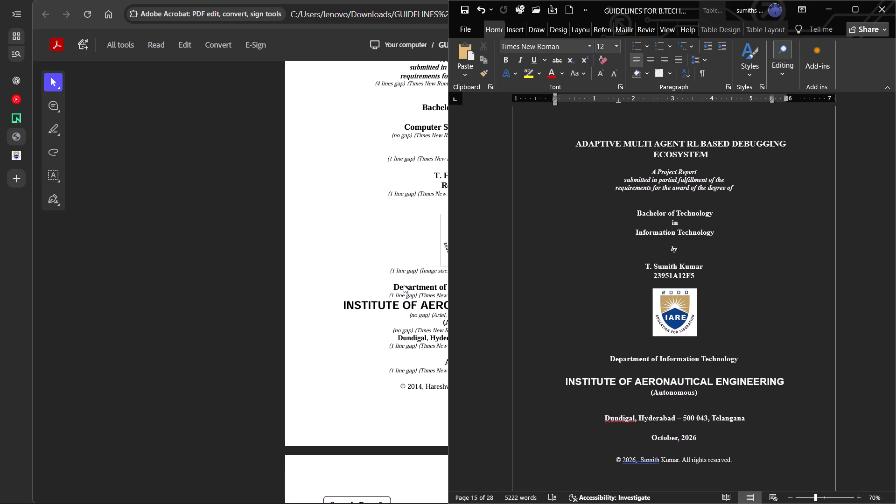
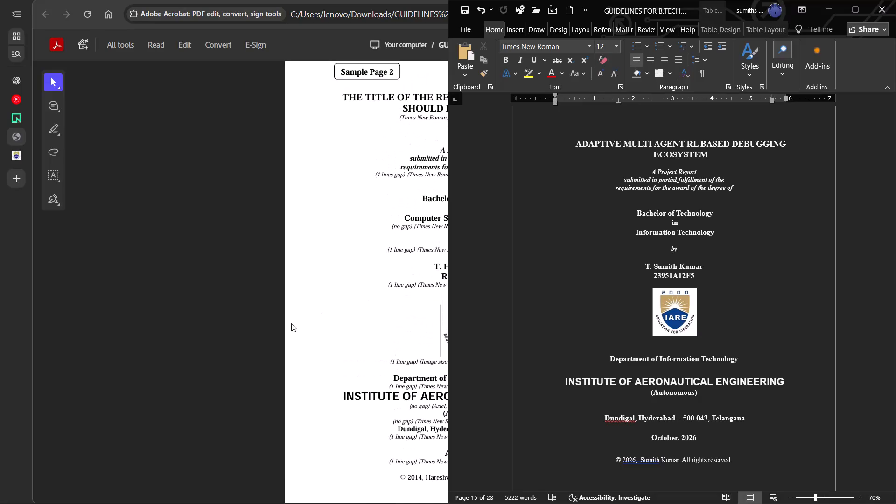
Compare the report's cover page and section 7, PROJECT WORK PRESENTATION, with Sample Page 1 and section 7 in the guidelines PDF.
scroll(577, 228, up, 1)
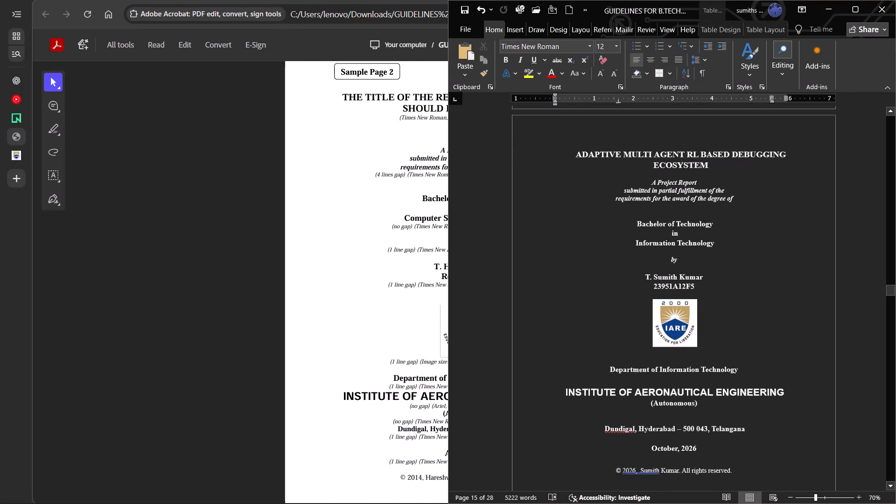
scroll(577, 228, up, 4)
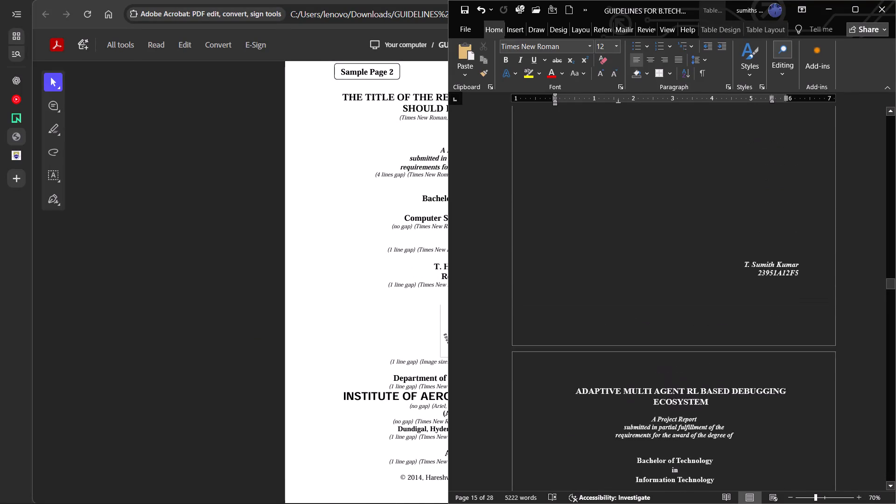
scroll(577, 228, up, 4)
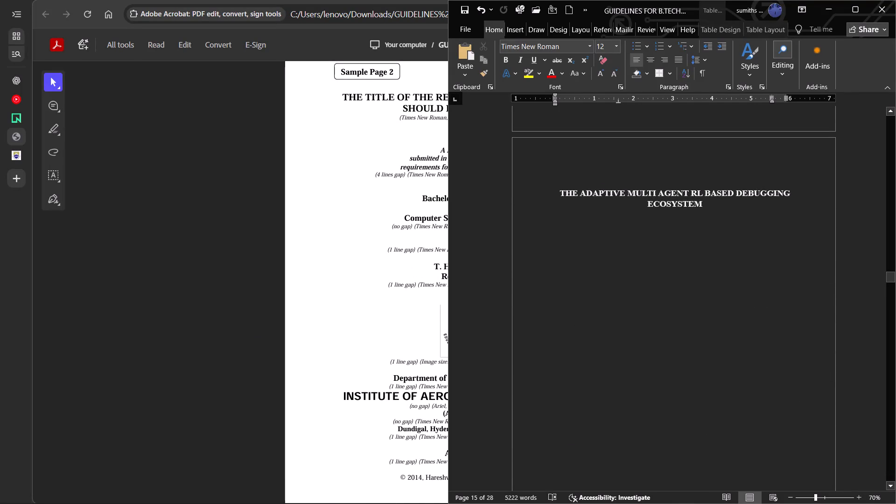
scroll(532, 310, up, 5)
scroll(350, 241, up, 2)
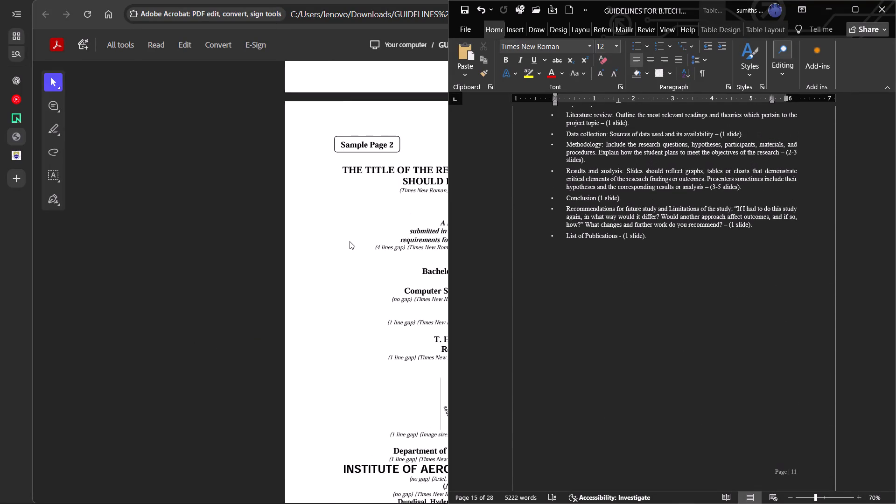
scroll(350, 241, up, 10)
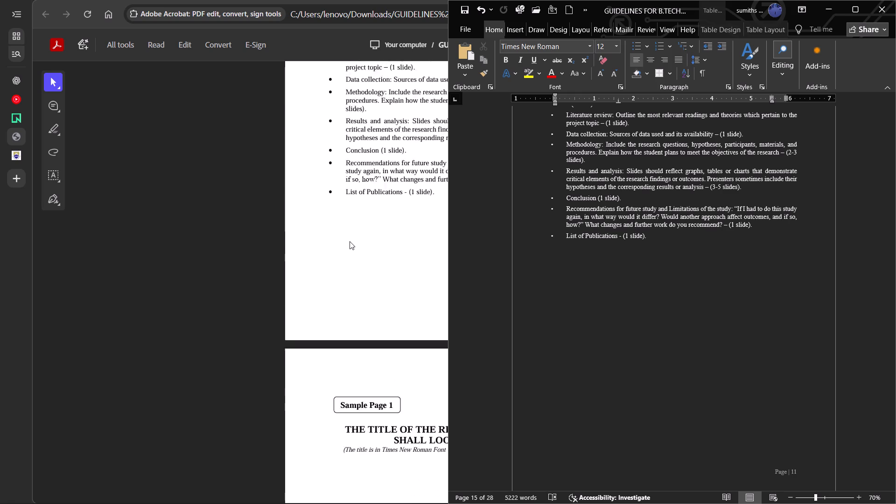
scroll(350, 241, up, 6)
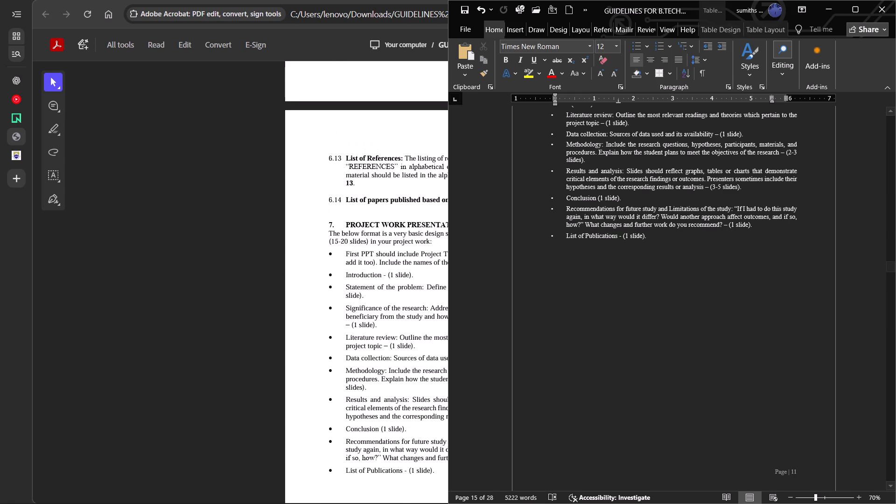
Look back through the guideline text pages in the Word document, from section 7, PROJECT WORK PRESENTATION, up to section 3.1, Introduction.
scroll(573, 340, up, 3)
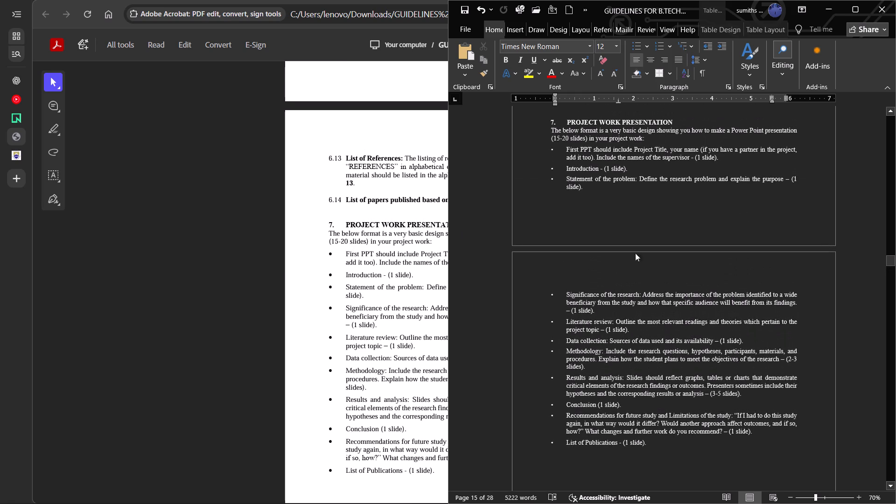
scroll(636, 251, up, 11)
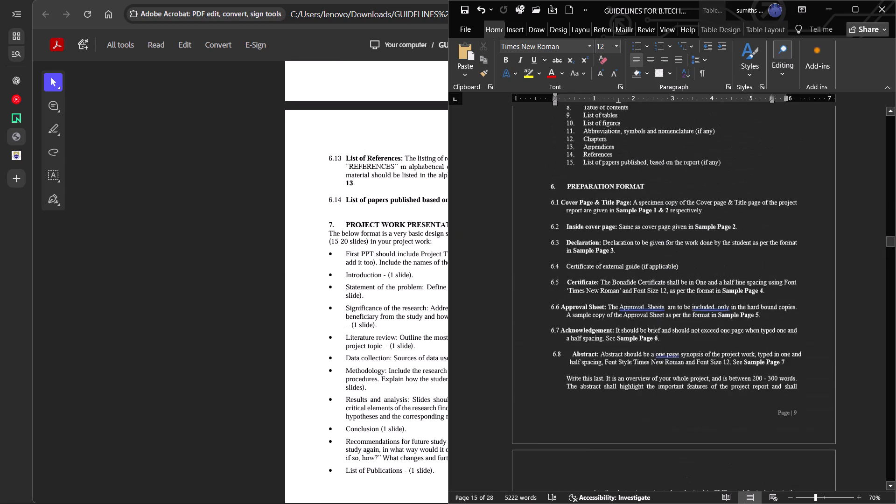
scroll(636, 251, up, 12)
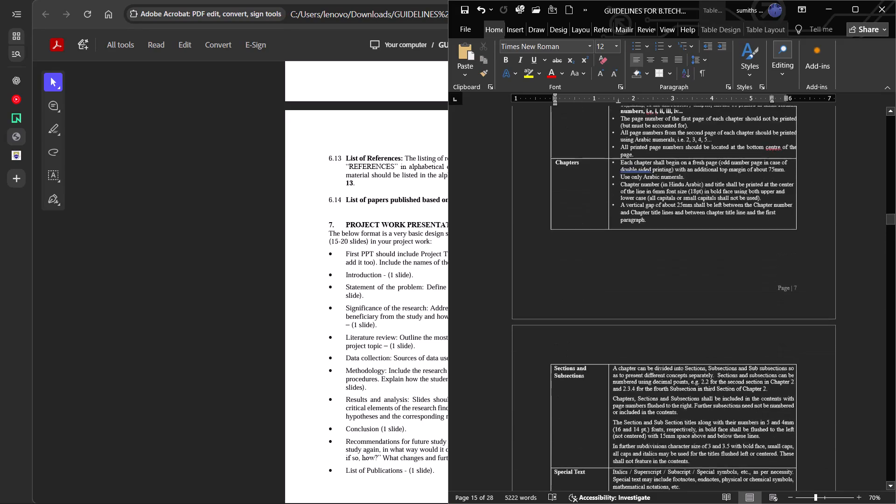
scroll(636, 251, up, 8)
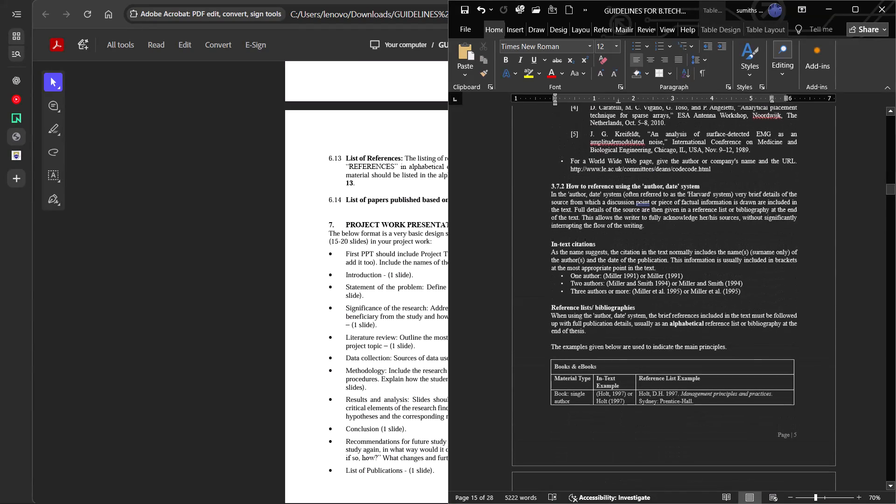
scroll(636, 251, up, 6)
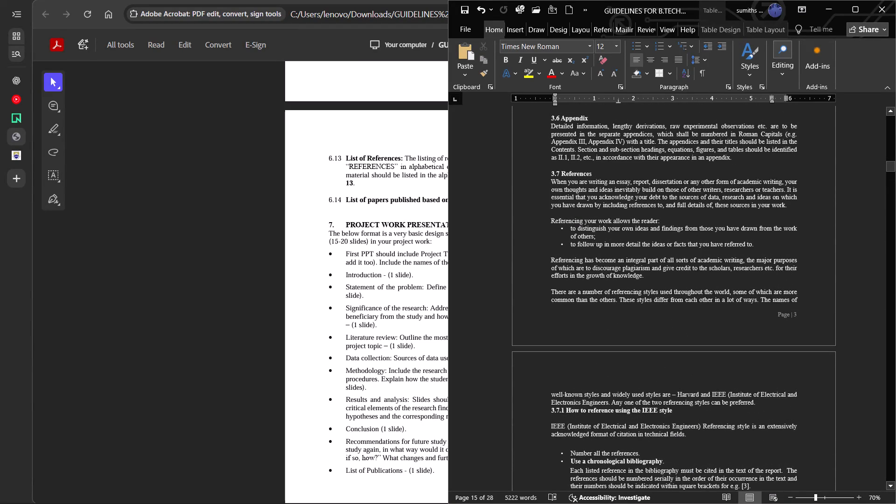
scroll(636, 251, up, 7)
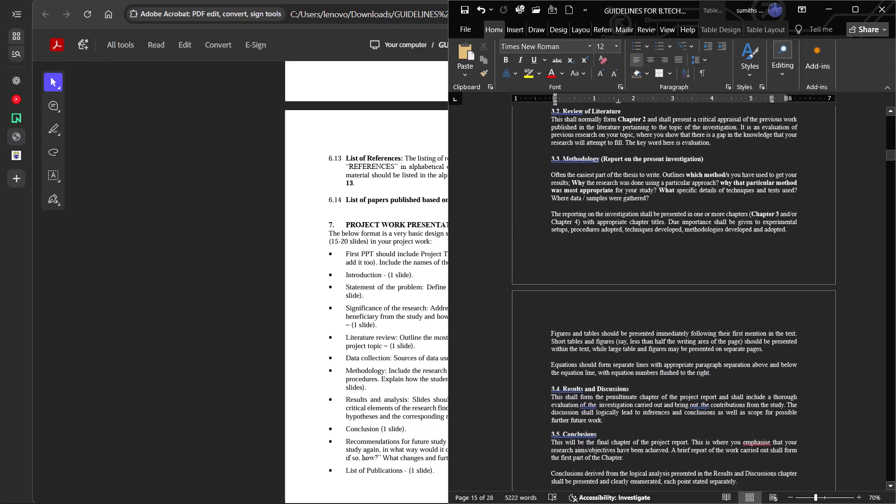
scroll(636, 251, up, 1)
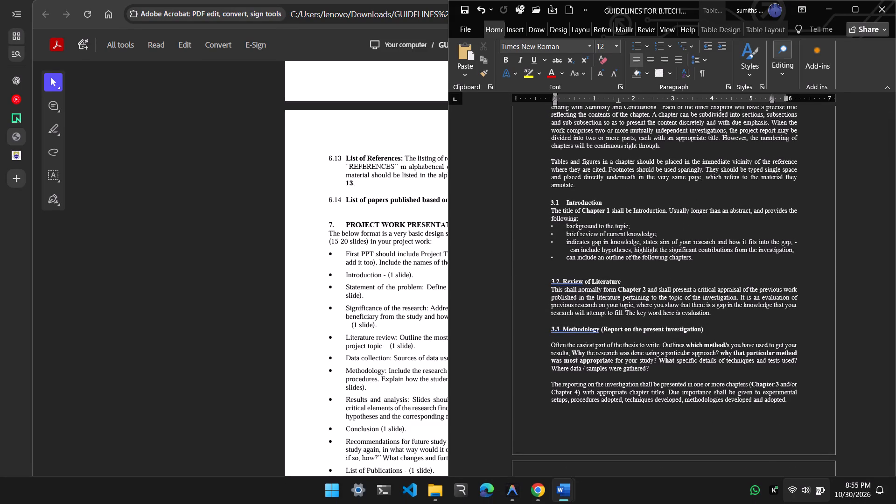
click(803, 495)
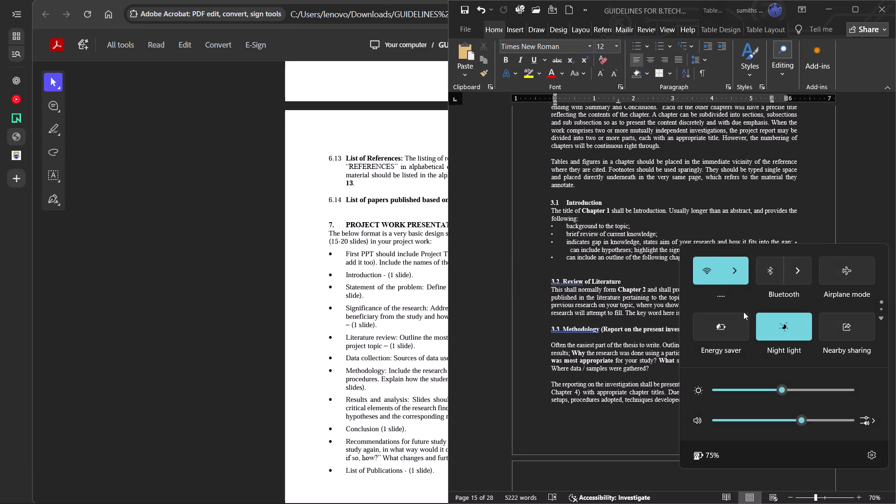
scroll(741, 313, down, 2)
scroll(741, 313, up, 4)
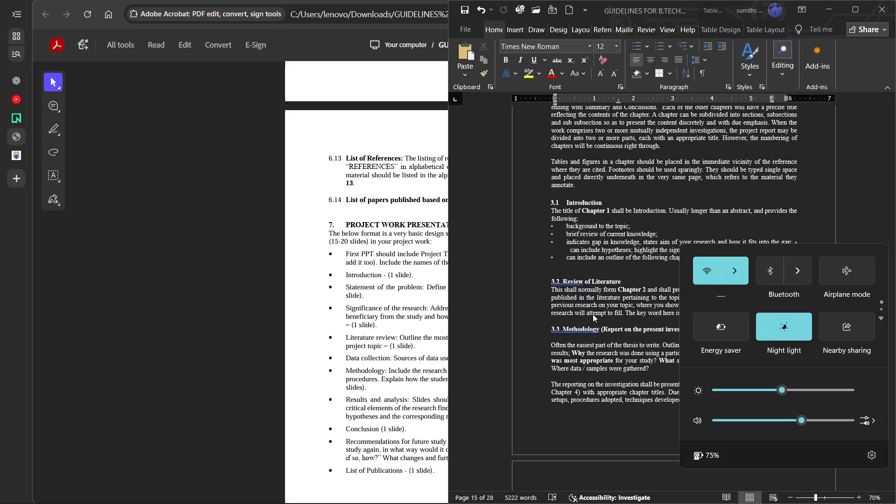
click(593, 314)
Examine sections 2 and 3 of the guideline text, on the number of copies and the organization of the project report.
scroll(593, 314, up, 2)
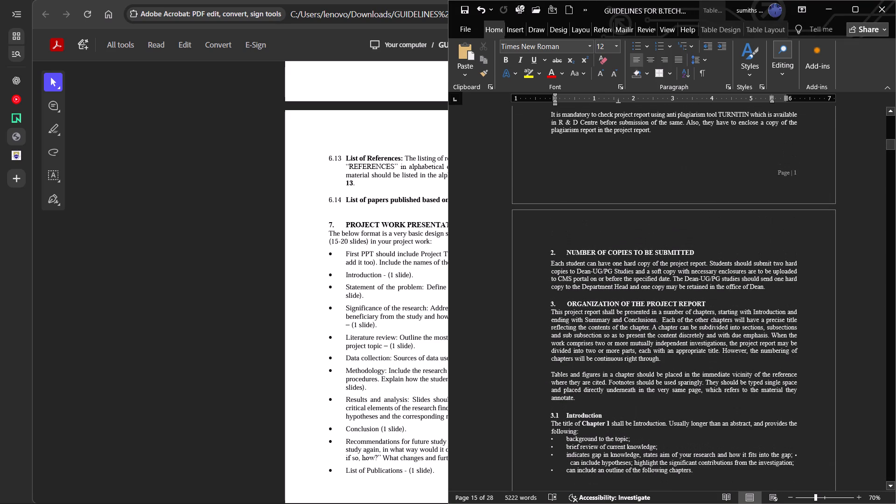
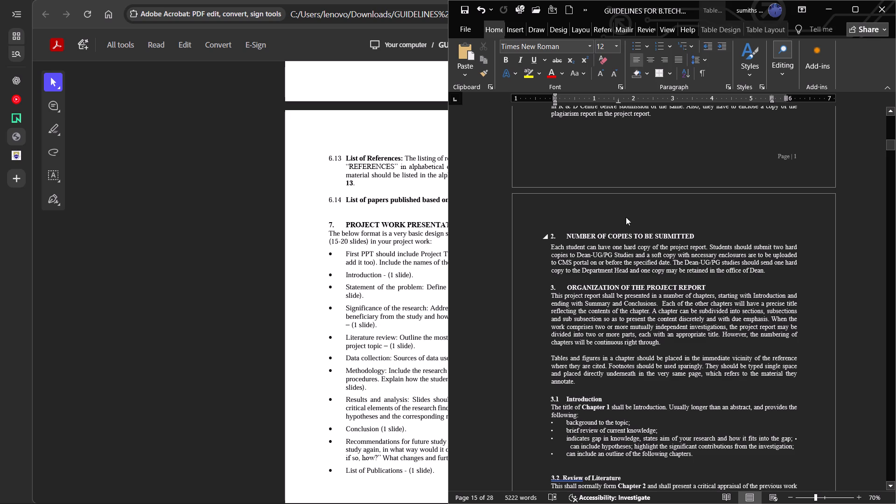
Compare the FINAL YEAR PROJECT WORK OBJECTIVES list in the Word document with the same list in the guidelines PDF.
scroll(653, 270, up, 4)
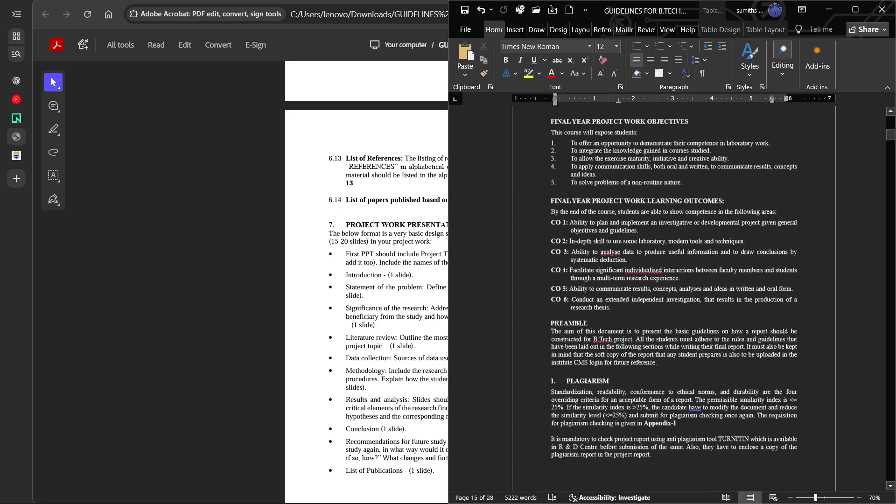
scroll(653, 270, up, 2)
scroll(653, 270, down, 1)
scroll(653, 270, up, 3)
click(570, 237)
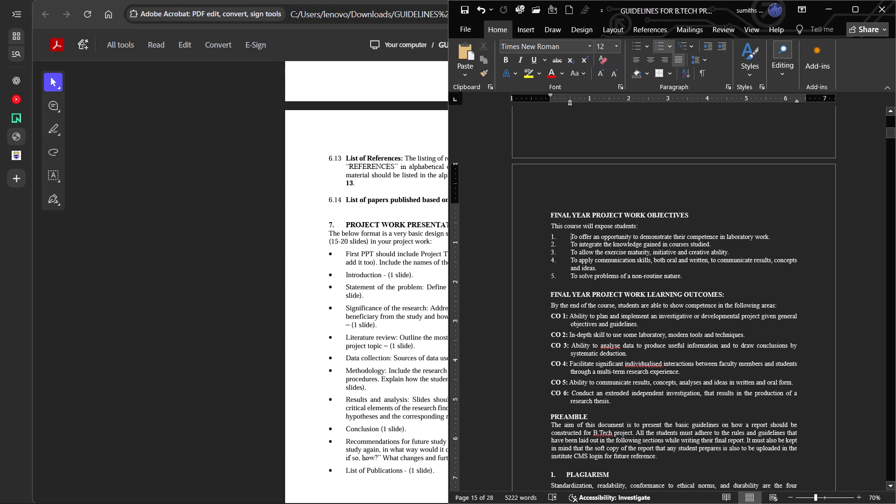
drag(568, 236, 639, 284)
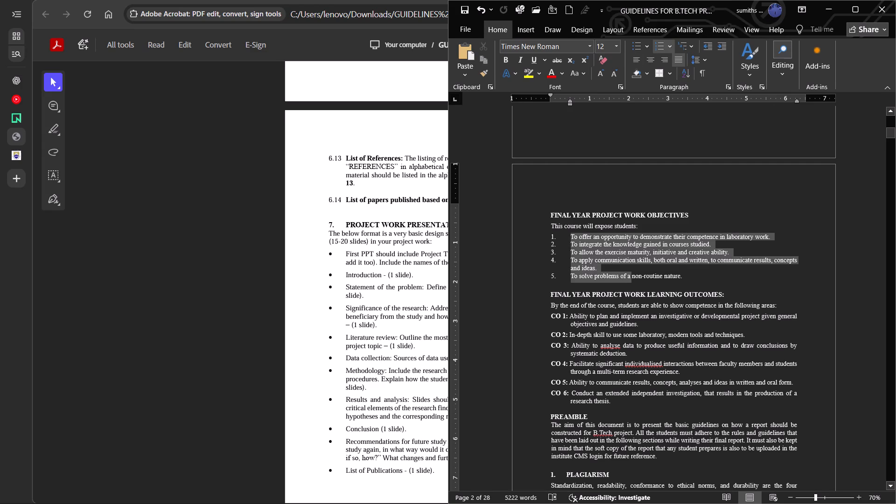
drag(639, 284, 689, 277)
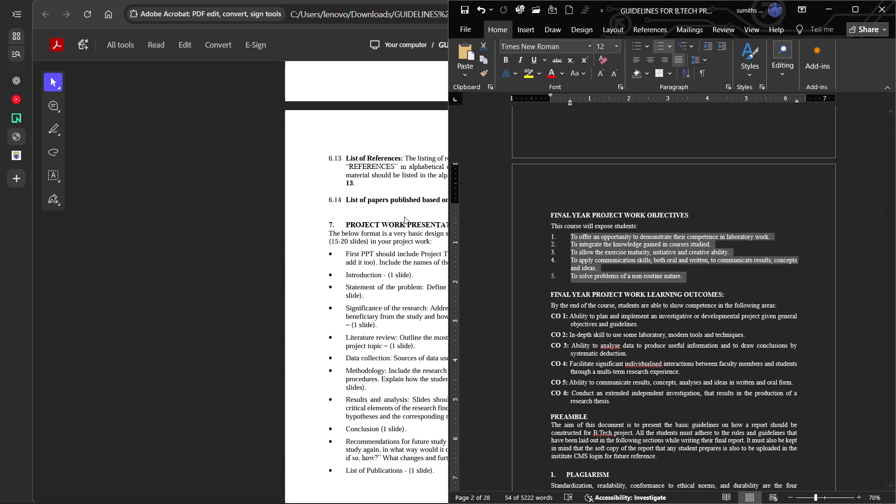
scroll(404, 217, up, 9)
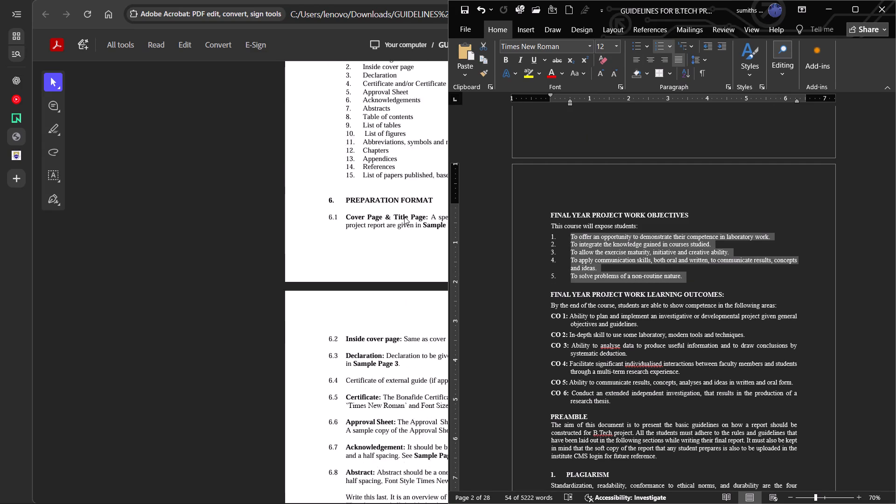
scroll(404, 217, up, 6)
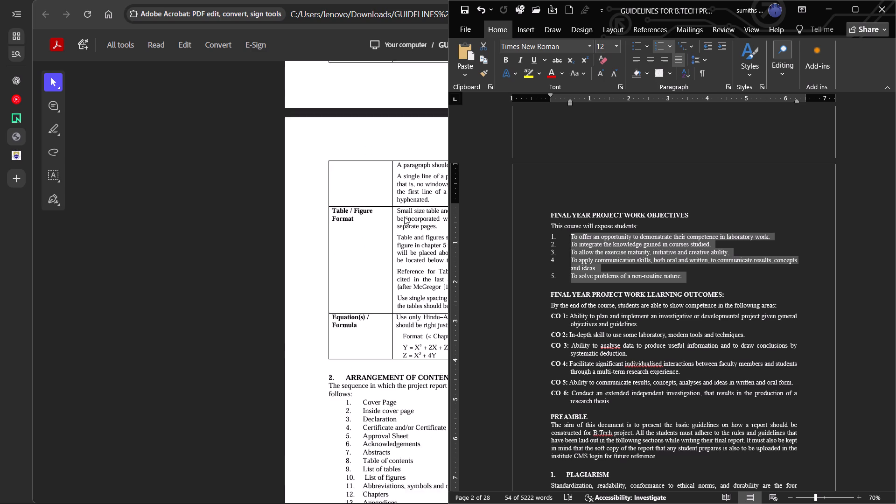
scroll(404, 217, up, 12)
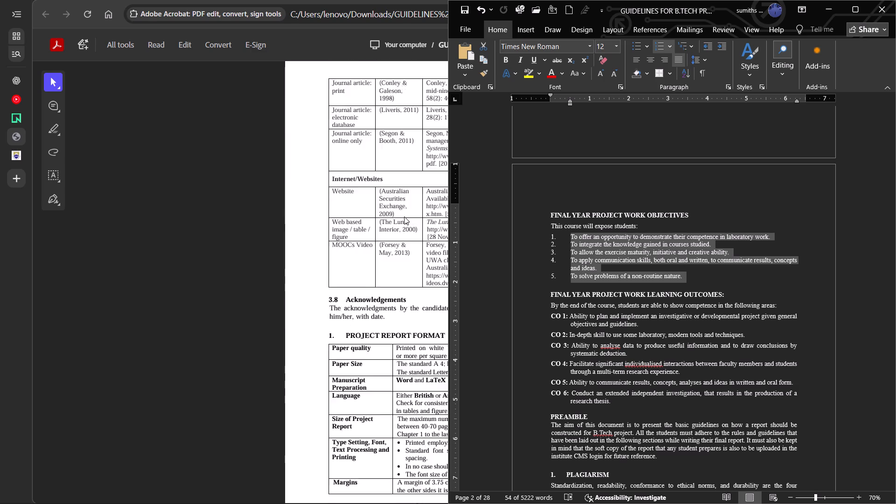
scroll(404, 217, up, 12)
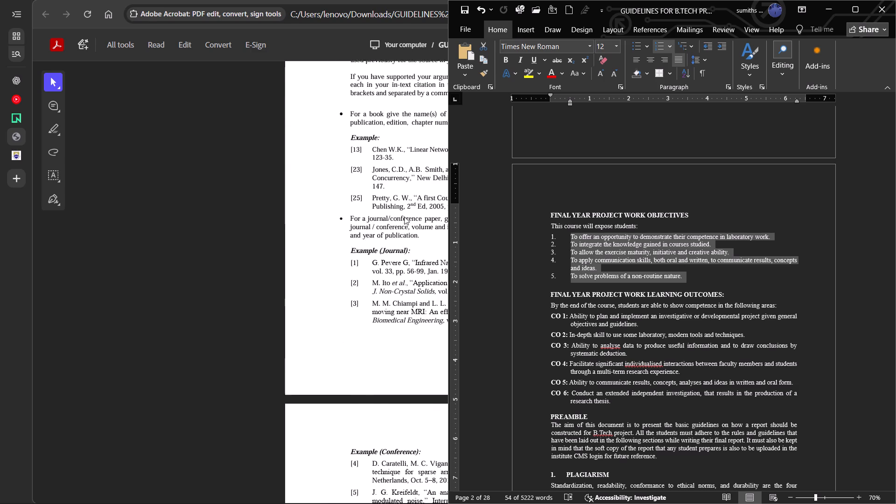
scroll(404, 217, up, 12)
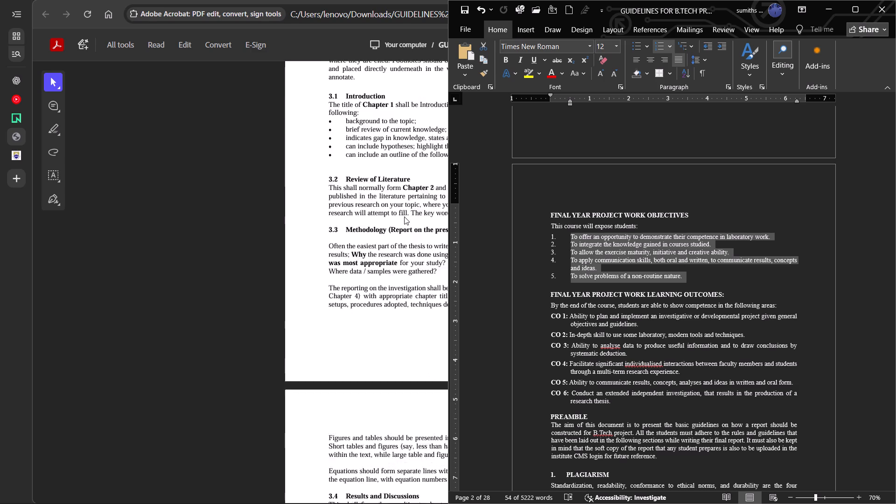
scroll(404, 217, up, 11)
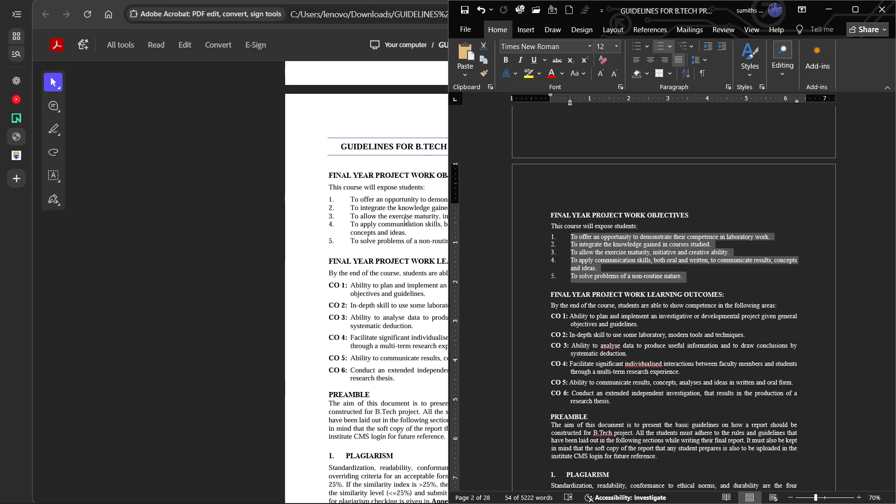
scroll(404, 217, up, 3)
click(625, 253)
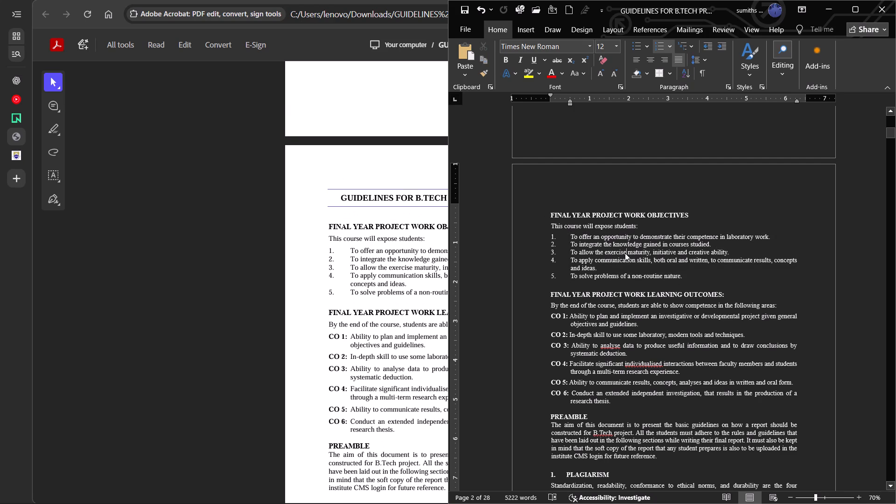
Save the Word document.
key(ctrl+s)
key(ctrl+s)
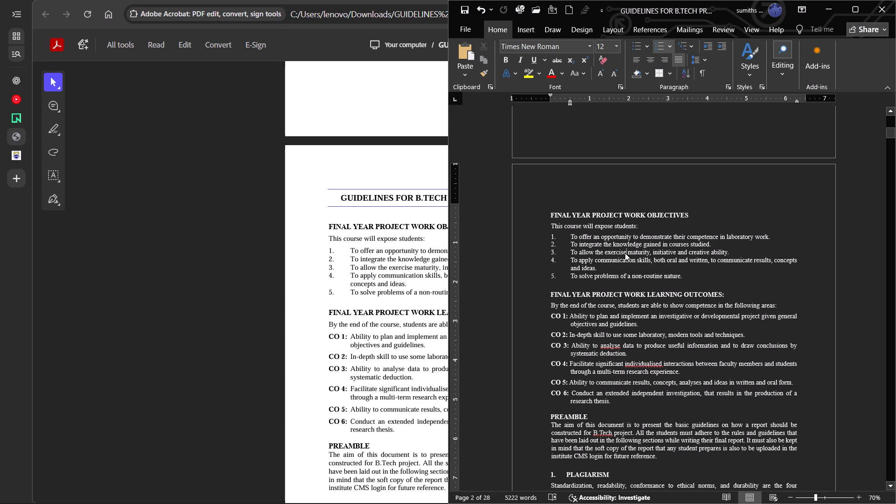
Replace the repeated GUIDELINES FOR B.TECH PROJECT REPORT PREPARATION heading below the cover page's author details with three blank lines.
scroll(625, 253, up, 3)
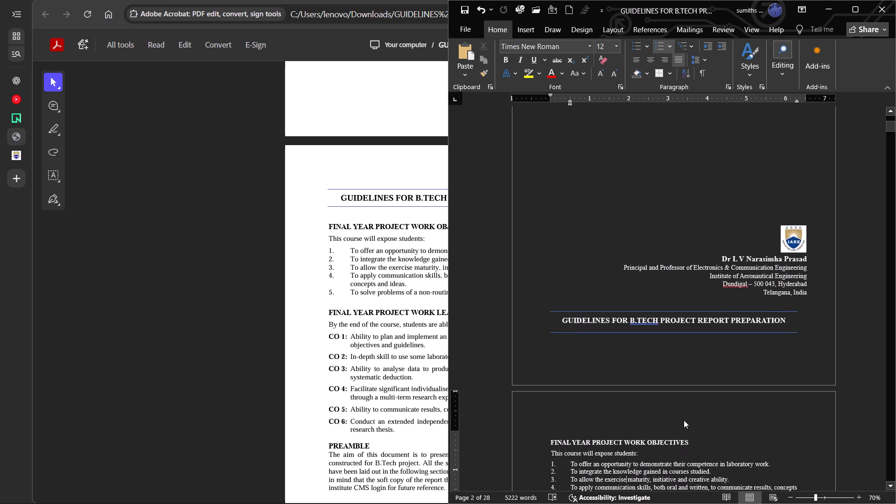
scroll(684, 420, up, 1)
scroll(588, 381, down, 1)
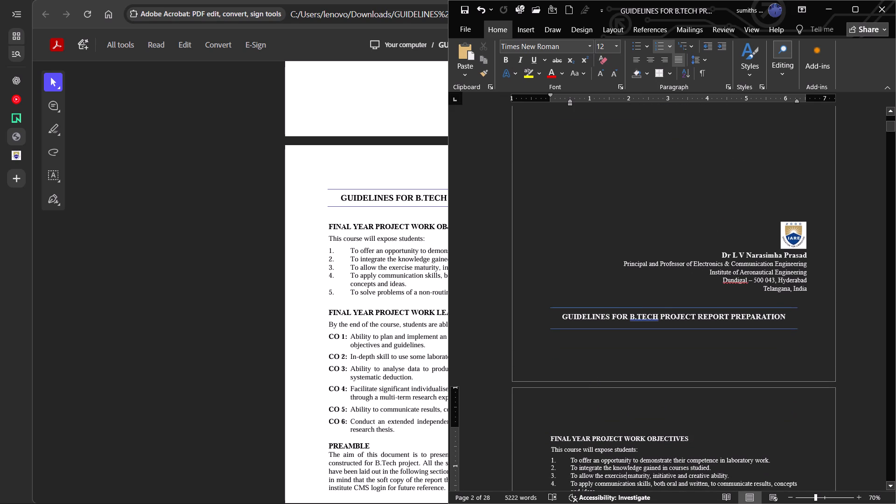
scroll(363, 215, up, 2)
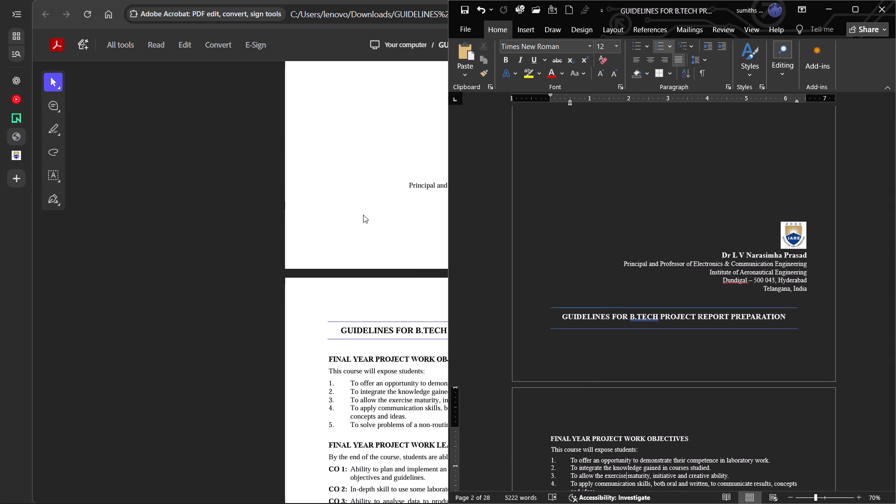
scroll(363, 215, up, 3)
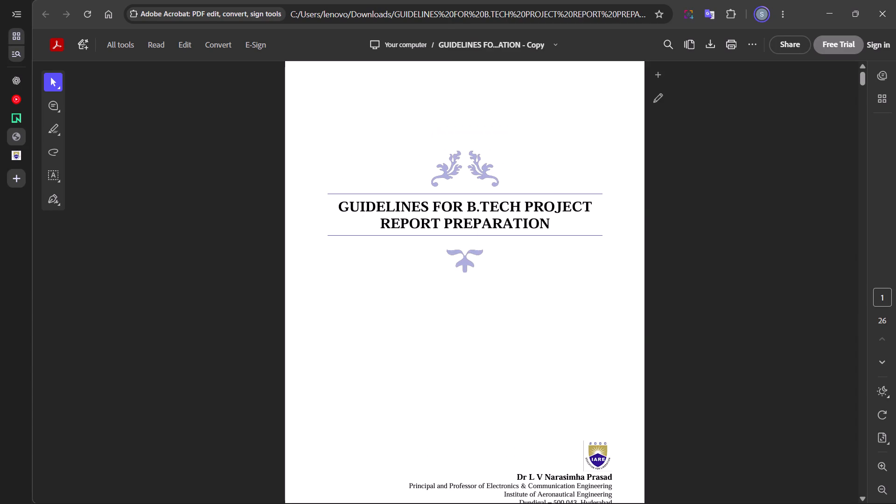
drag(543, 305, 794, 338)
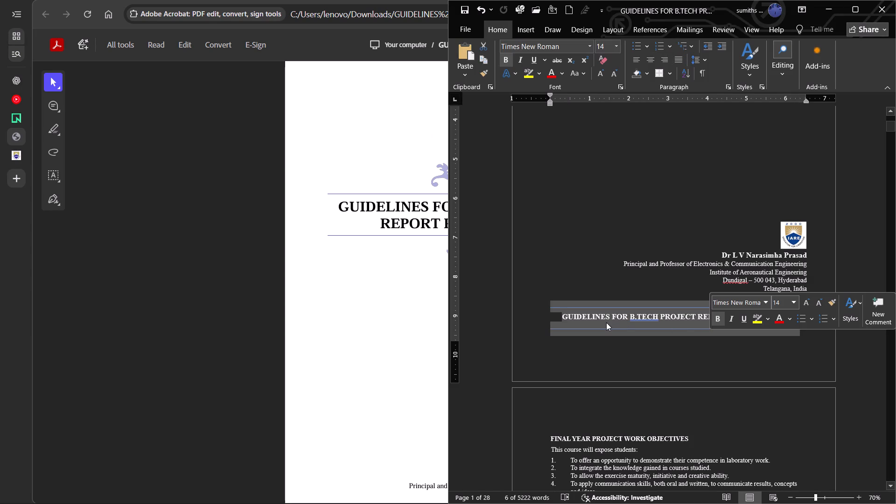
key(BackSpace)
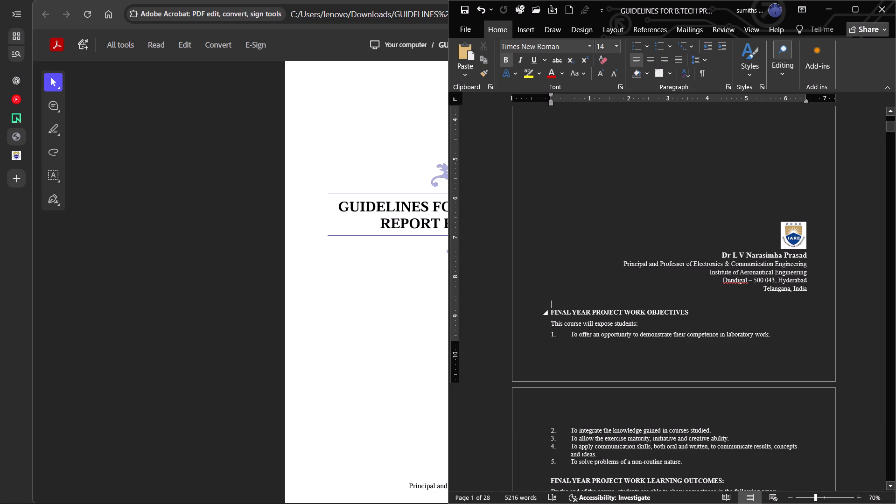
key(Return)
key(Return)
key(Return)
scroll(704, 309, up, 2)
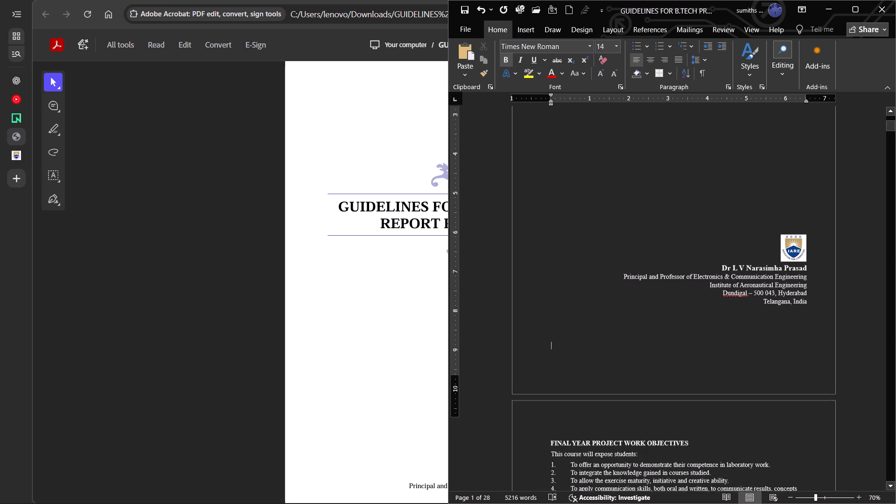
scroll(704, 309, up, 1)
Delete all guideline pages ahead of the ADAPTIVE MULTI AGENT RL BASED DEBUGGING ECOSYSTEM title page, bringing up the 50_pages report's cover page alongside for reference.
scroll(610, 327, down, 4)
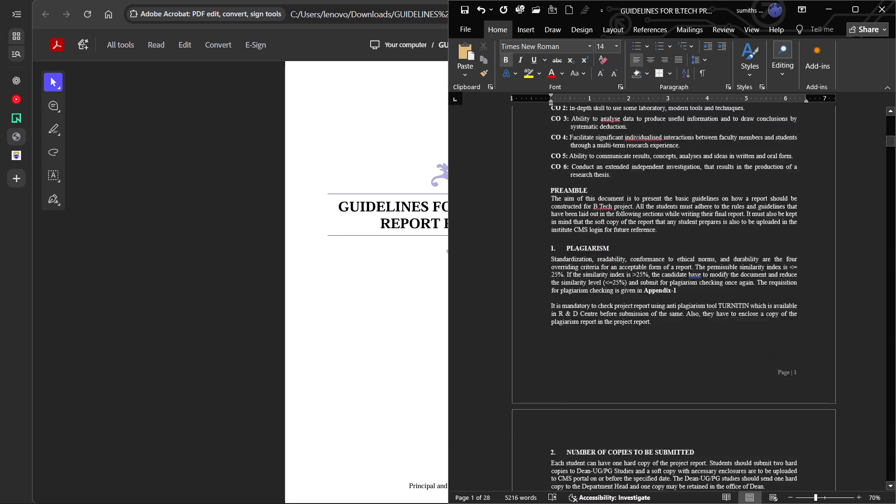
scroll(683, 238, down, 1)
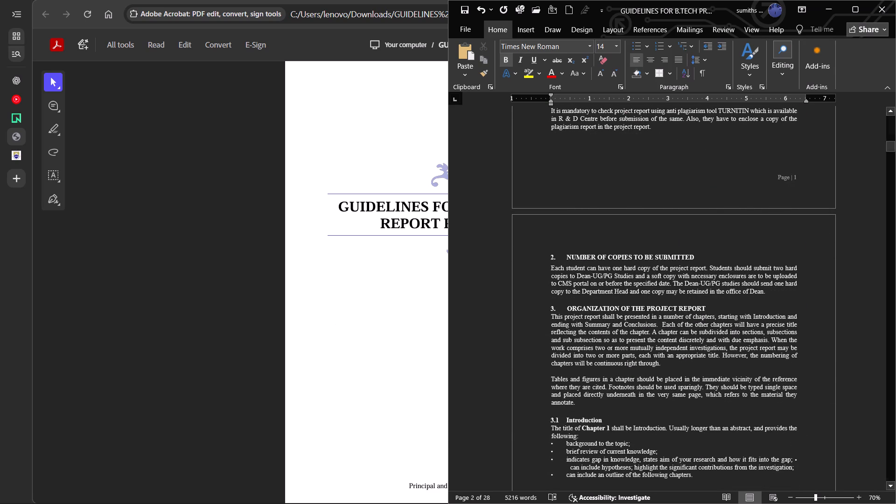
scroll(683, 238, down, 6)
scroll(626, 336, down, 2)
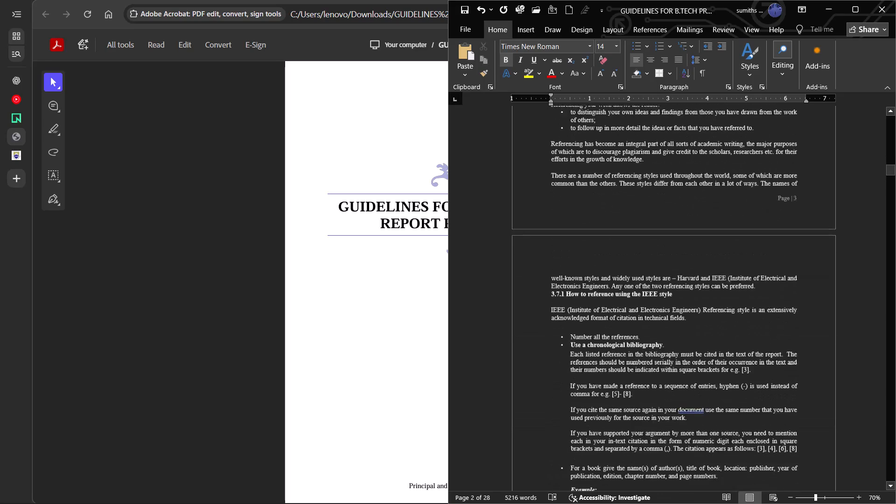
scroll(626, 336, down, 10)
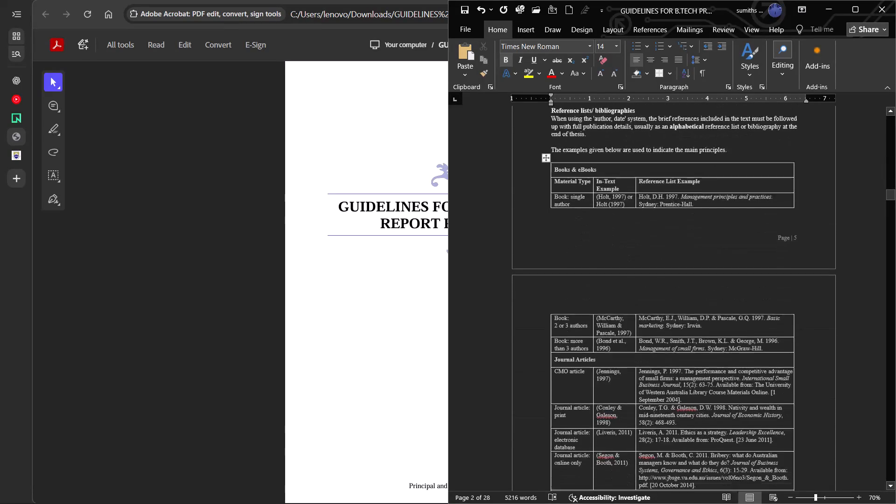
scroll(626, 336, down, 11)
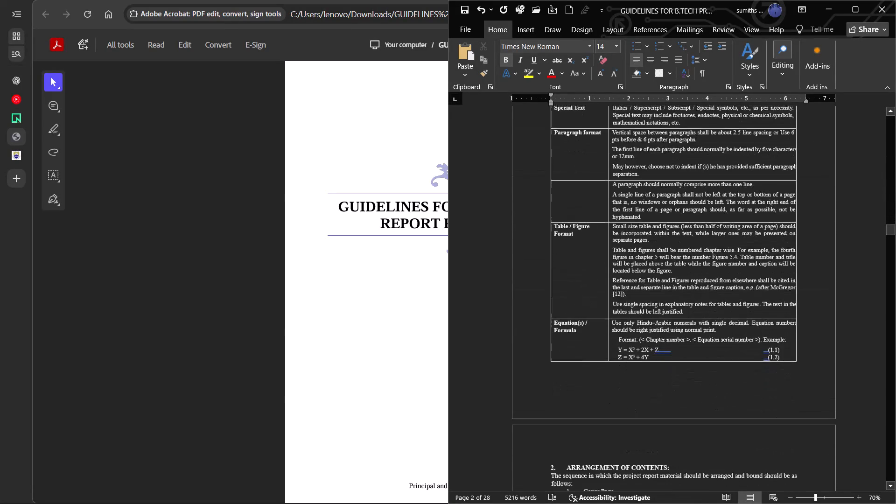
scroll(626, 336, down, 11)
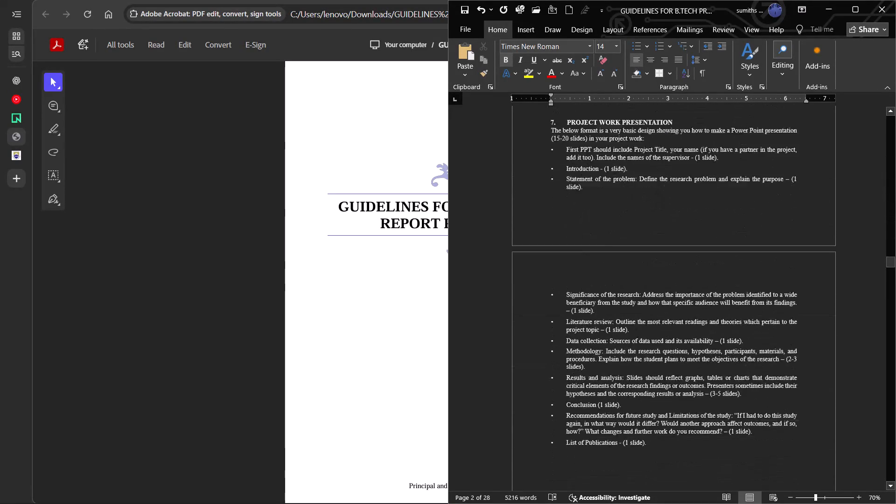
scroll(626, 336, down, 6)
scroll(626, 336, up, 1)
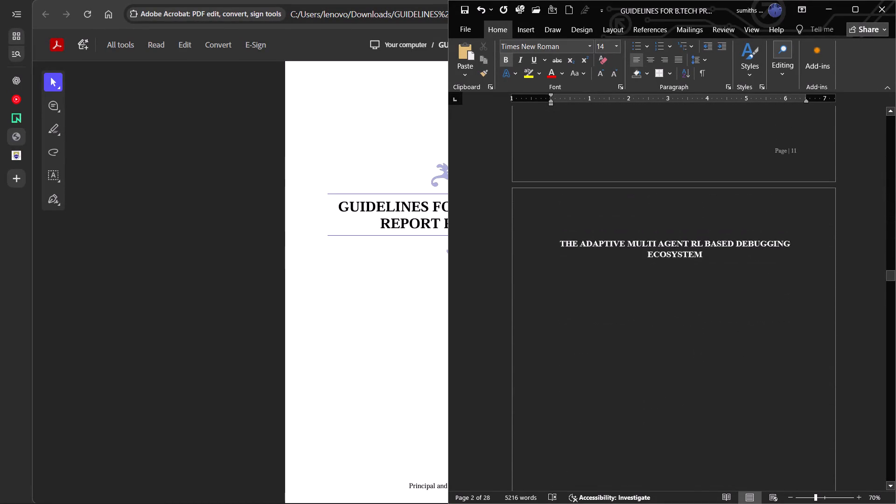
scroll(626, 336, up, 1)
scroll(713, 212, up, 1)
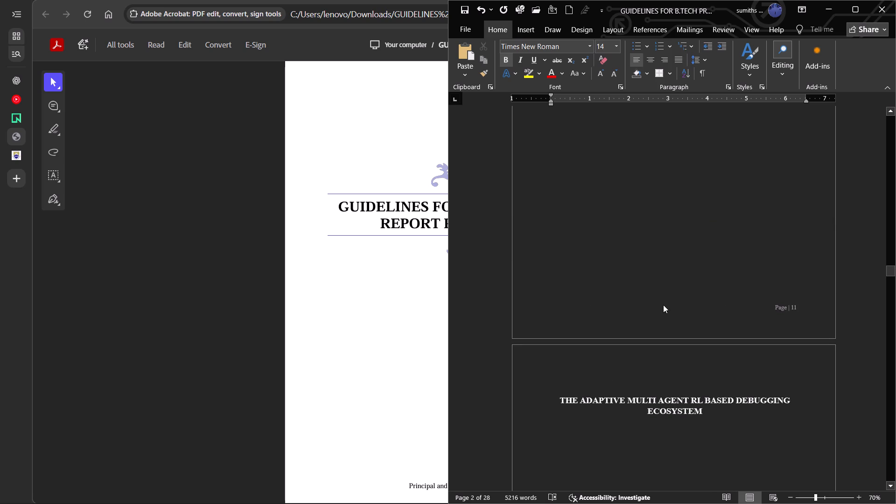
drag(663, 305, 637, 114)
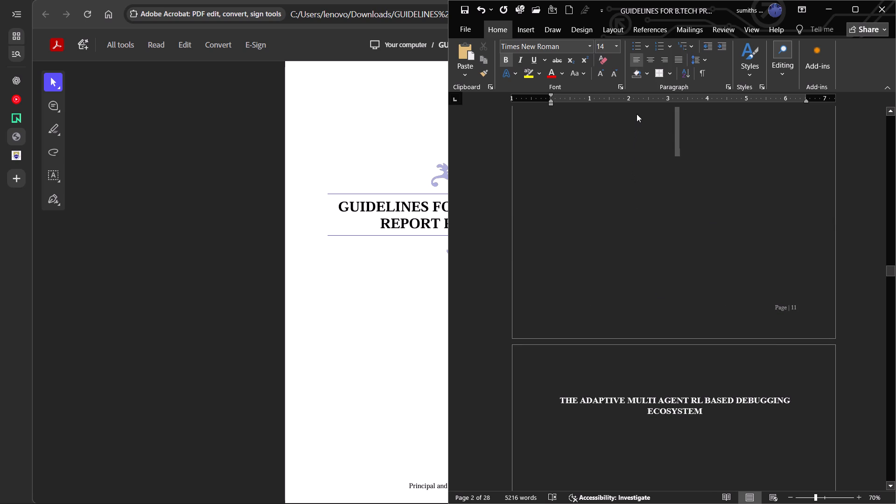
drag(637, 114, 637, 77)
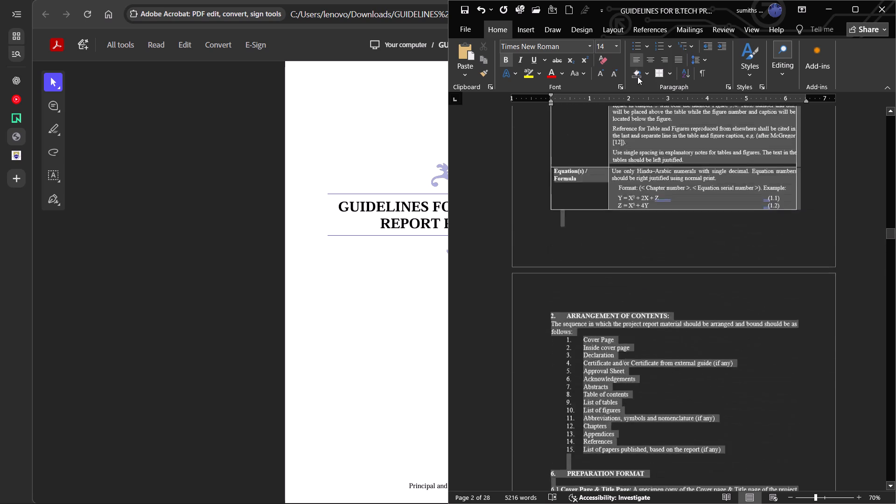
drag(637, 77, 637, 76)
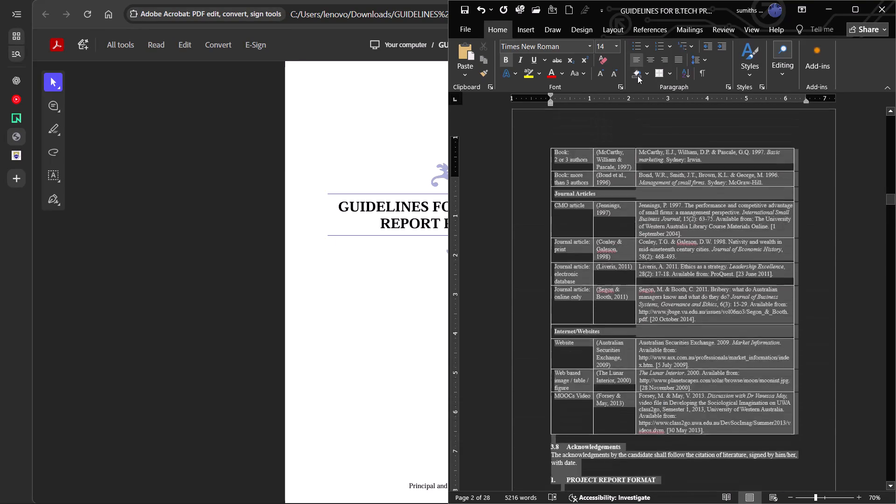
drag(637, 76, 612, 71)
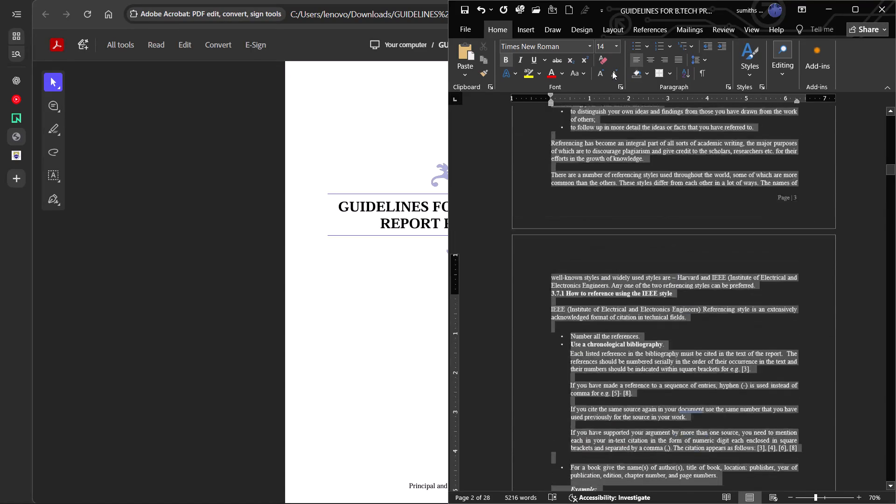
drag(612, 71, 611, 71)
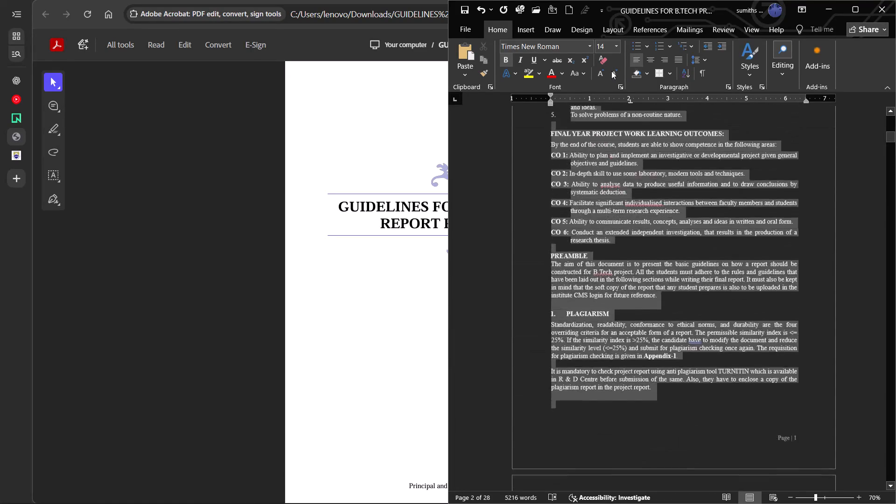
drag(611, 71, 612, 72)
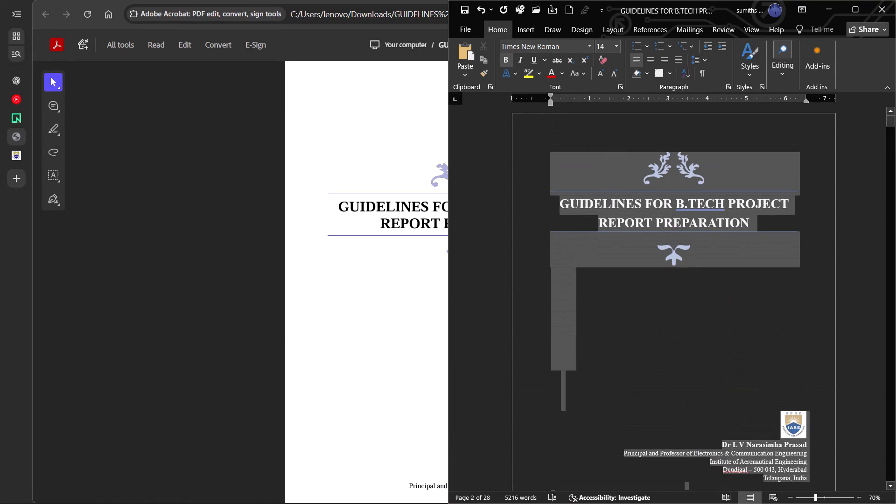
drag(612, 72, 614, 75)
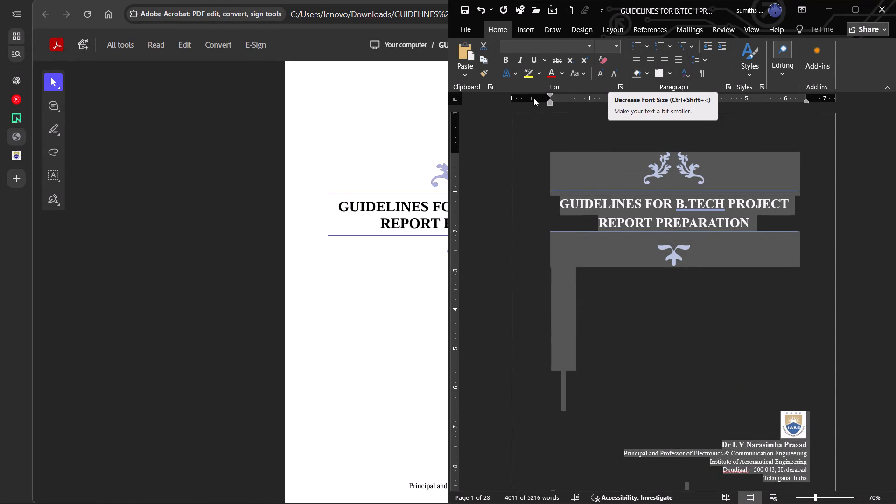
scroll(730, 289, down, 4)
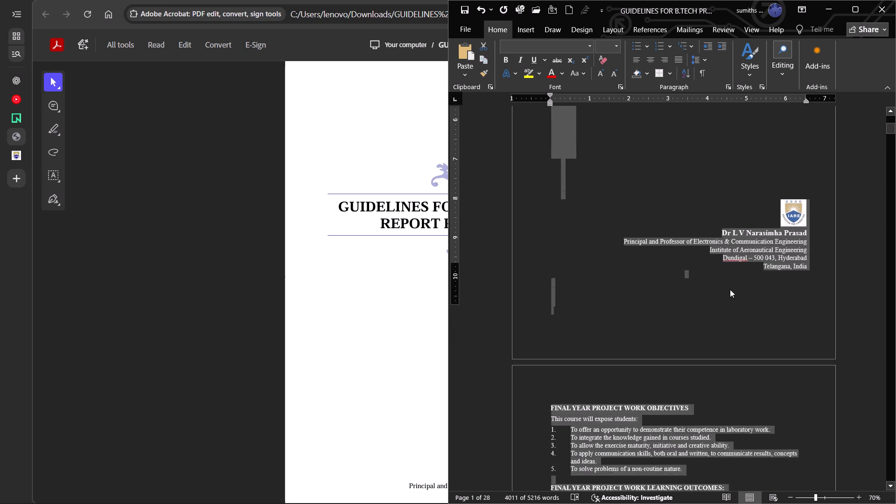
key(alt+Tab)
key(alt+Tab)
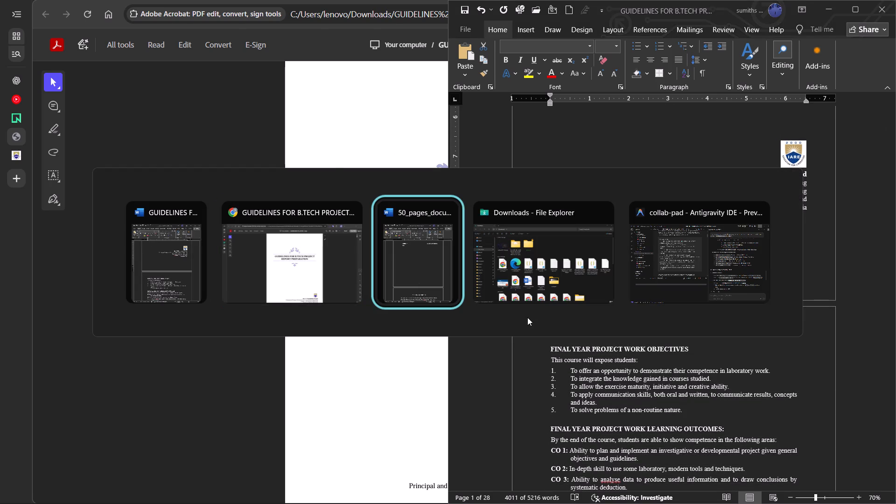
scroll(183, 225, up, 20)
scroll(183, 225, up, 8)
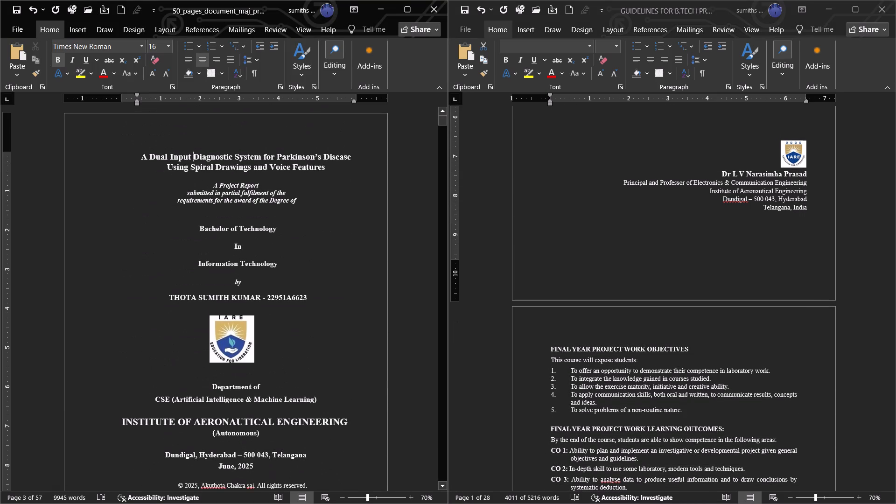
scroll(183, 225, up, 9)
key(alt+Tab)
key(alt+Tab)
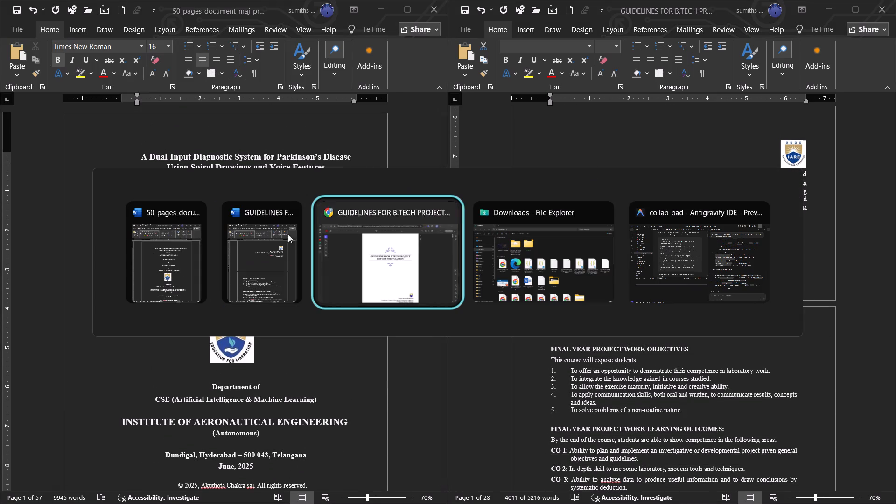
alt+click(246, 258)
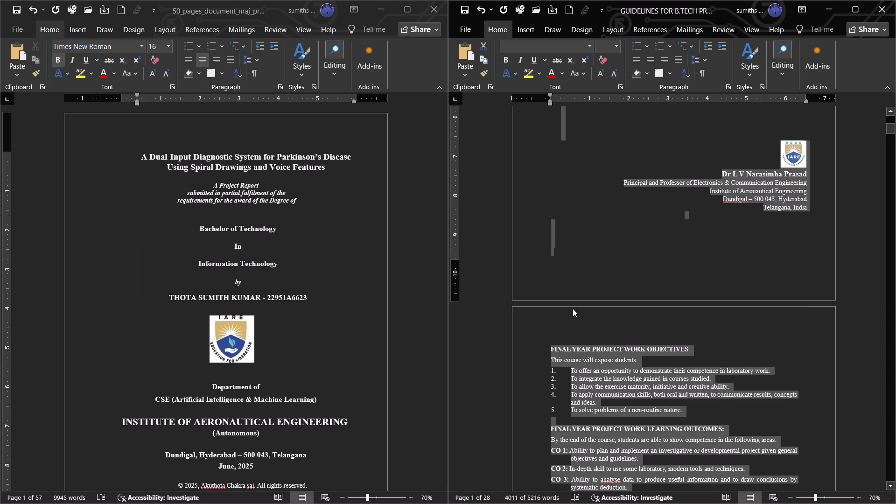
scroll(573, 308, down, 18)
scroll(573, 308, down, 4)
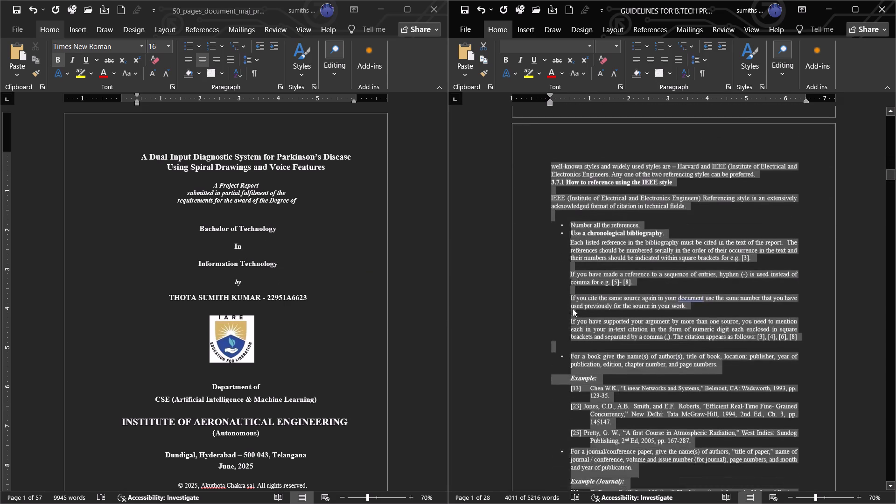
scroll(573, 308, down, 8)
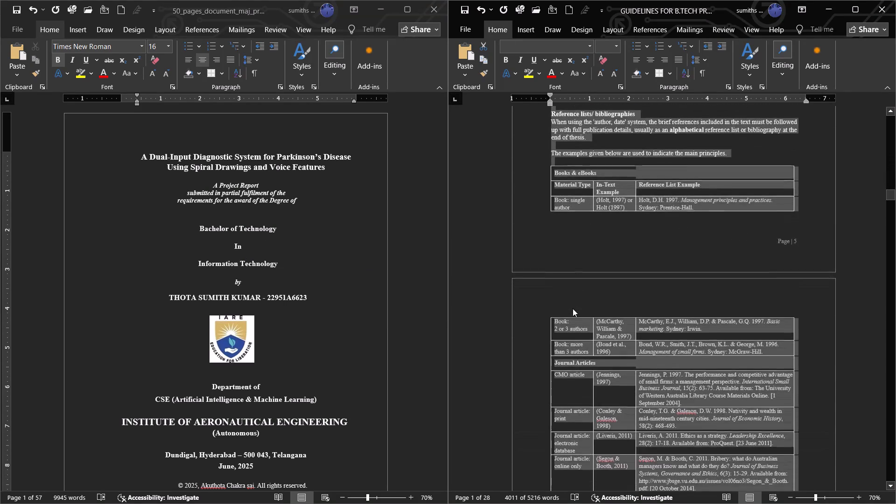
scroll(573, 308, down, 9)
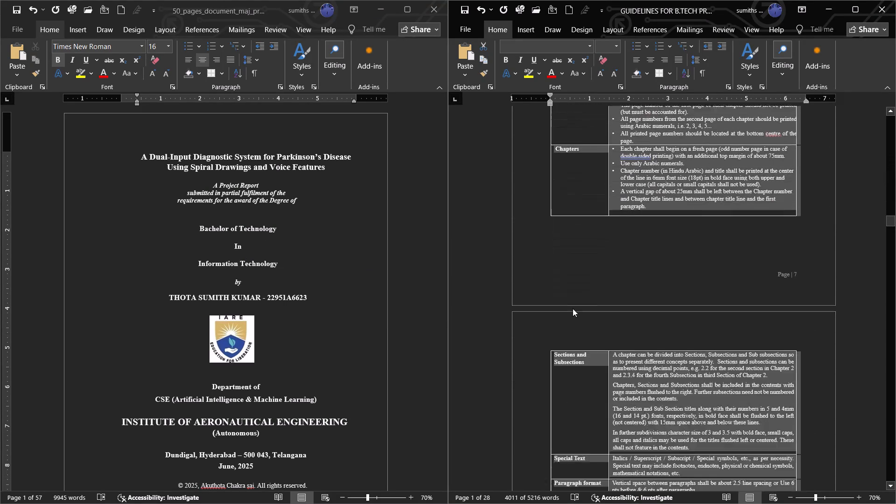
scroll(573, 308, down, 10)
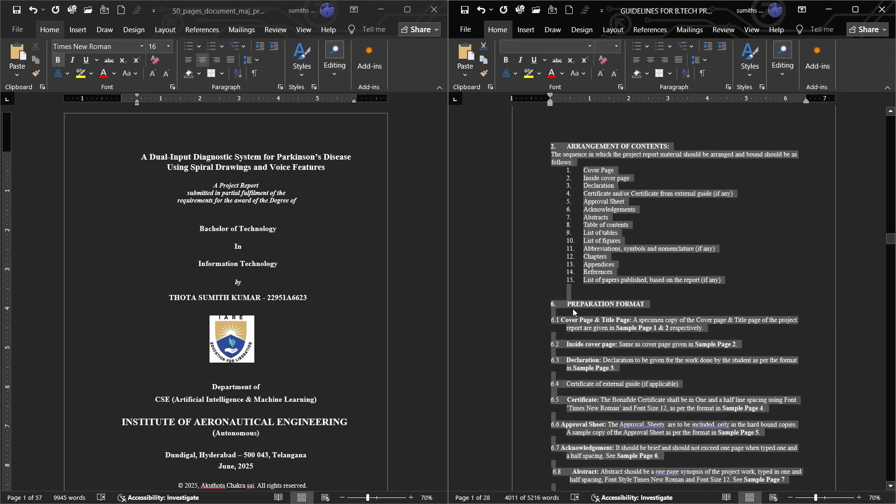
scroll(573, 308, down, 12)
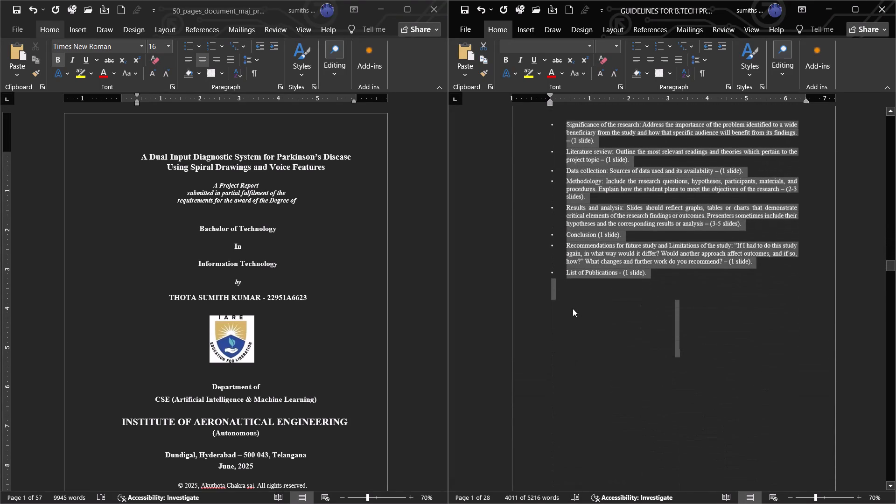
scroll(573, 308, down, 3)
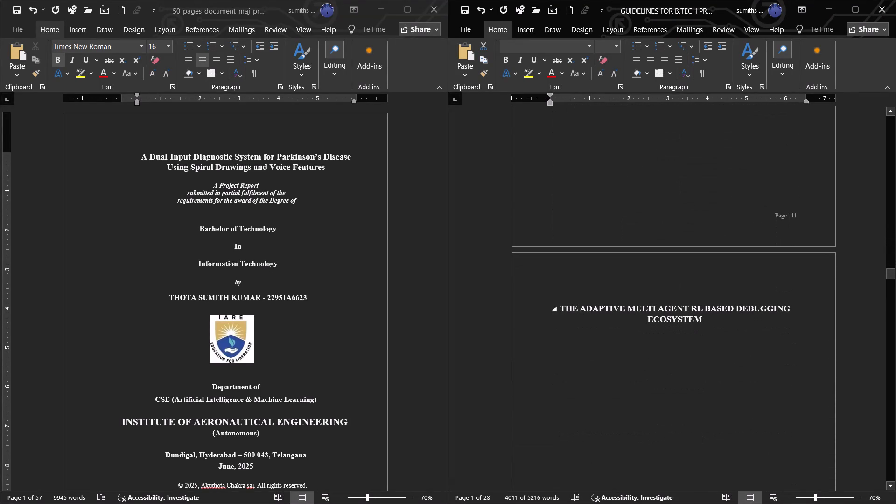
key(BackSpace)
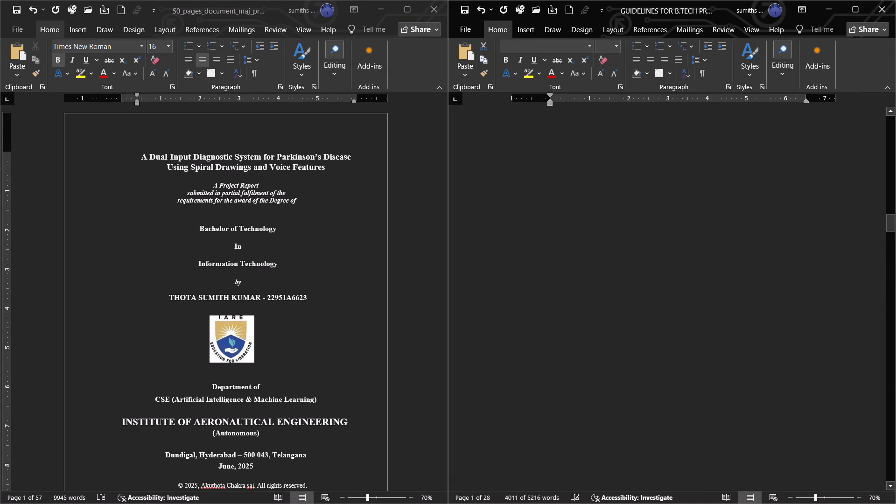
scroll(573, 308, up, 4)
scroll(647, 185, up, 5)
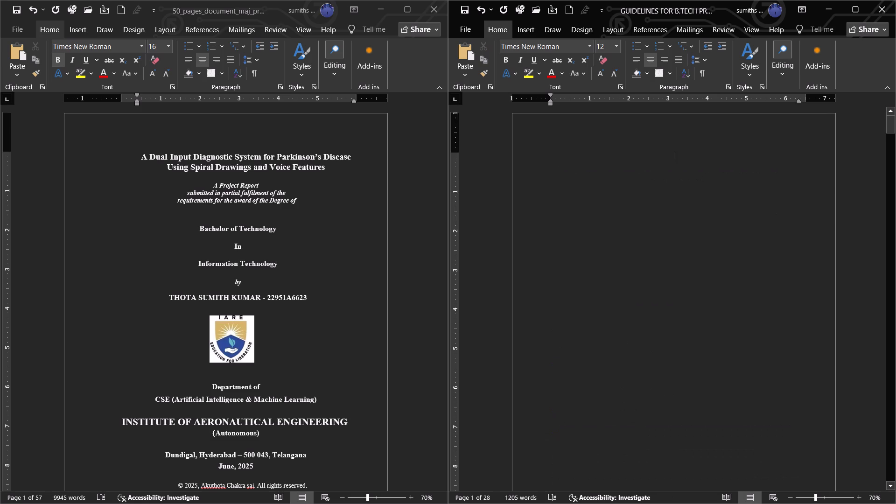
scroll(581, 338, down, 7)
scroll(581, 338, up, 9)
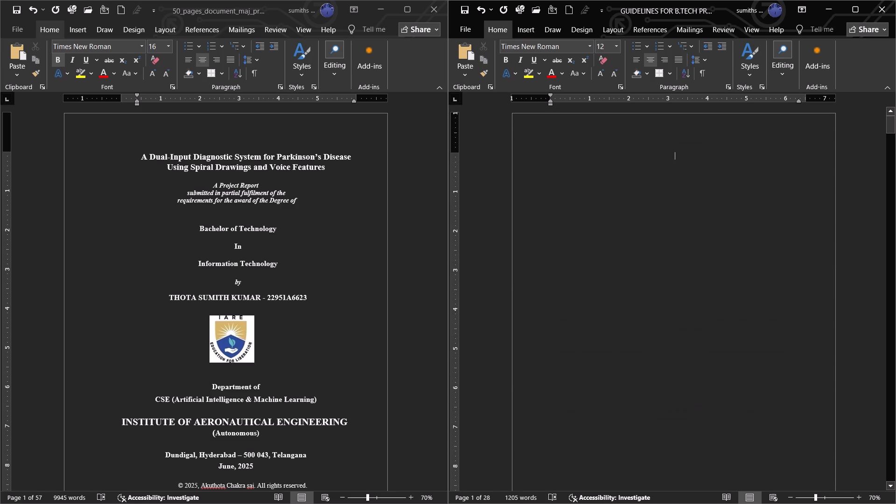
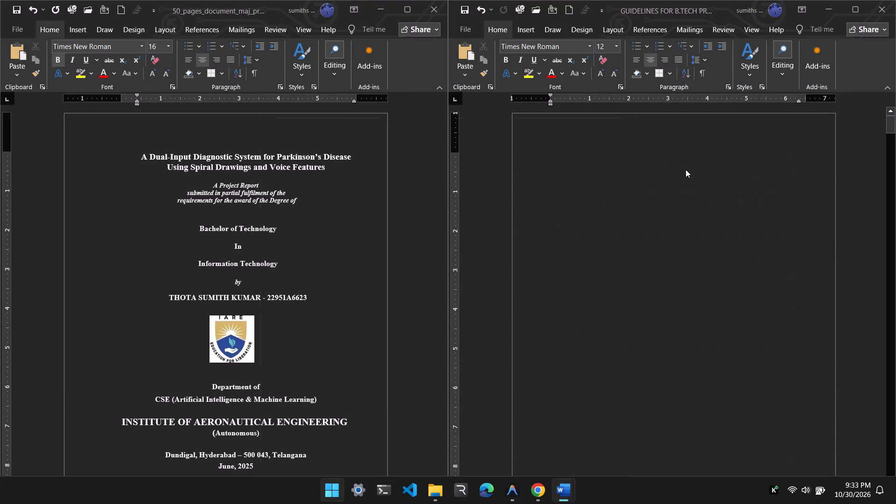
Search the computer for whatsapp and launch the app.
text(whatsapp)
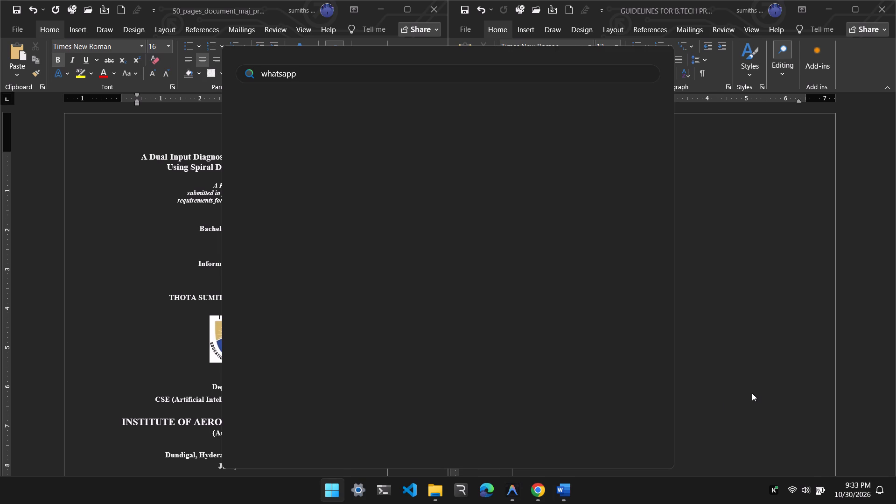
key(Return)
Place the text cursor on the blank first page of the guidelines document, ahead of the ADAPTIVE MULTI AGENT RL BASED DEBUGGING ECOSYSTEM title page.
scroll(614, 273, up, 4)
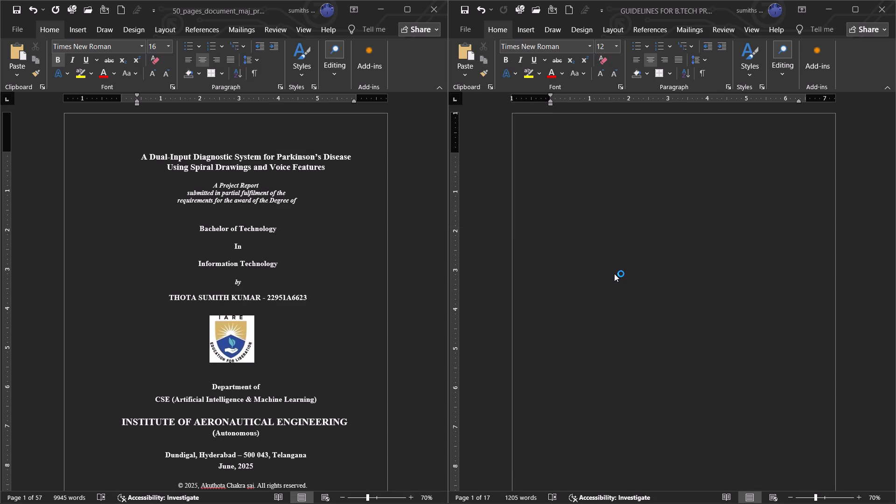
scroll(379, 327, down, 2)
scroll(563, 306, down, 4)
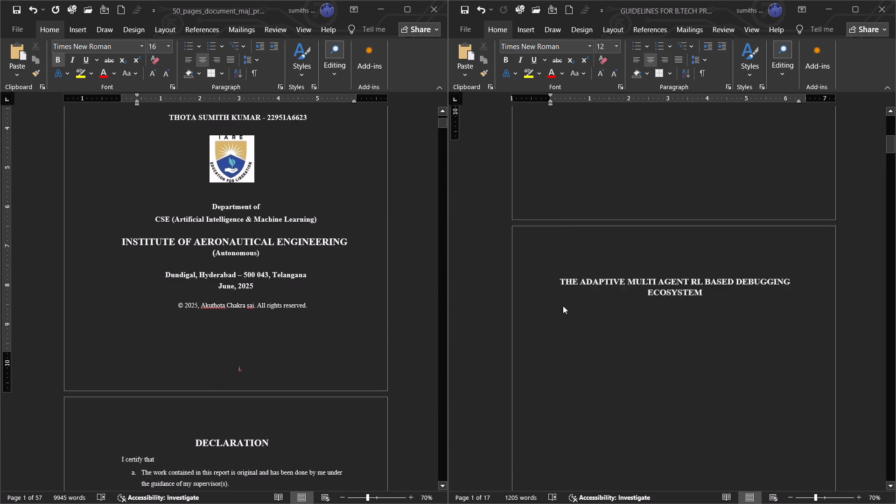
scroll(563, 306, up, 6)
click(671, 239)
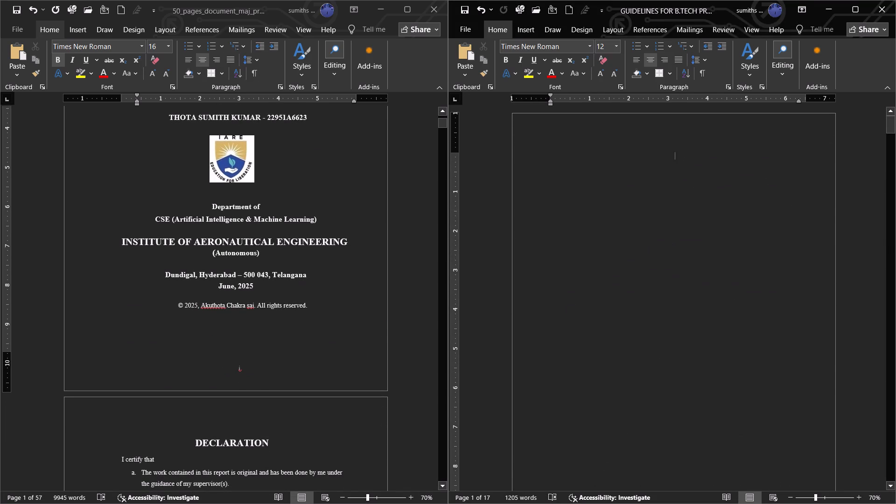
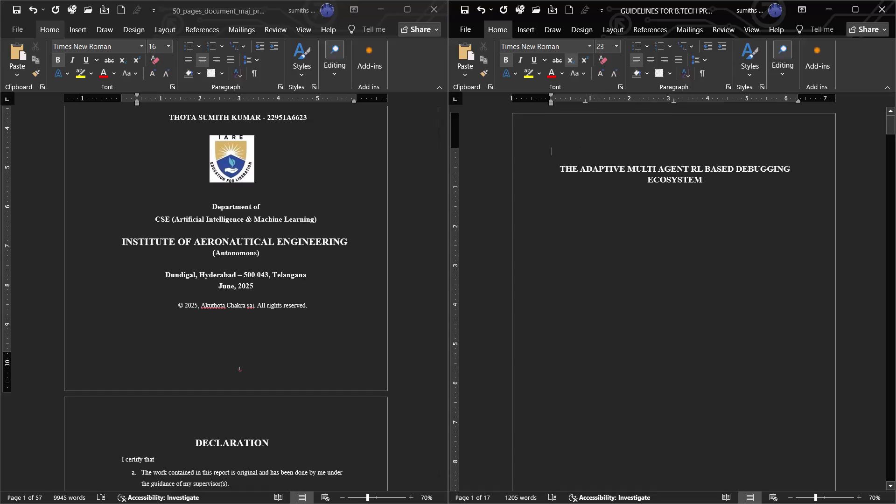
Remove the surplus blank lines above the THE ADAPTIVE MULTI AGENT RL BASED DEBUGGING ECOSYSTEM title on the first page.
key(BackSpace)
scroll(675, 157, down, 8)
scroll(675, 157, up, 7)
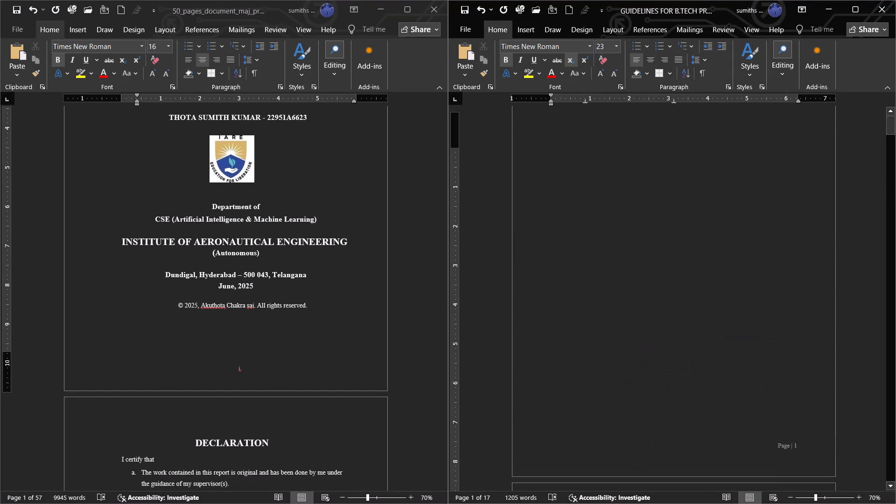
scroll(675, 157, up, 3)
key(Delete)
key(Delete)
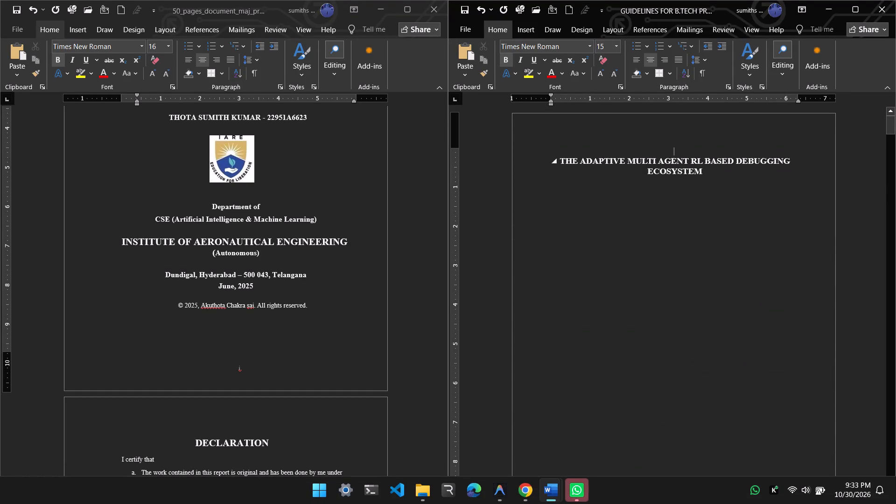
Review the guidelines document's front pages, from the title pages through the Declaration and Certificate to the Approval Sheet.
scroll(675, 157, down, 3)
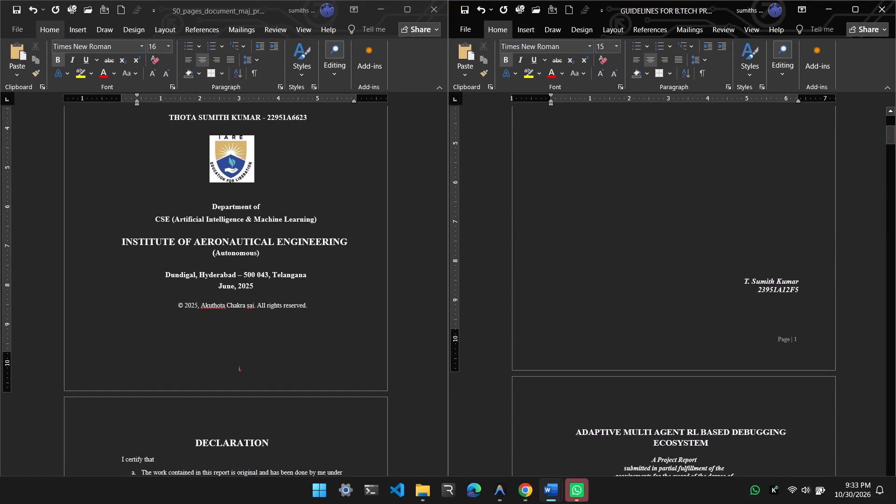
scroll(675, 157, down, 3)
scroll(649, 288, down, 7)
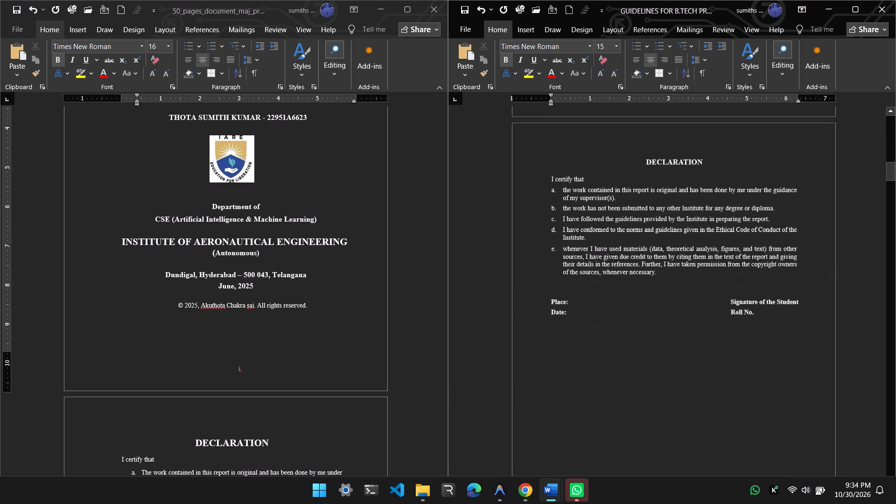
scroll(649, 288, down, 9)
scroll(649, 288, up, 4)
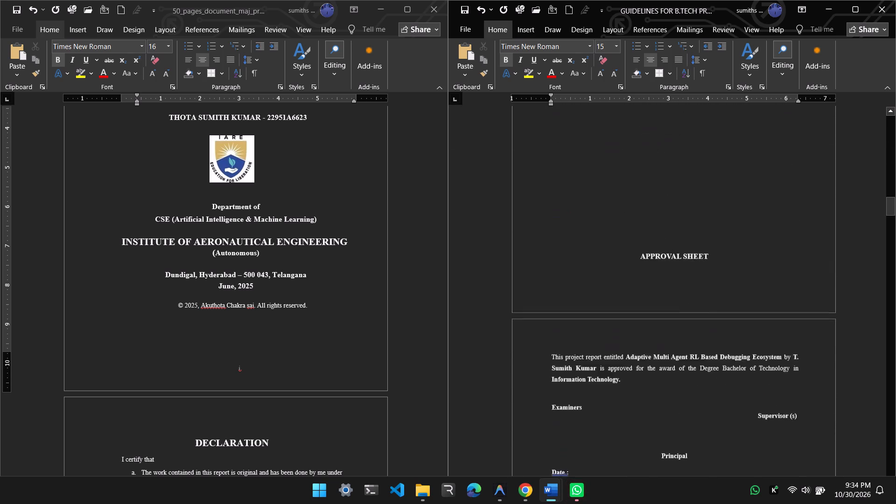
scroll(649, 288, up, 9)
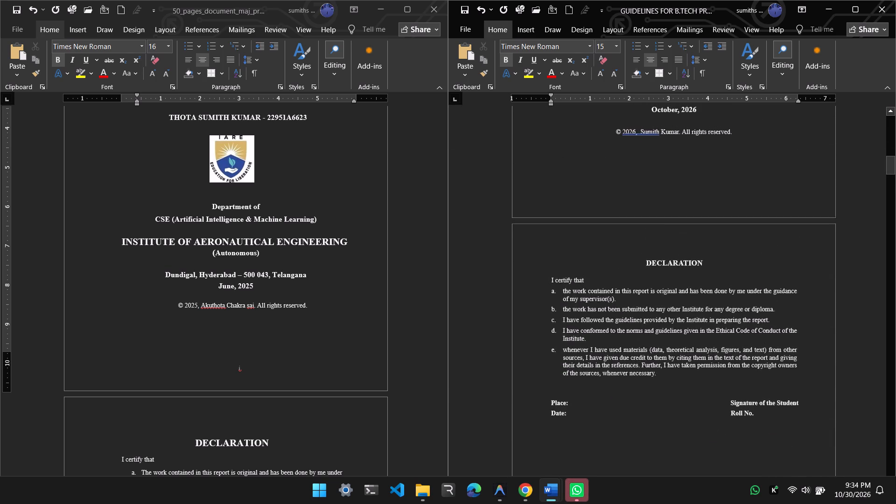
scroll(649, 288, up, 10)
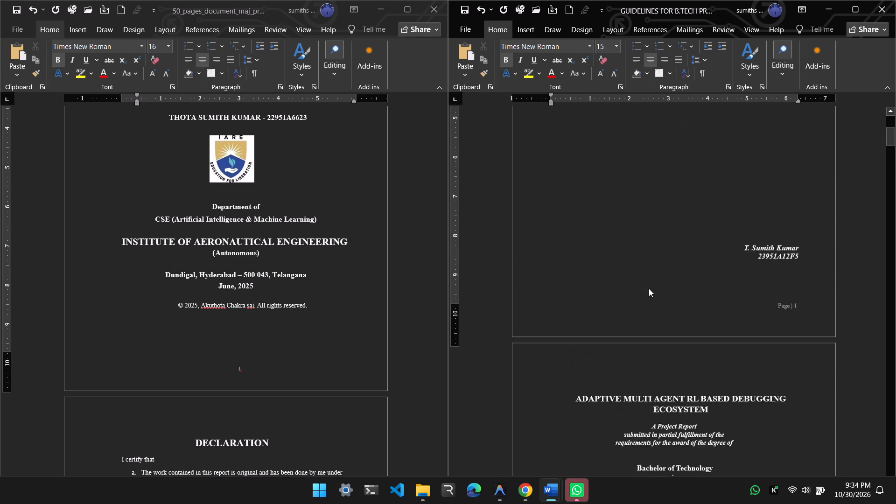
scroll(649, 288, up, 5)
scroll(649, 288, down, 9)
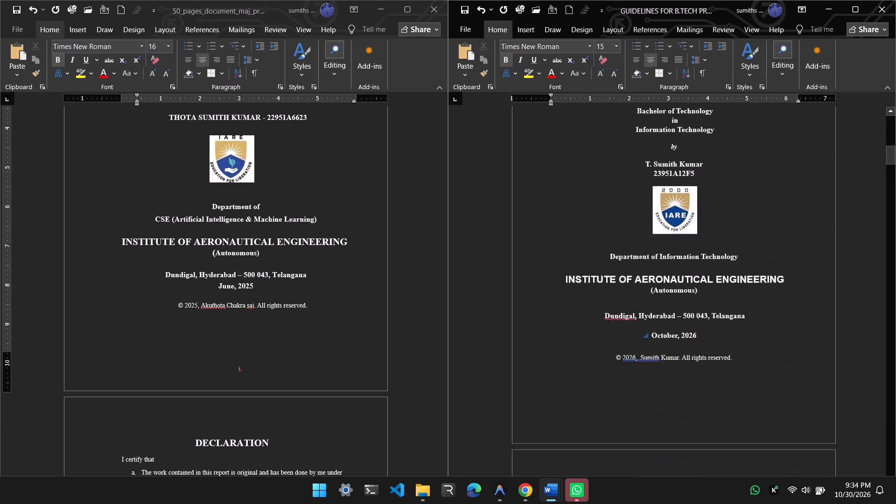
scroll(649, 288, down, 8)
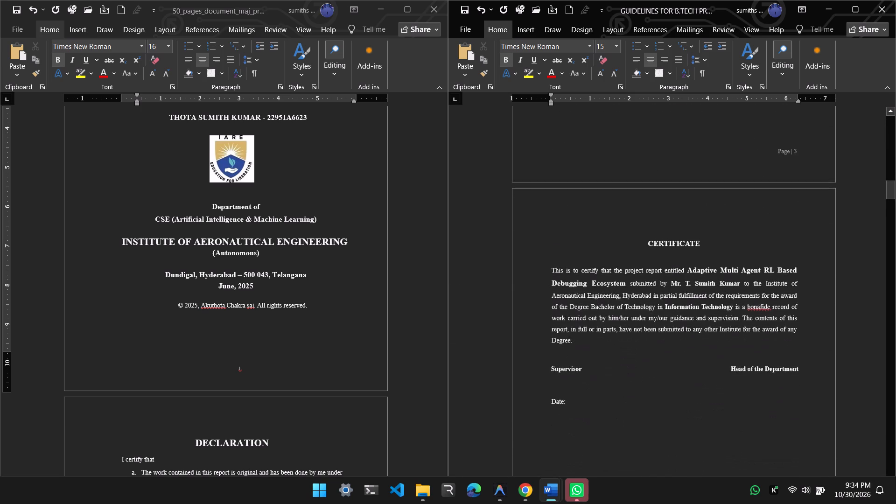
scroll(725, 343, down, 4)
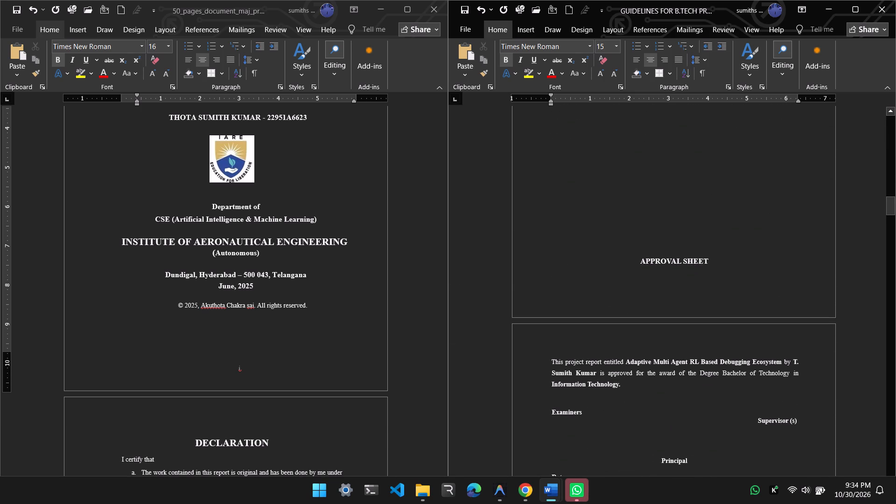
Push the APPROVAL SHEET heading onto the top of the following page with blank lines so it sits directly above its approval text.
click(642, 259)
key(Return)
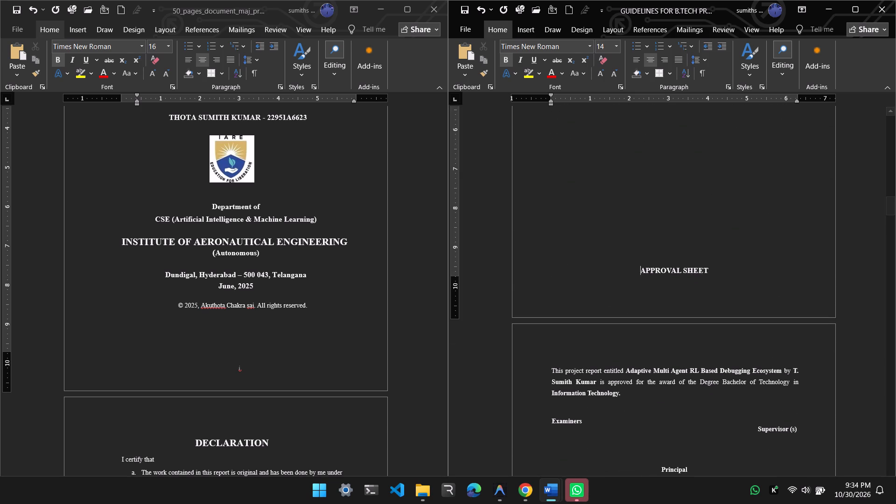
key(Return)
key(Return)
key(Return)
key(Return)
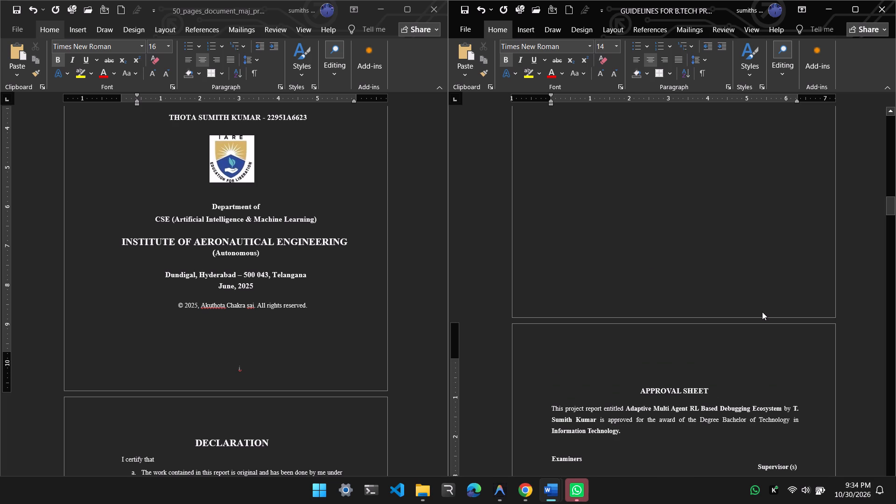
key(BackSpace)
key(BackSpace)
key(BackSpace)
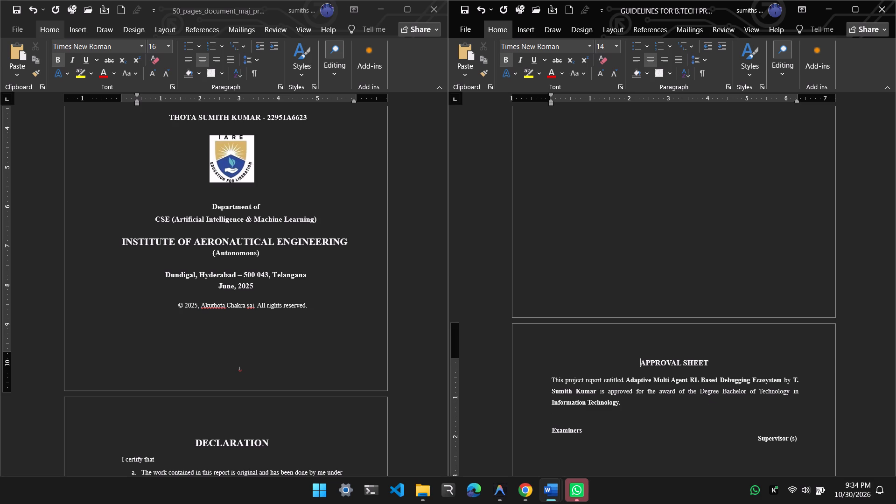
key(BackSpace)
key(Return)
Save the project report document.
key(ctrl+s)
key(ctrl+s)
key(ctrl+s)
Review the report's front matter from the APPROVAL SHEET back through the CERTIFICATE and cover page to the opening title page.
scroll(762, 312, up, 3)
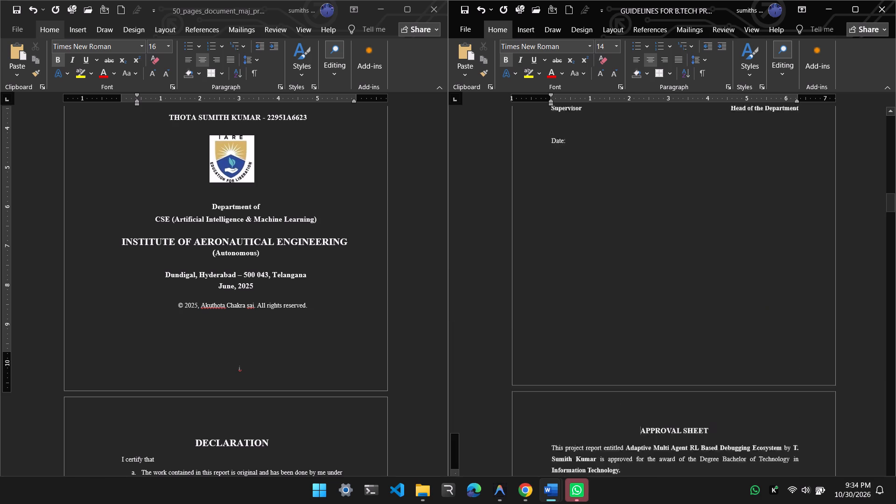
scroll(762, 312, up, 9)
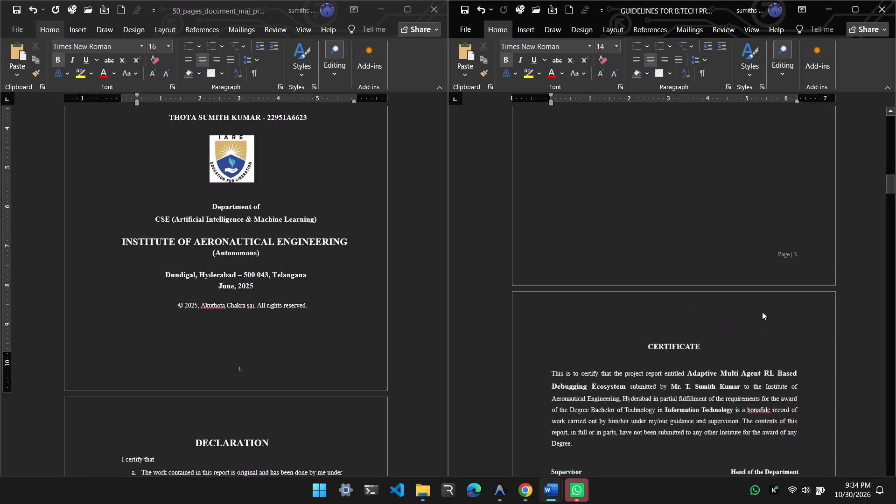
scroll(762, 312, up, 11)
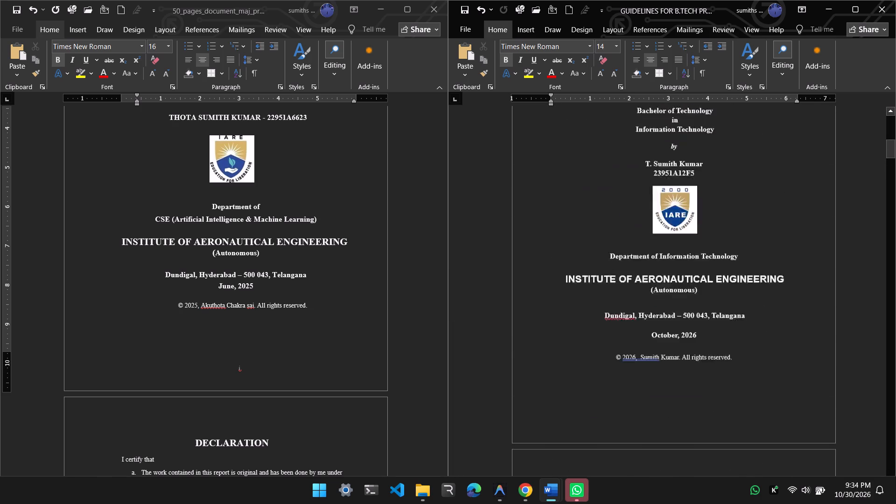
scroll(762, 312, up, 11)
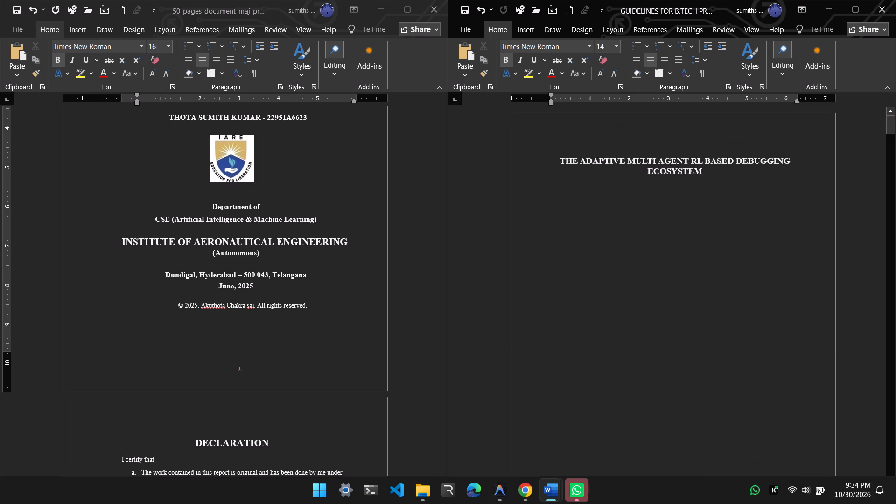
scroll(762, 312, up, 1)
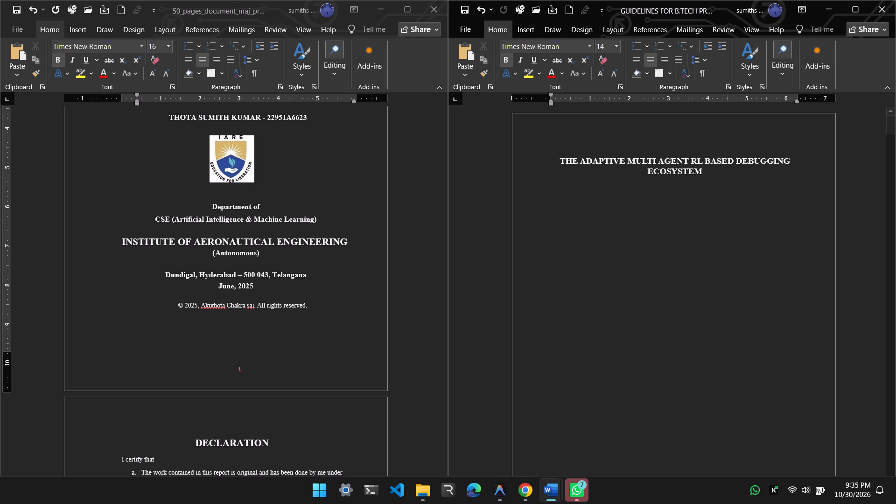
Compare the report's cover page and DECLARATION page with those in the 50_pages report, examining the department, date and copyright lines closely.
scroll(616, 324, down, 7)
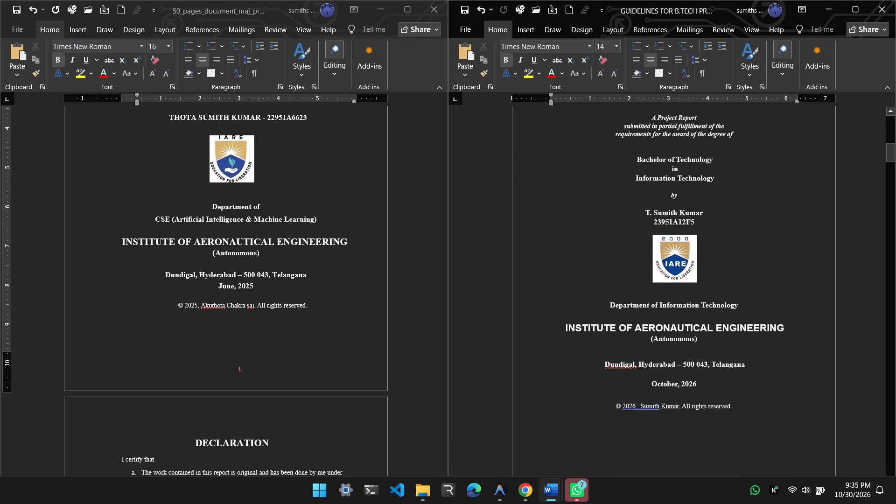
scroll(281, 273, up, 1)
scroll(603, 313, up, 1)
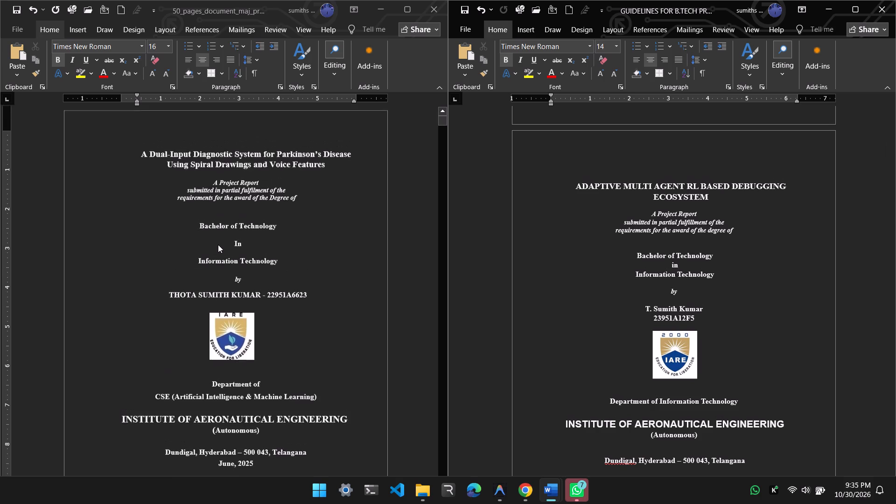
scroll(218, 245, down, 1)
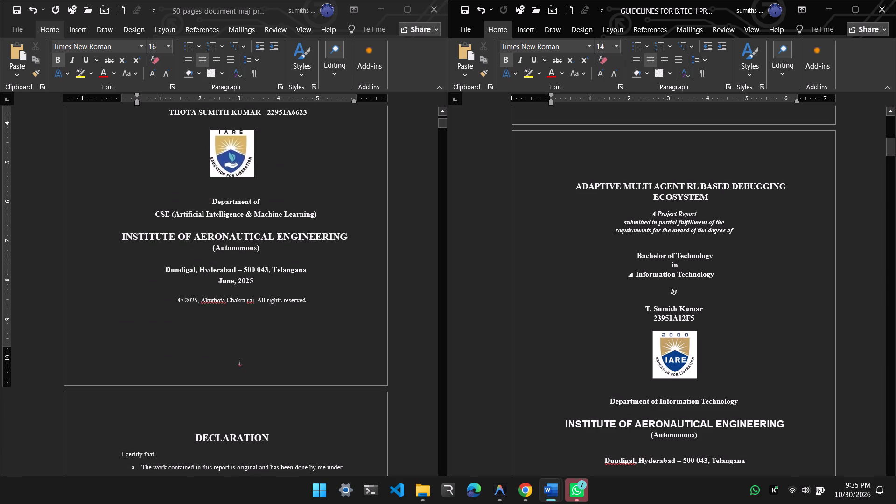
scroll(710, 376, down, 4)
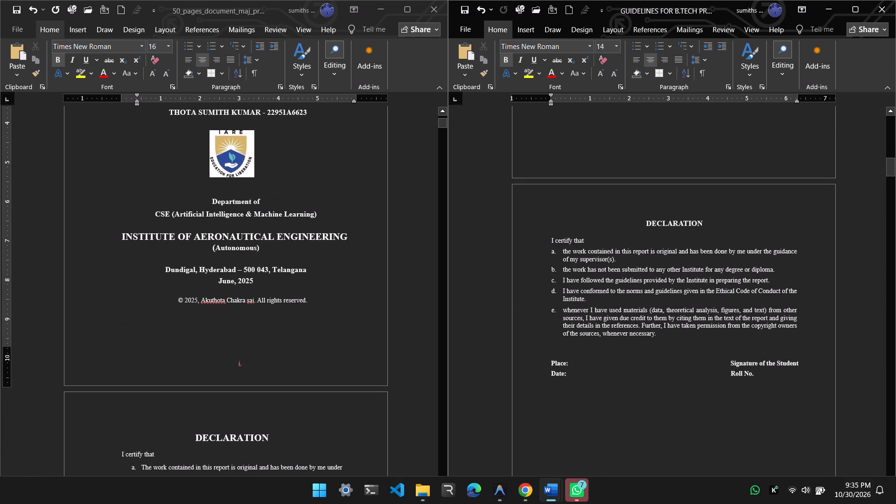
scroll(710, 376, up, 2)
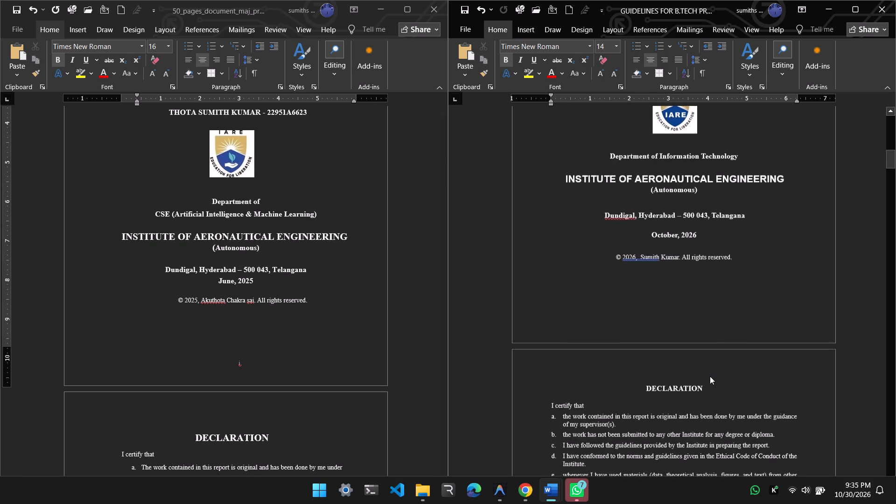
scroll(710, 376, up, 1)
ctrl+scroll(641, 249, up, 5)
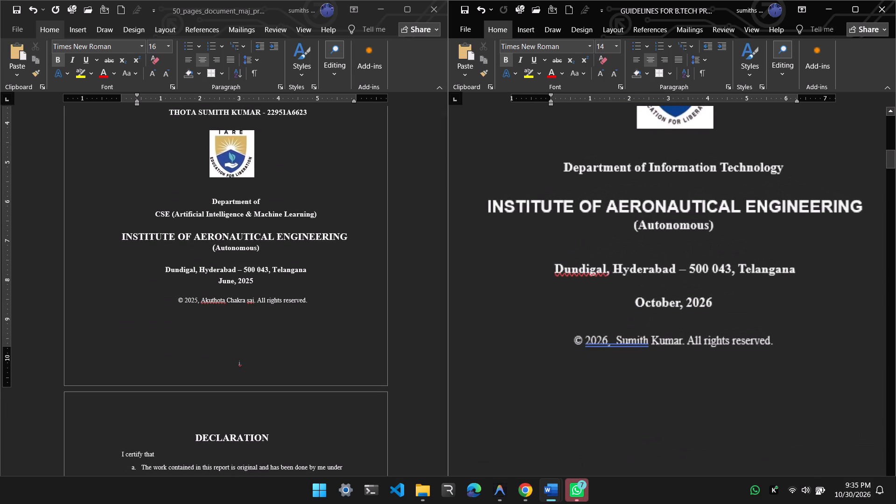
ctrl+scroll(594, 340, up, 2)
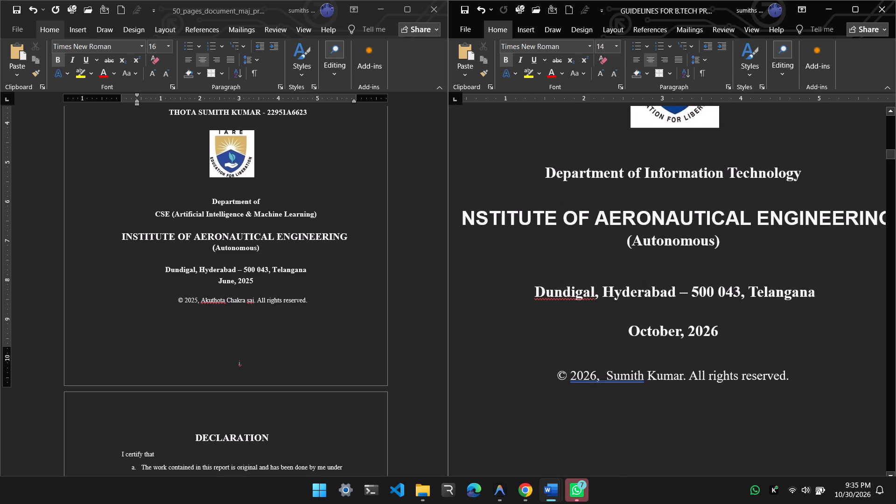
Remove the extra space before the student's name in the cover page's copyright line and save the document.
click(606, 382)
key(Left)
key(Right)
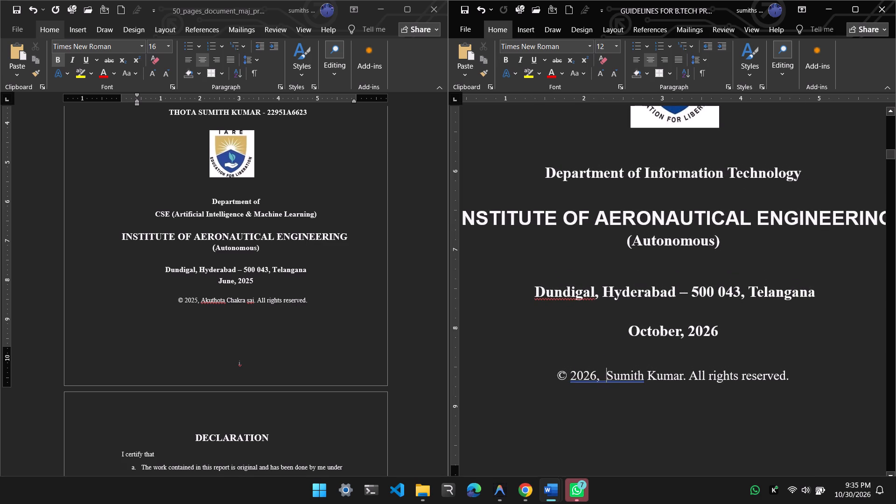
key(BackSpace)
key(ctrl+s)
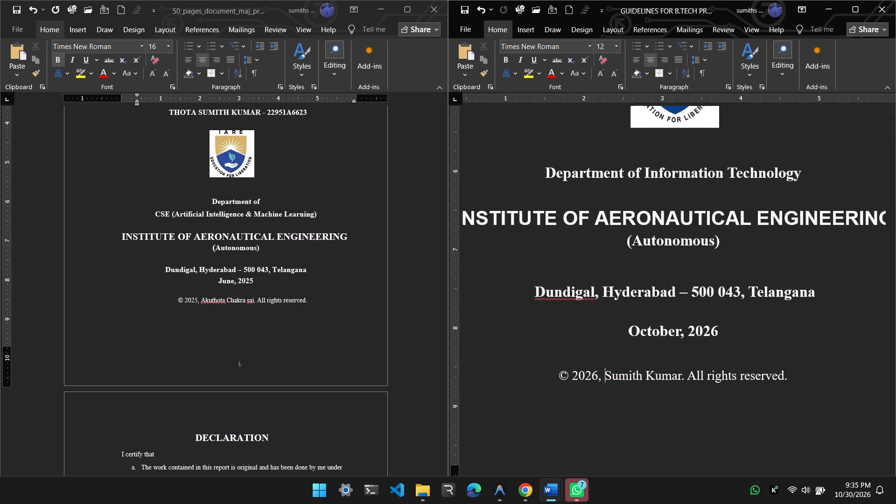
key(ctrl+s)
key(ctrl+s)
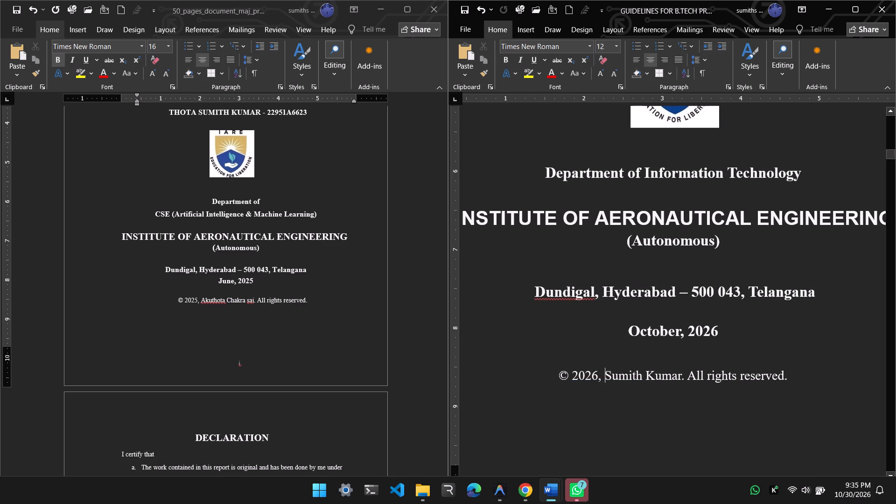
Compare the cover and DECLARATION pages with those in the 50_pages report, continuing through the signature block to the CERTIFICATE page.
scroll(312, 265, up, 2)
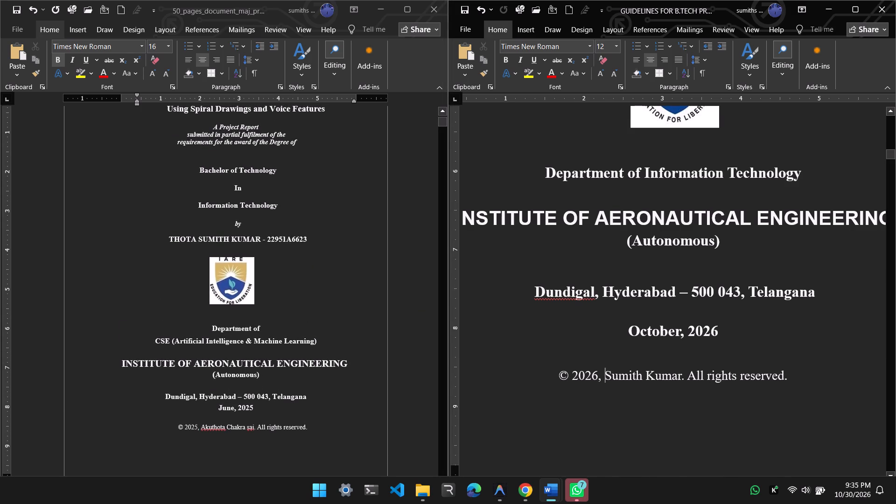
scroll(612, 242, up, 2)
scroll(256, 209, right, 1)
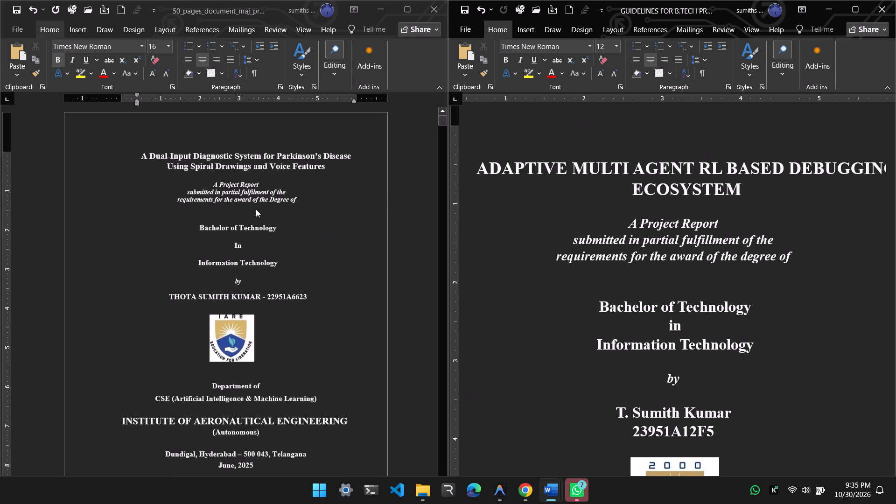
scroll(256, 209, right, 1)
scroll(636, 364, down, 4)
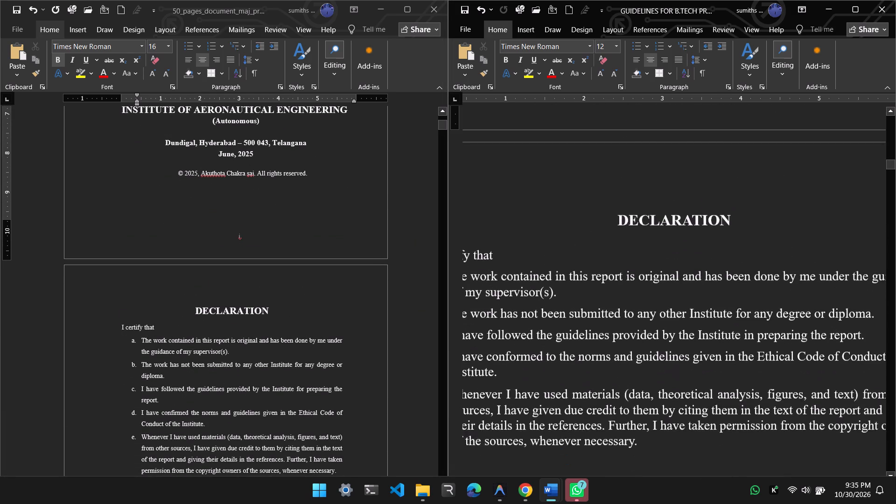
ctrl+scroll(619, 380, down, 5)
scroll(619, 380, down, 2)
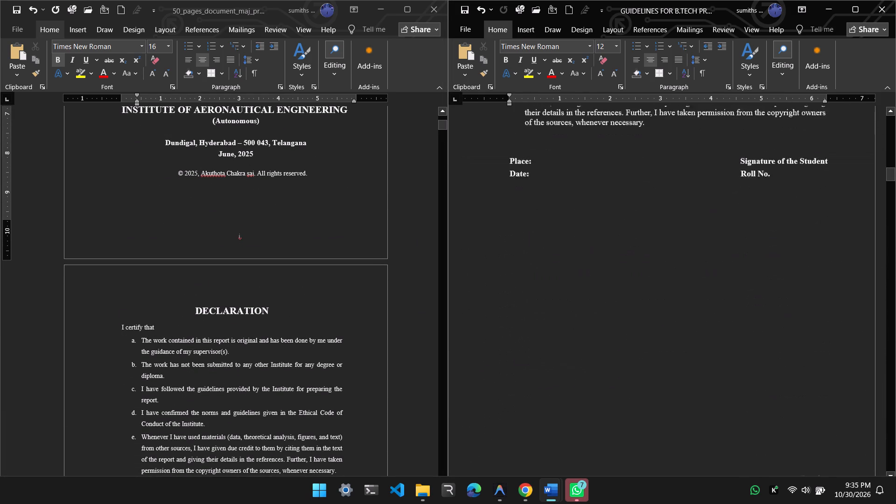
scroll(346, 341, down, 2)
scroll(683, 332, down, 2)
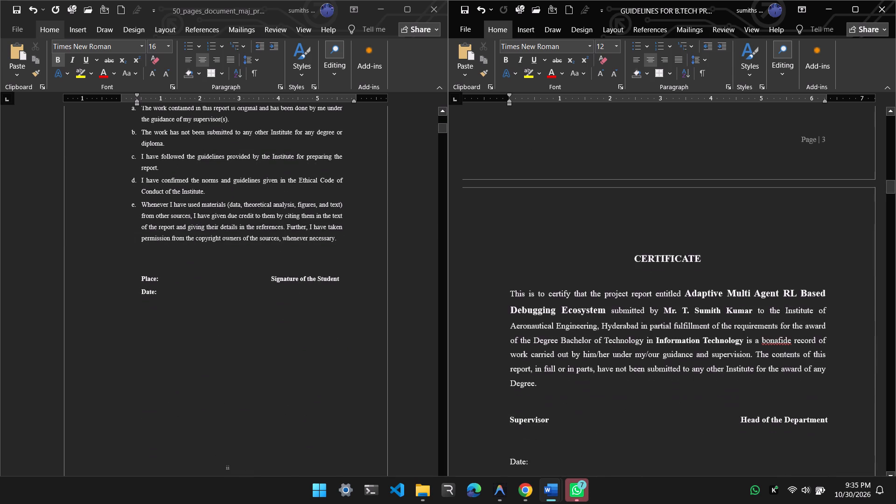
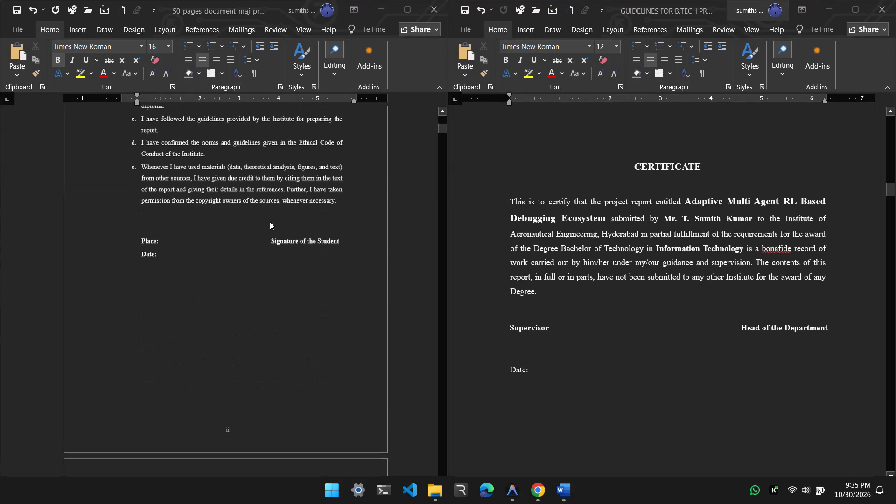
Compare the report's CERTIFICATE page with the one in the 50_pages report, examining the certificate text and the Supervisor, Head of the Department and Date lines.
scroll(270, 222, down, 4)
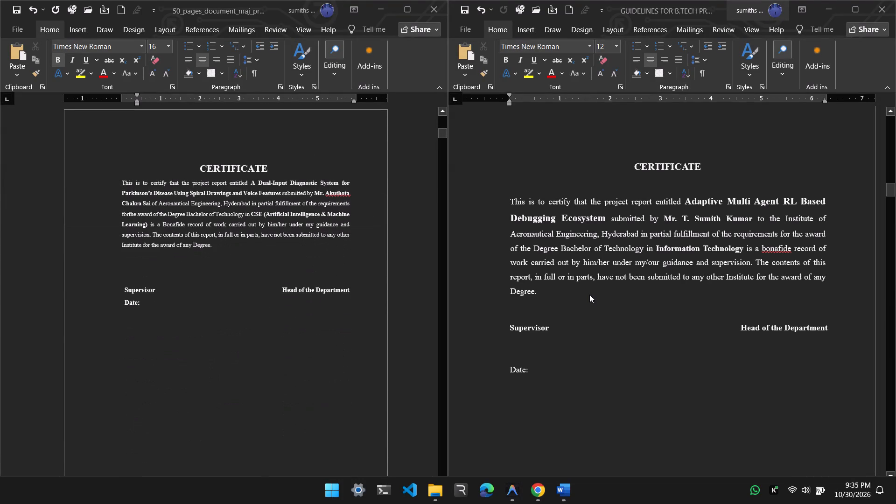
scroll(589, 294, down, 1)
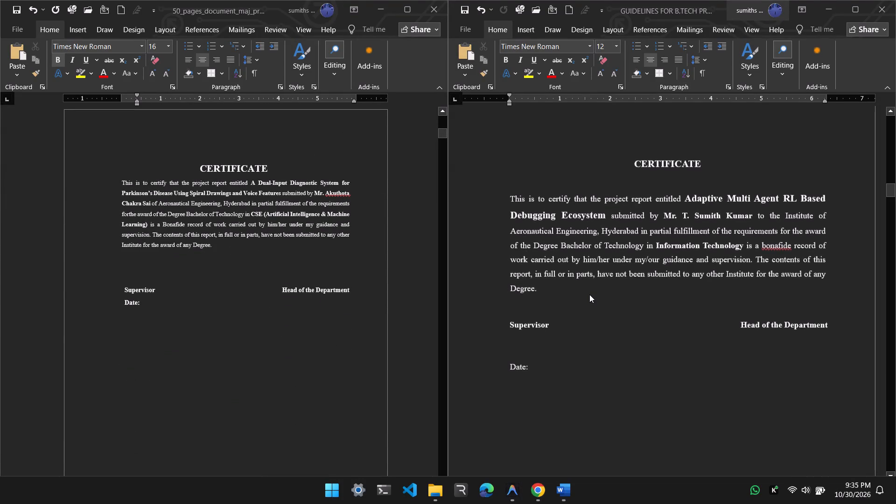
scroll(589, 294, down, 1)
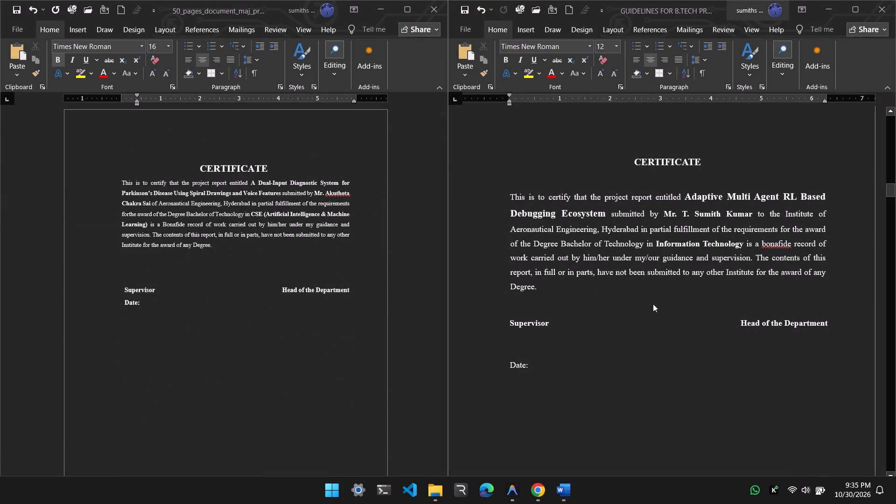
scroll(653, 304, down, 1)
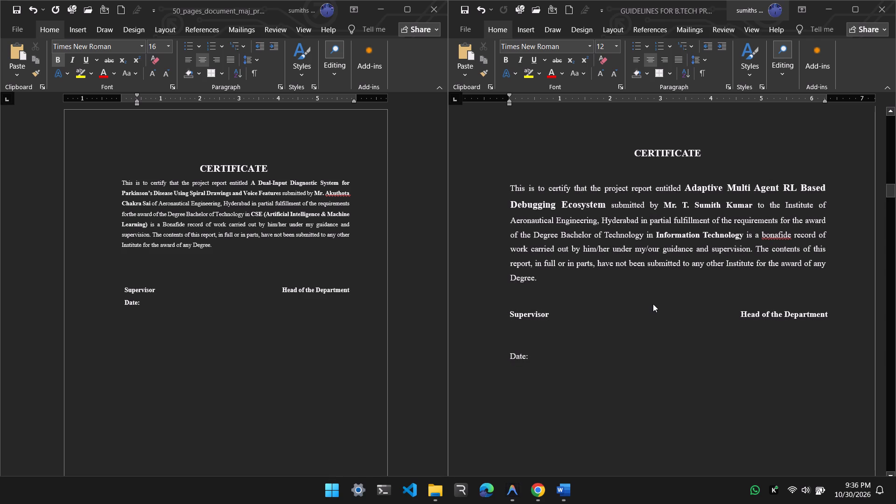
scroll(653, 304, down, 1)
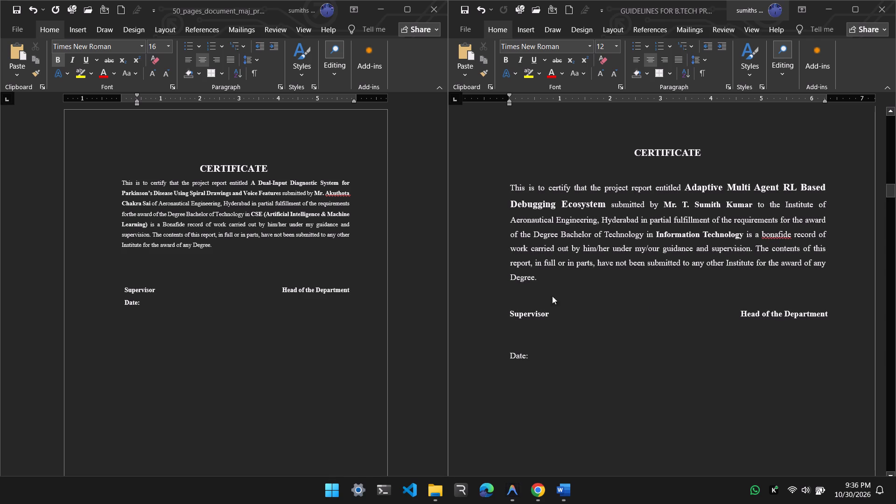
Compare the project report's CERTIFICATE page with the one in the 50_pages report, including the signature and date lines.
scroll(728, 340, down, 1)
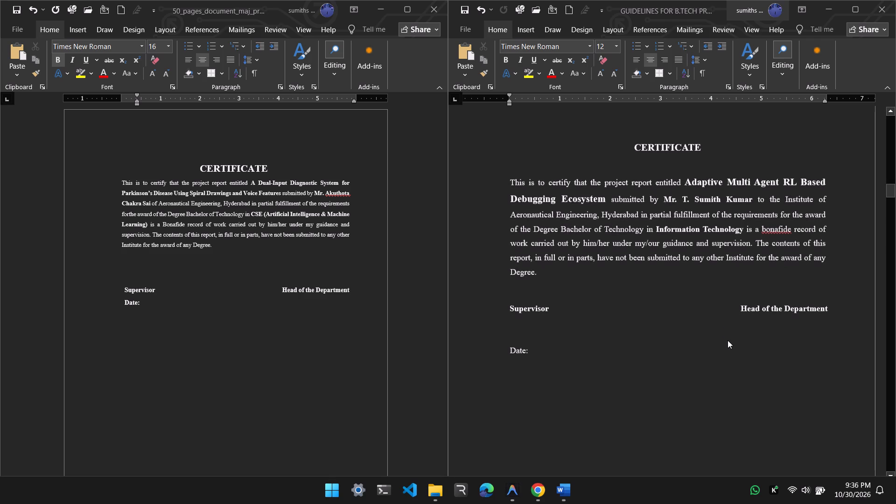
scroll(728, 340, down, 1)
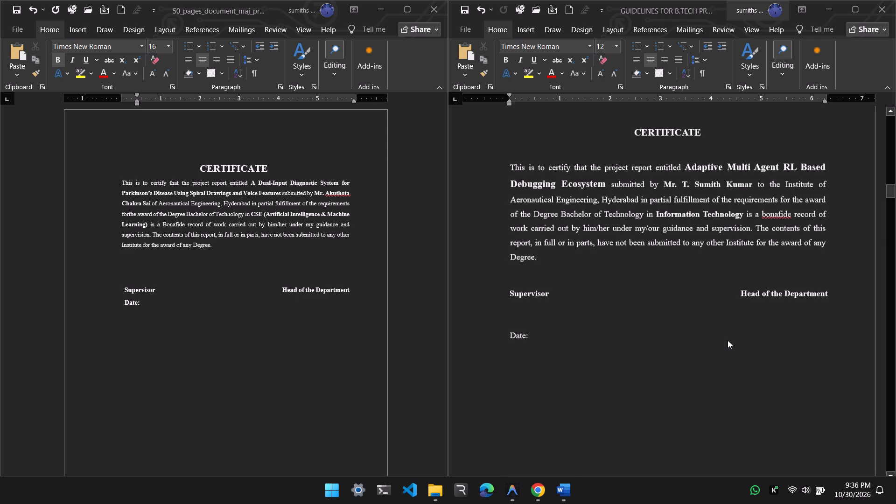
scroll(728, 340, down, 2)
scroll(302, 226, down, 1)
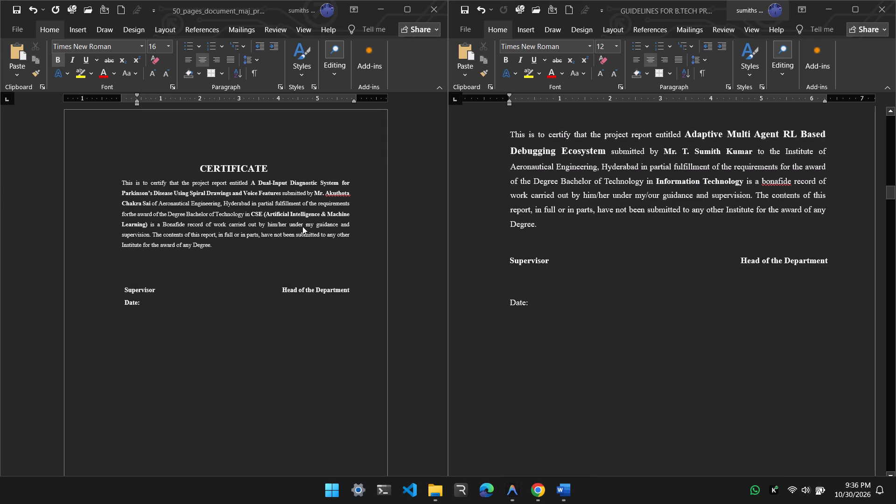
scroll(302, 226, down, 1)
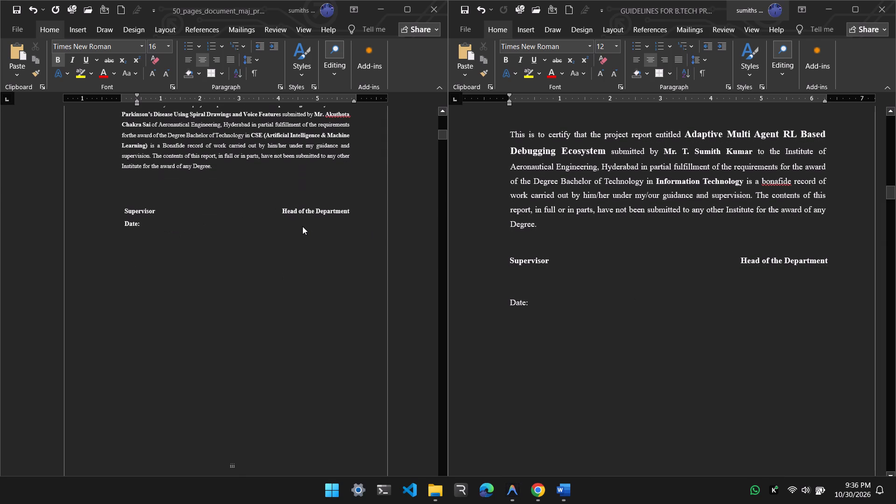
Switch to the B.Tech project guidelines PDF in Chrome and read its sections on plagiarism, report organization and referencing styles.
key(alt+Tab)
click(543, 419)
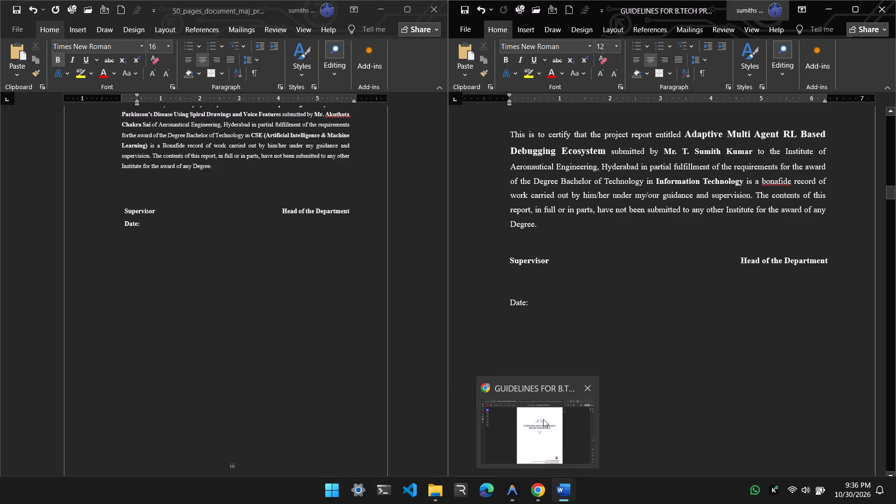
scroll(524, 322, down, 8)
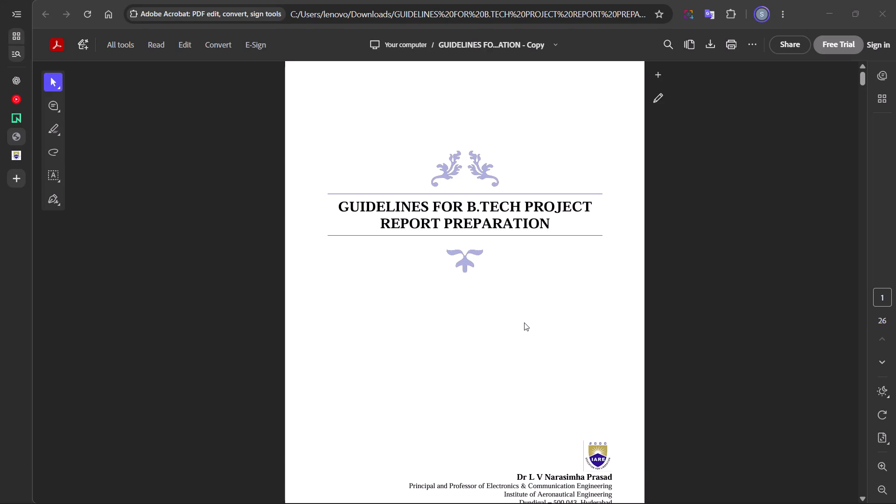
scroll(524, 322, down, 2)
click(700, 311)
scroll(700, 311, down, 5)
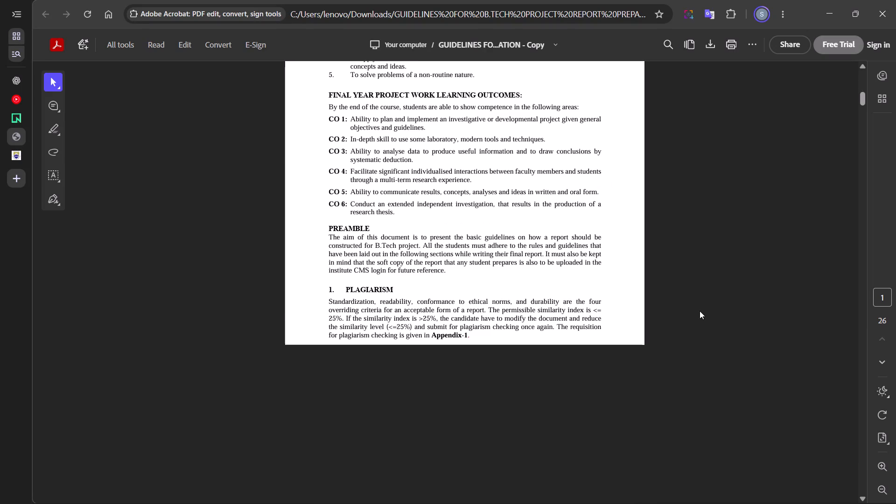
scroll(700, 311, down, 2)
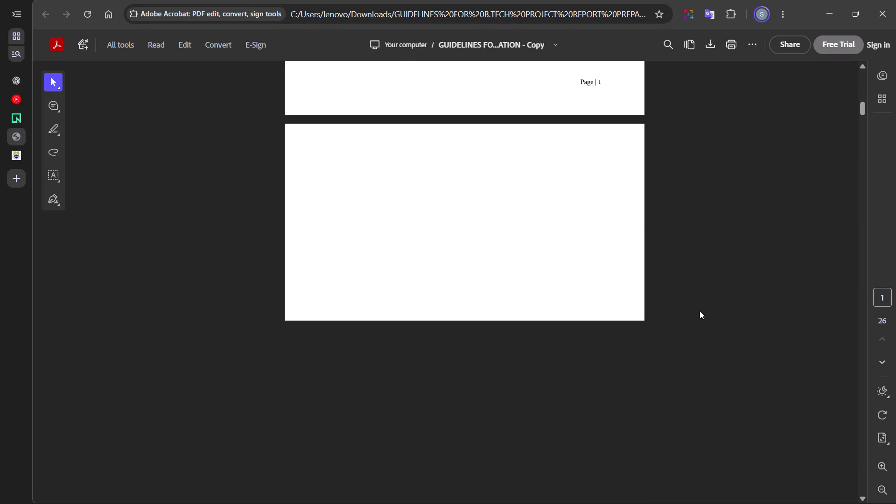
scroll(700, 311, down, 2)
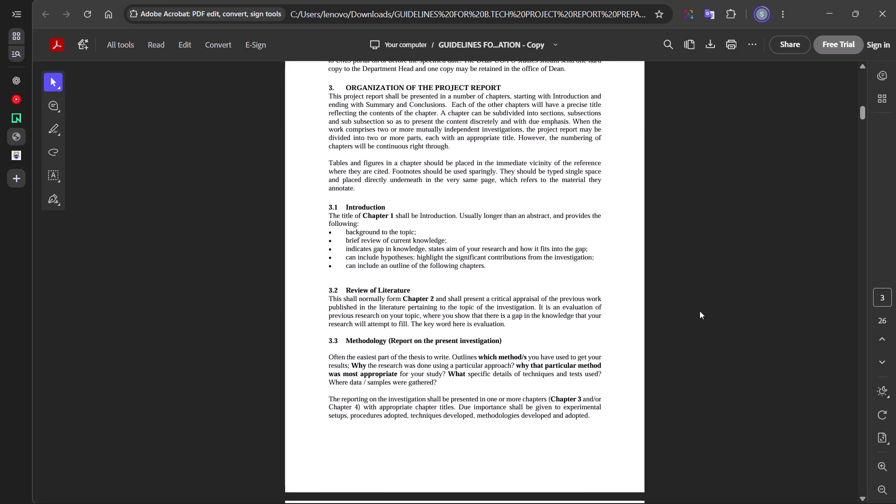
scroll(700, 311, down, 3)
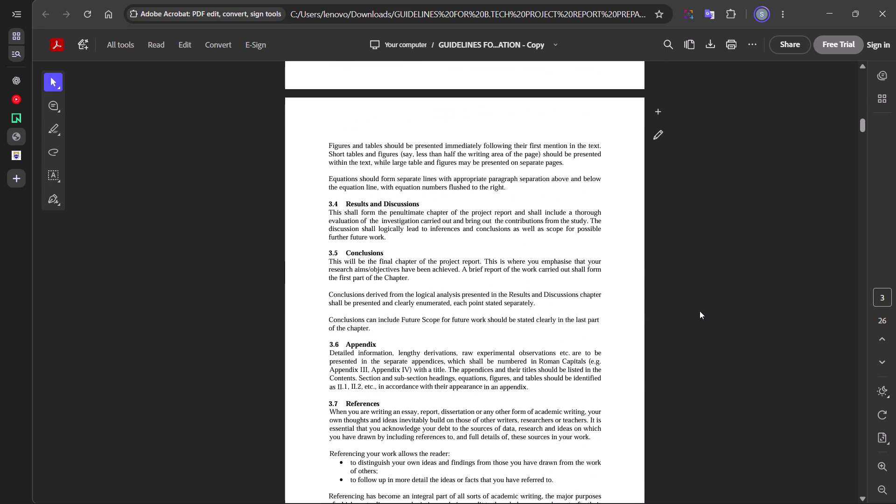
scroll(700, 311, down, 6)
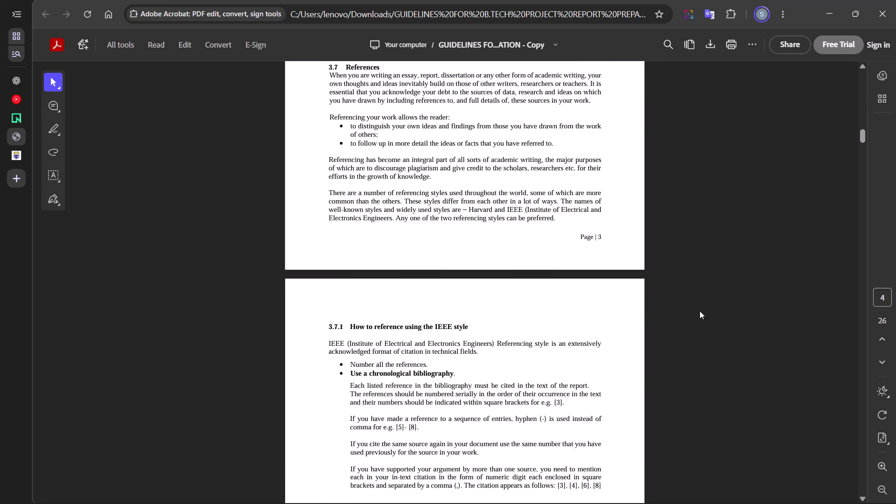
scroll(700, 311, down, 3)
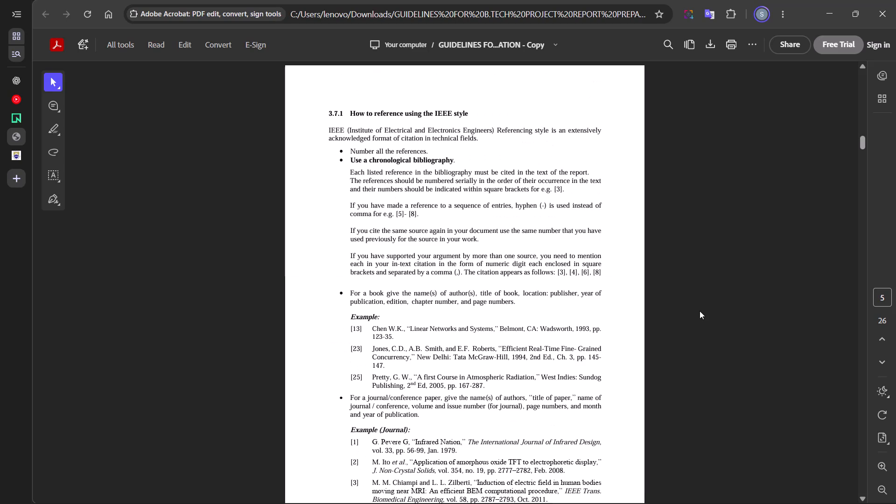
scroll(700, 311, down, 6)
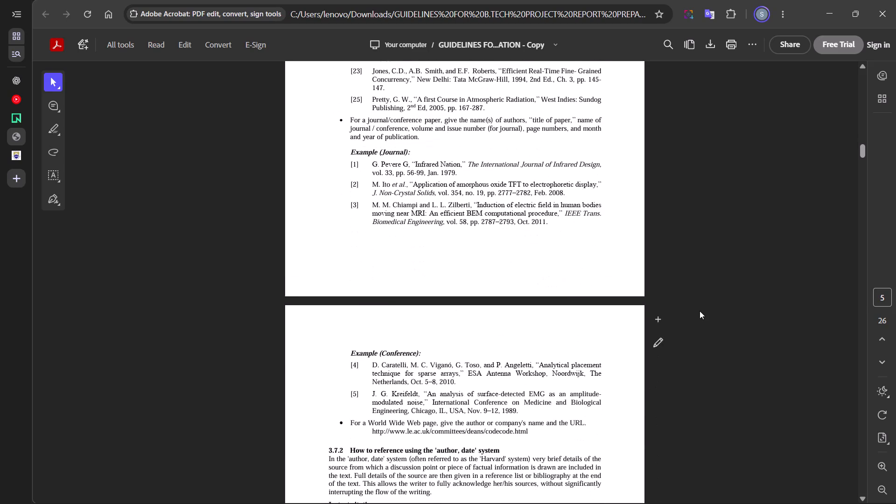
scroll(700, 311, down, 9)
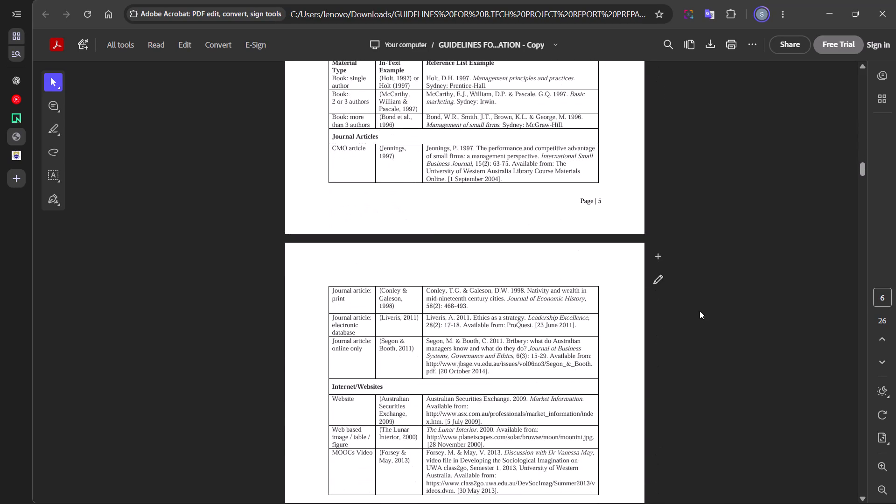
Skim the guidelines' formatting rules, arrangement of contents and sample pages up to the CERTIFICATE on Sample Page 4.
scroll(700, 311, down, 13)
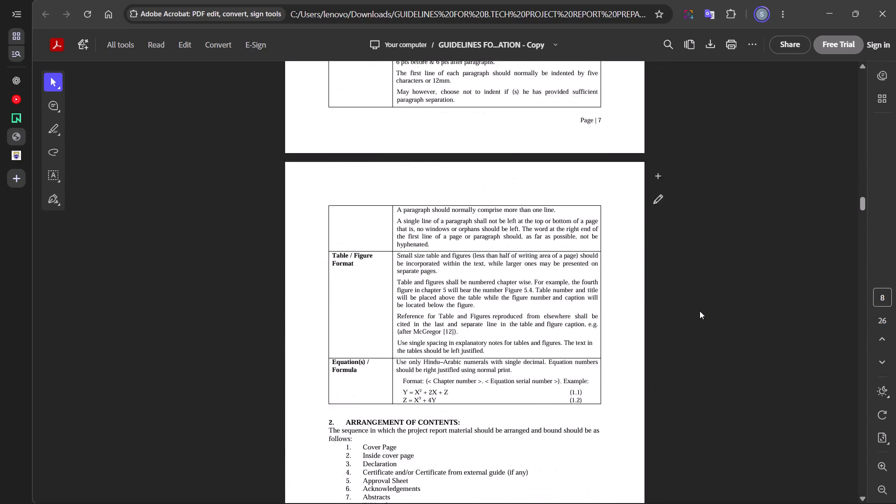
scroll(700, 311, down, 11)
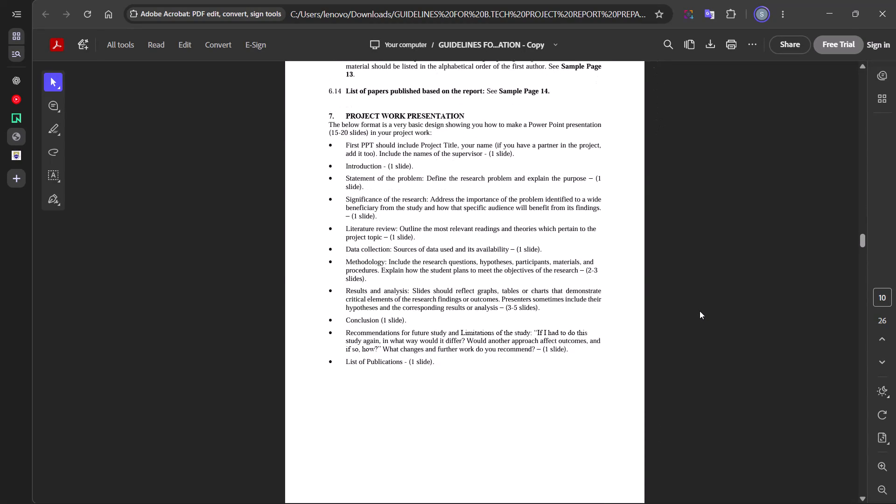
scroll(700, 311, down, 12)
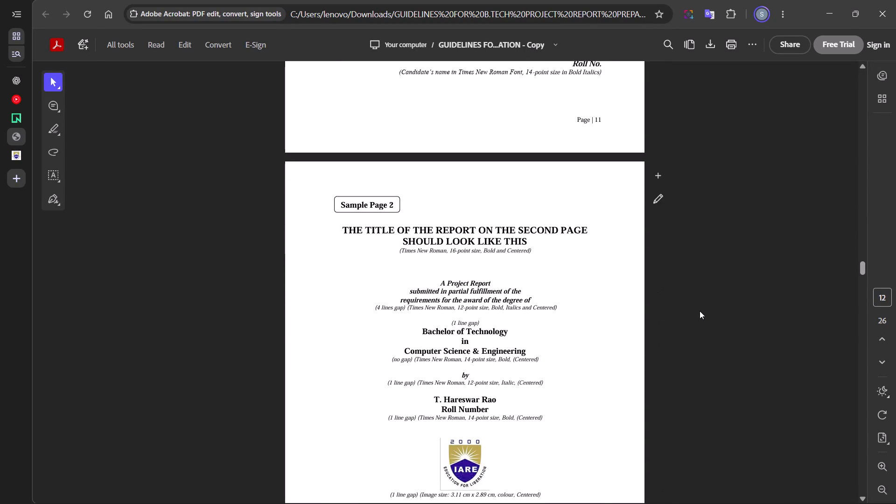
scroll(700, 311, down, 12)
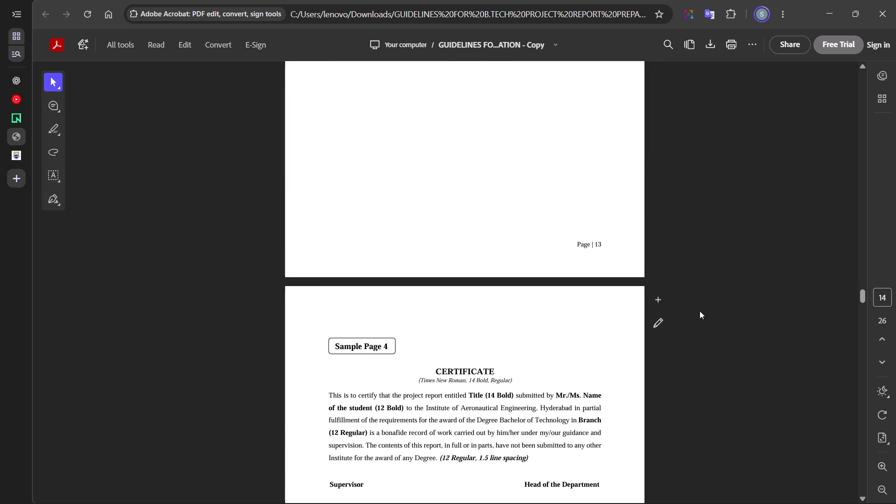
scroll(700, 311, down, 6)
Compare the Word report's CERTIFICATE and APPROVAL SHEET pages with Sample Pages 4 and 5 of the guidelines PDF.
key(alt+Tab)
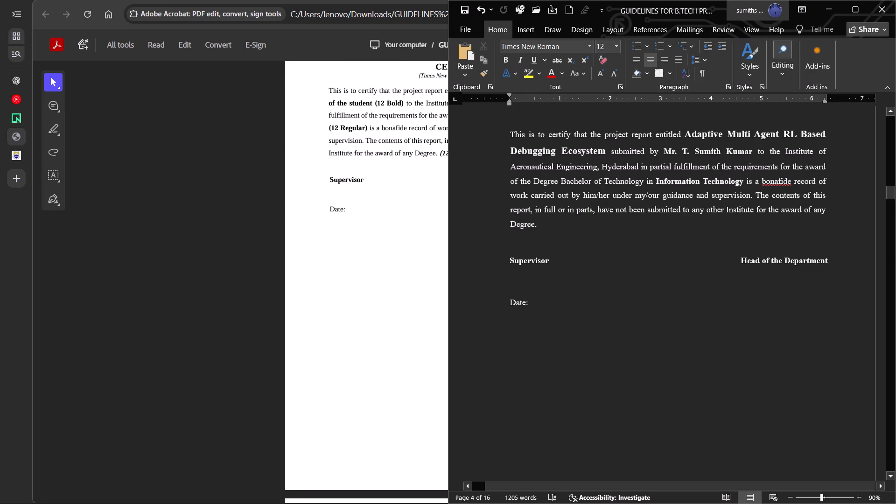
key(alt+Tab)
scroll(563, 428, down, 6)
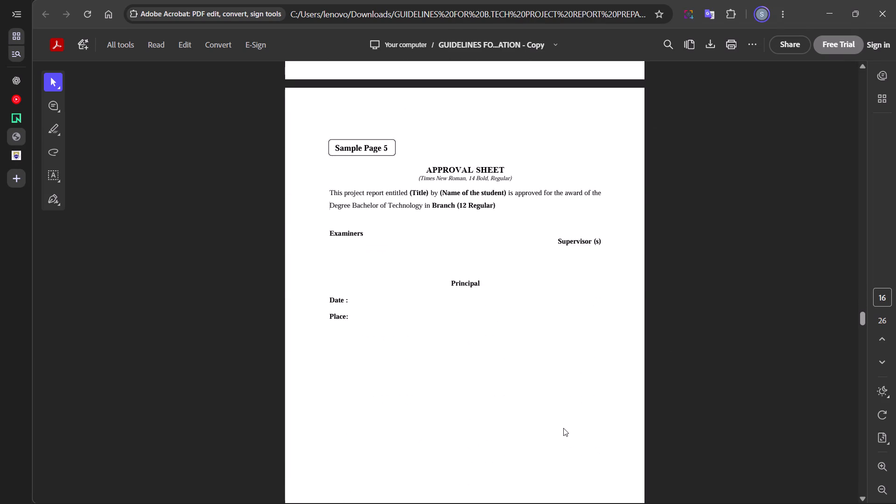
key(alt+Tab)
scroll(758, 320, down, 7)
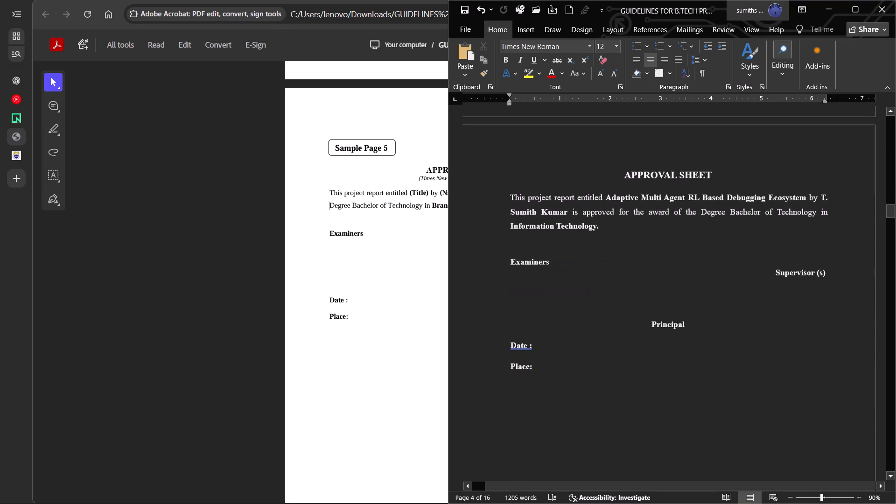
key(alt+Tab)
scroll(653, 308, down, 2)
key(alt+Tab)
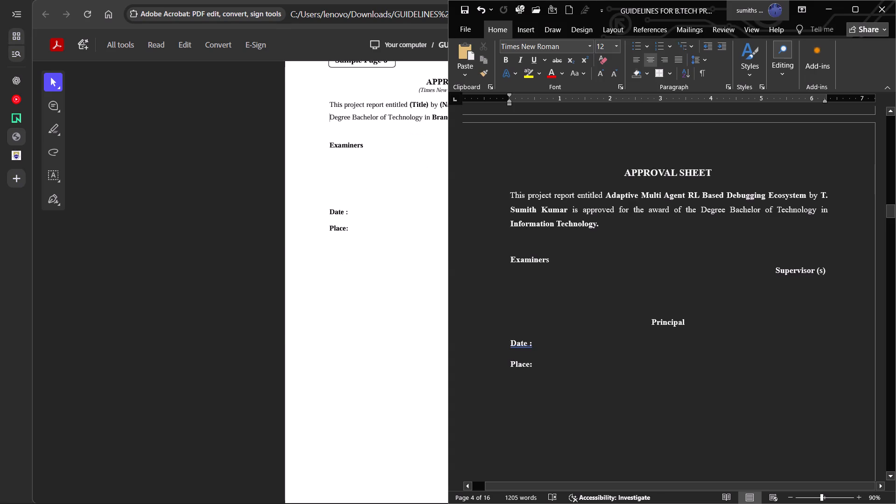
Check the guidelines PDF's ACKNOWLEDGEMENT and ABSTRACT sample pages against the corresponding pages of the Word report.
scroll(754, 309, down, 7)
key(alt+Tab)
scroll(578, 359, down, 2)
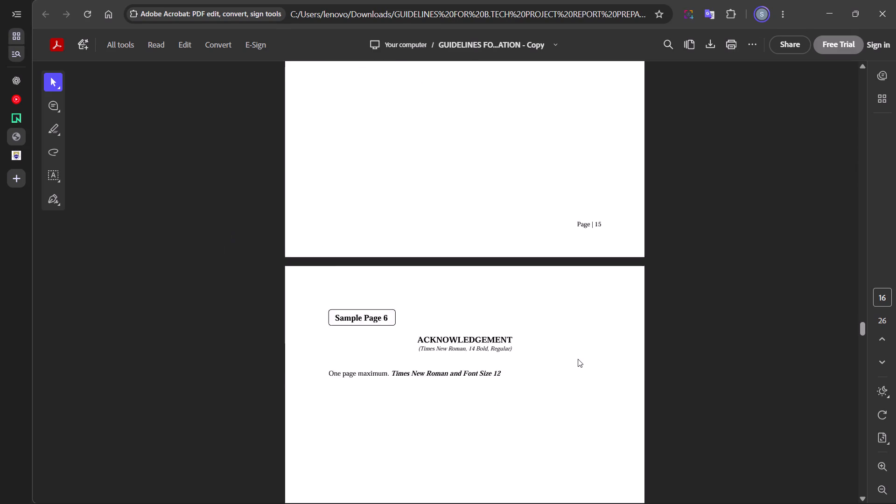
scroll(578, 359, down, 6)
key(alt+Tab)
scroll(745, 322, down, 6)
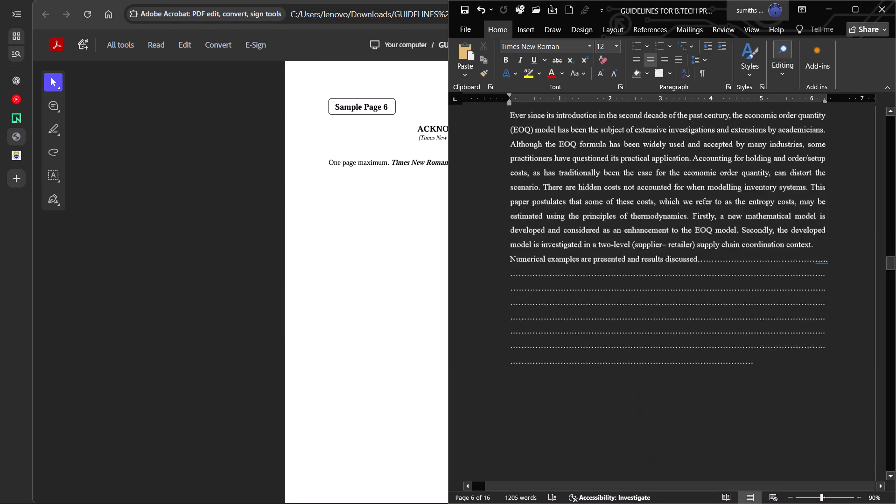
key(alt+Tab)
scroll(489, 385, down, 5)
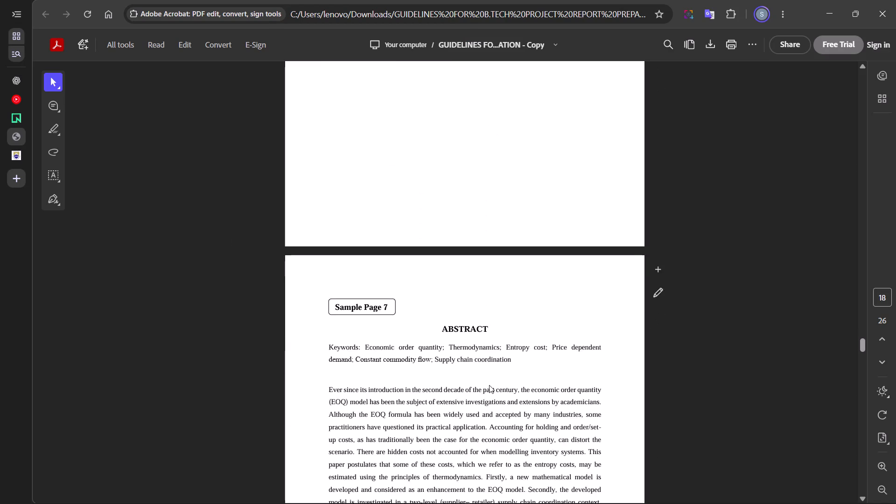
scroll(489, 385, down, 9)
Compare the Word report's table list and LIST OF FIGURES page with Sample Pages 9 and 10 of the guidelines PDF.
key(alt+Tab)
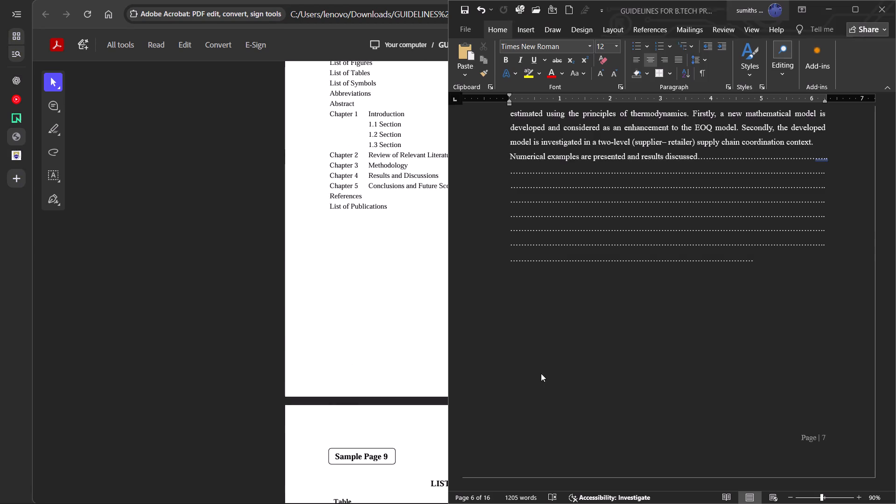
scroll(644, 378, down, 8)
scroll(597, 401, down, 1)
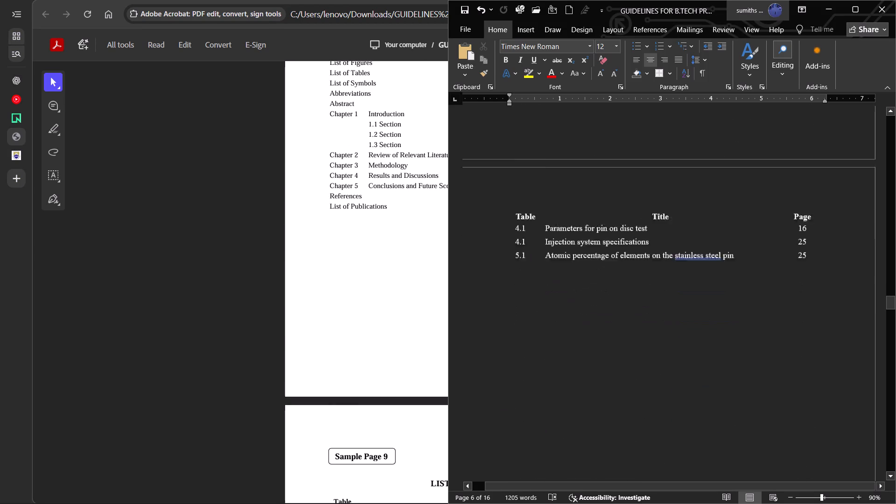
scroll(597, 401, down, 1)
scroll(429, 377, down, 10)
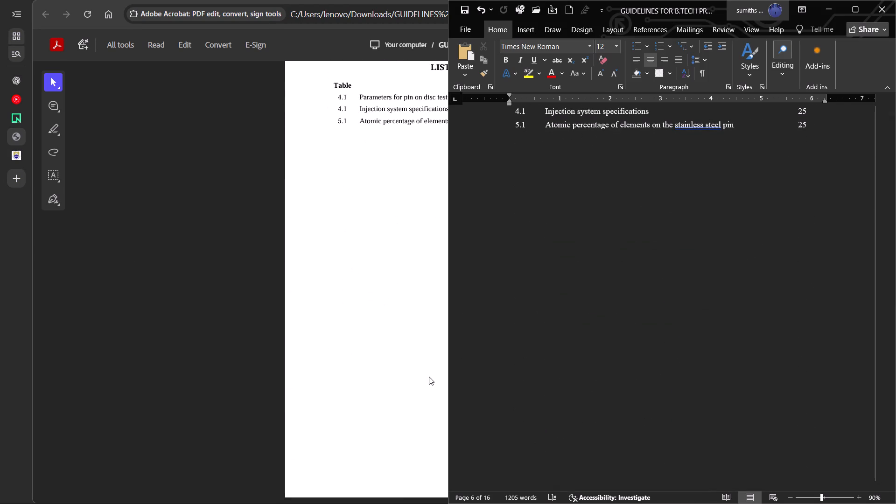
scroll(429, 377, down, 5)
scroll(642, 366, down, 3)
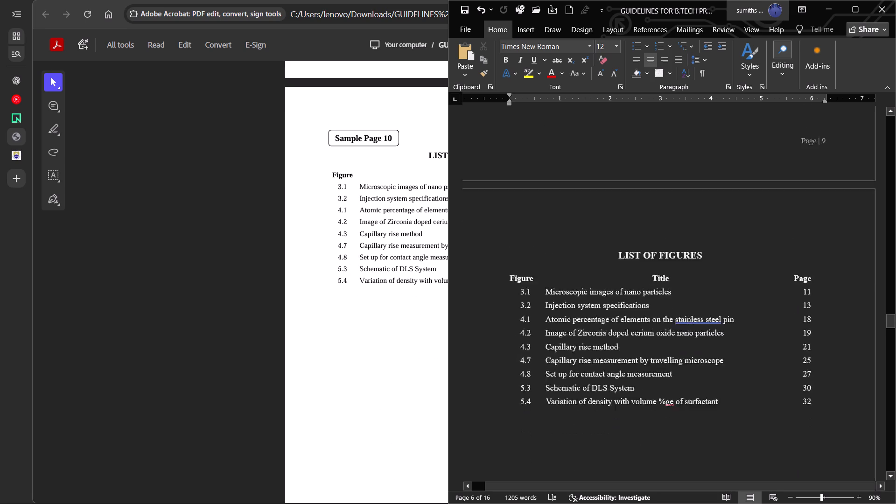
Compare the Word report's LIST OF SYMBOLS, LIST OF ABBREVIATIONS and REFERENCES pages with Sample Pages 11 to 13 of the guidelines PDF.
scroll(642, 366, down, 2)
scroll(402, 354, down, 6)
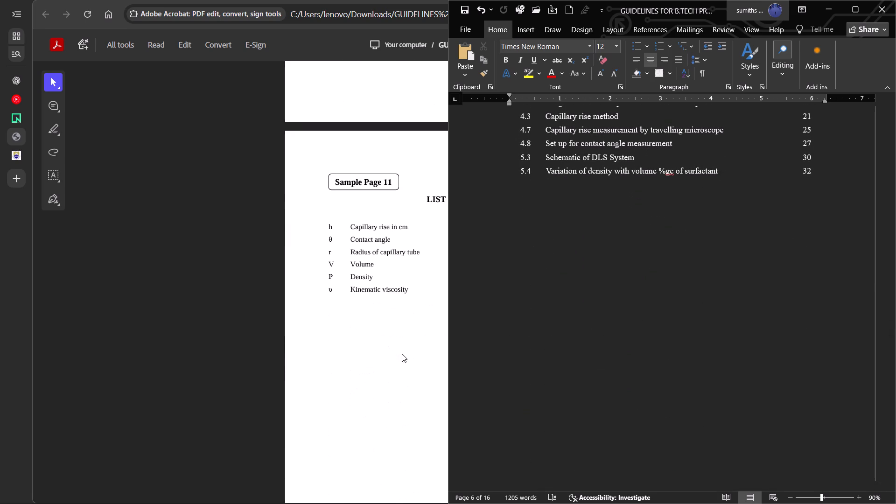
scroll(642, 307, down, 4)
scroll(406, 319, down, 2)
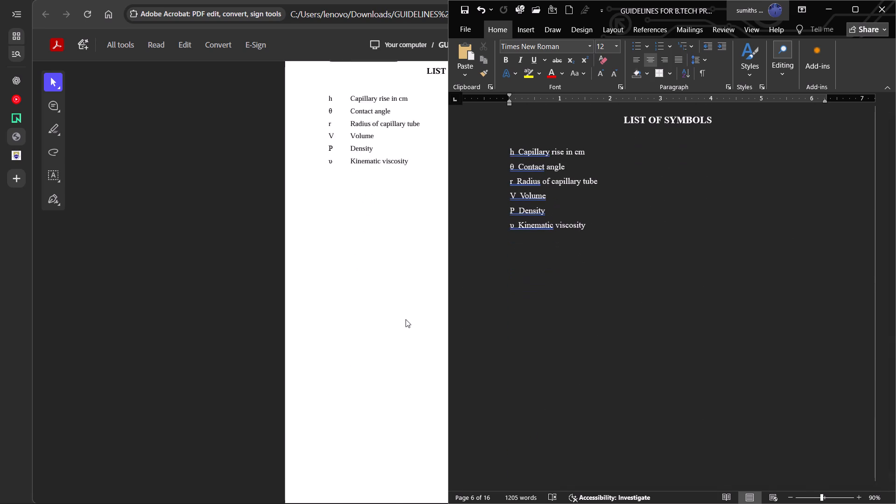
scroll(406, 319, down, 3)
scroll(607, 348, down, 4)
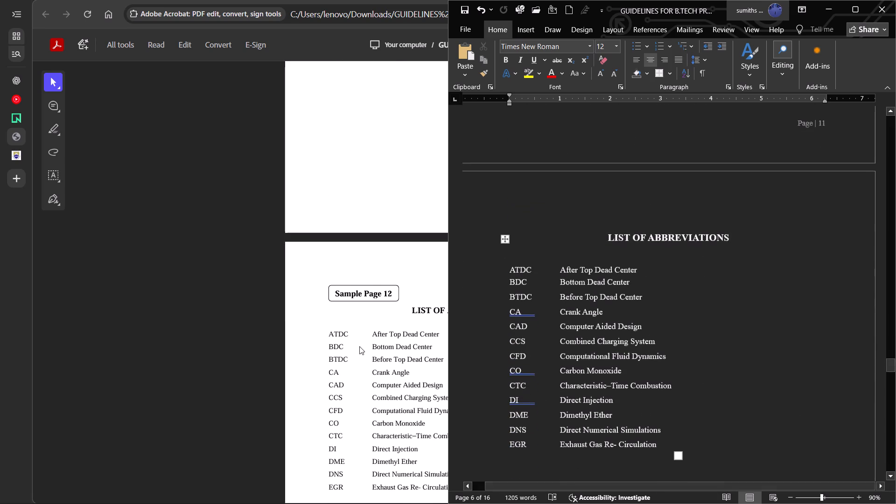
scroll(359, 346, down, 1)
scroll(637, 280, down, 5)
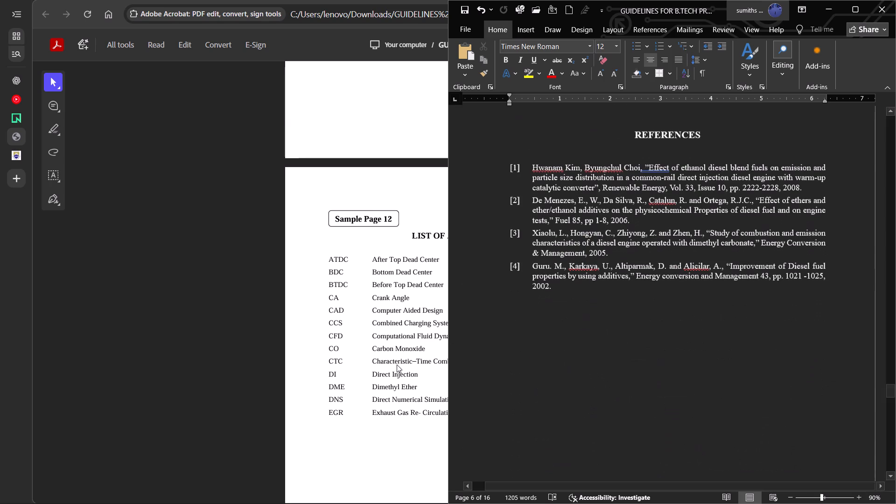
scroll(397, 364, down, 8)
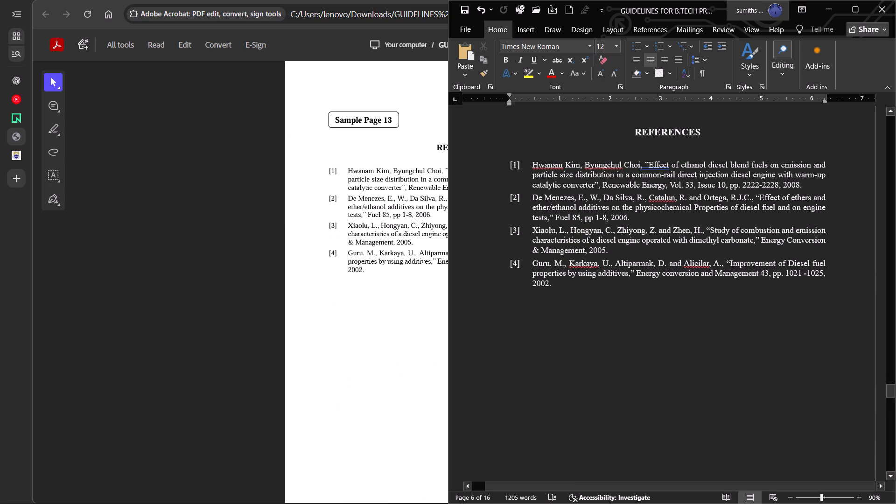
Compare the Word report's LIST OF PUBLICATIONS page with Sample Page 14 of the guidelines PDF.
scroll(594, 332, down, 5)
scroll(386, 367, down, 7)
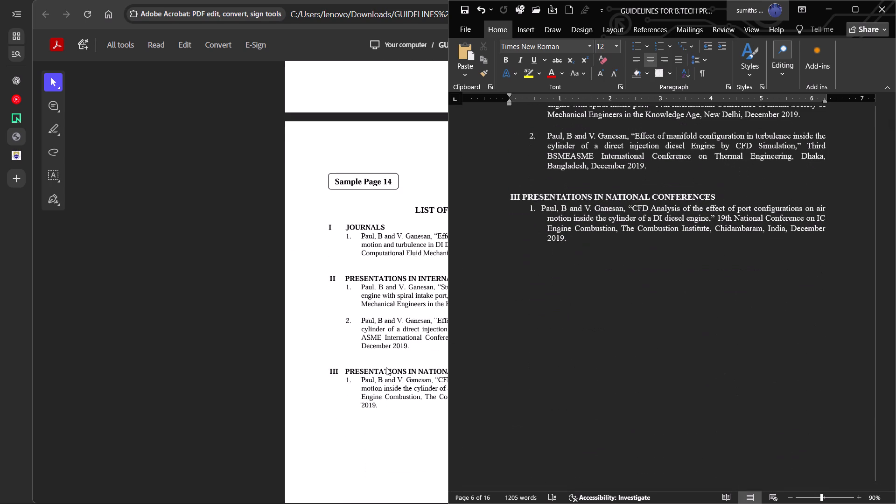
scroll(386, 367, down, 2)
scroll(575, 360, up, 3)
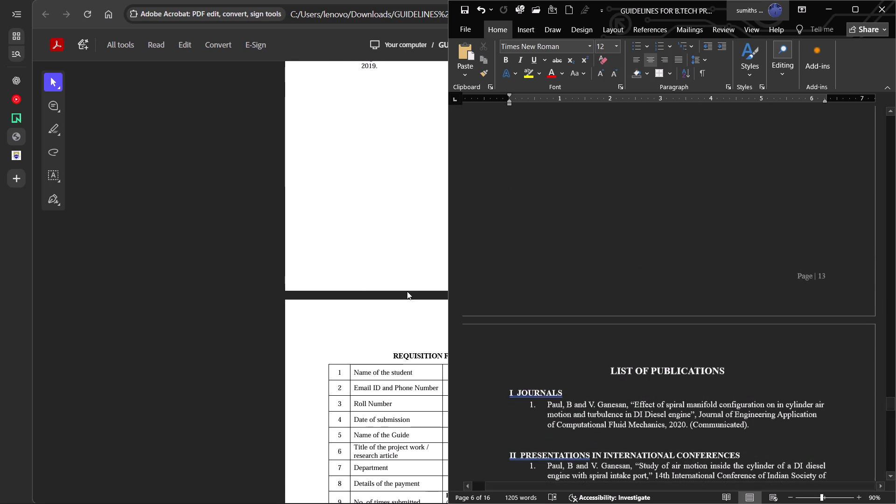
scroll(407, 291, up, 2)
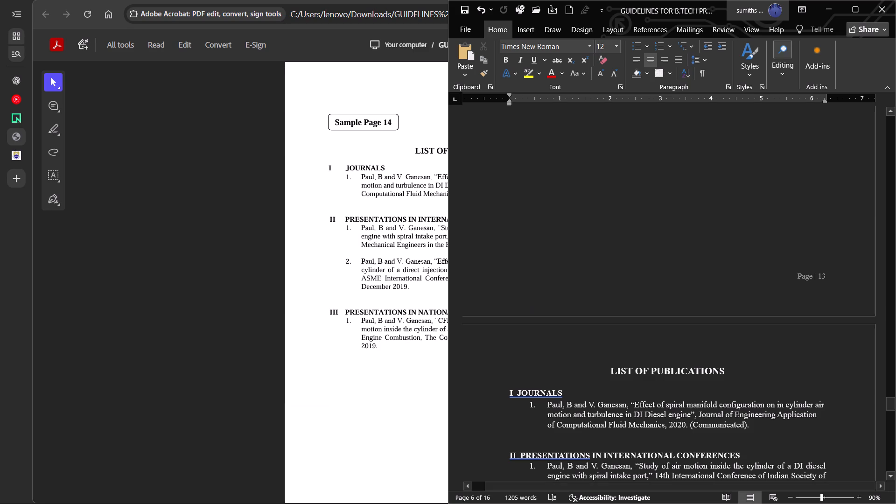
Compare the Word report's REQUISITION FOR PLAGIARISM CHECK form with the matching form at the end of the guidelines PDF.
scroll(599, 369, down, 10)
scroll(379, 326, down, 6)
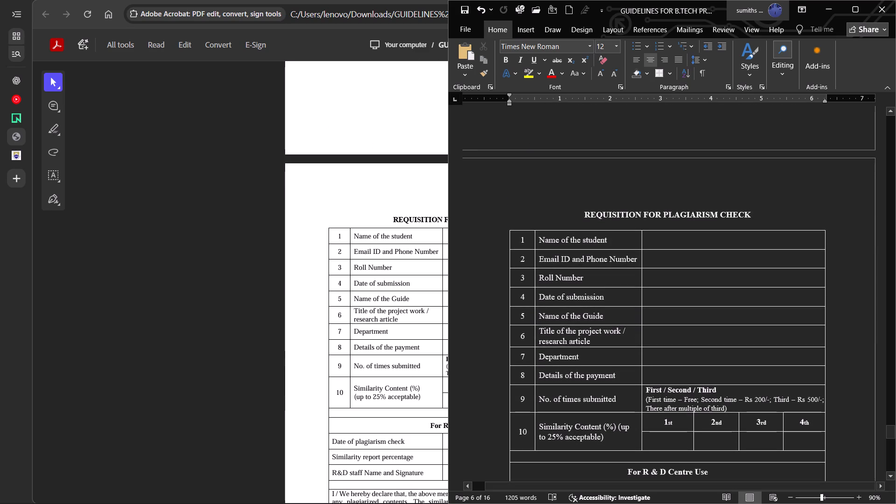
scroll(598, 352, down, 2)
scroll(341, 323, down, 4)
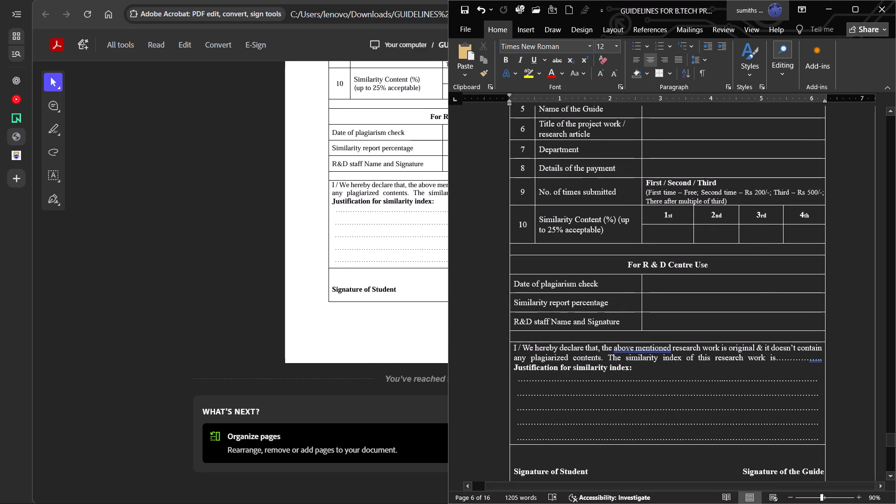
scroll(618, 383, down, 8)
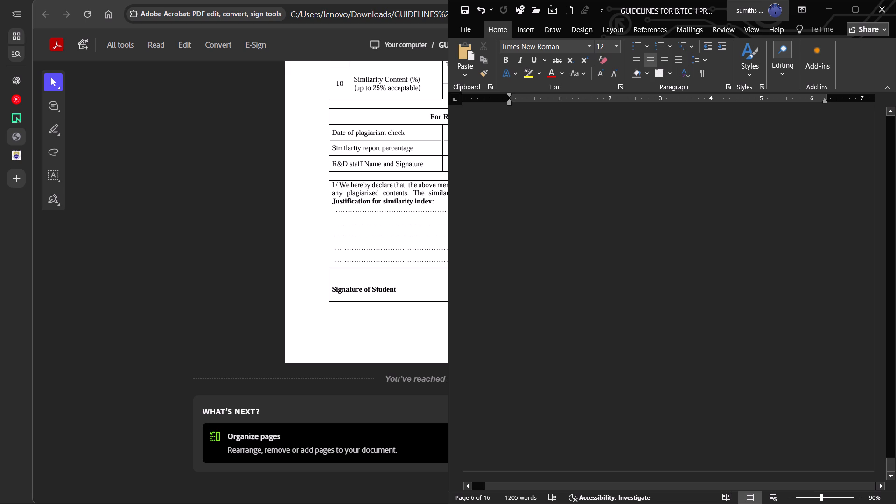
scroll(679, 299, up, 5)
Save the Word report.
ctrl+click(679, 299)
key(ctrl+s)
key(ctrl+s)
key(ctrl+s)
Switch to Chrome, look over the guidelines PDF's Appendix 1 page and close the PDF.
click(288, 269)
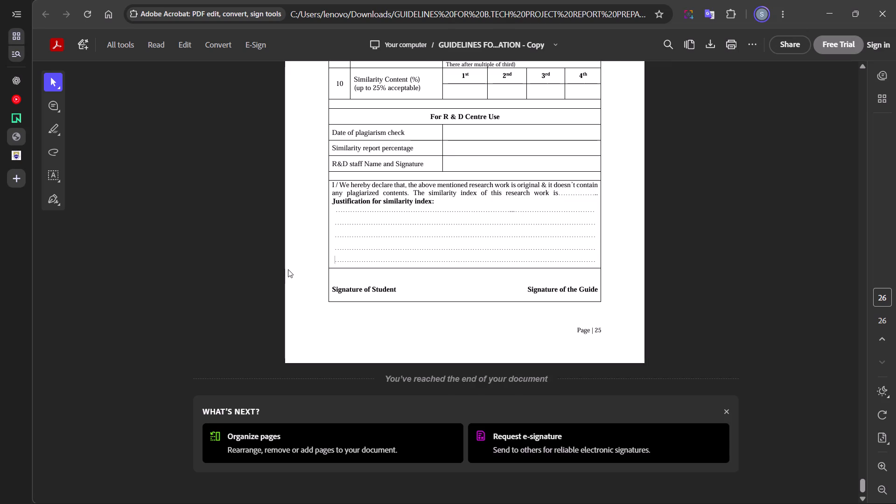
scroll(288, 269, up, 5)
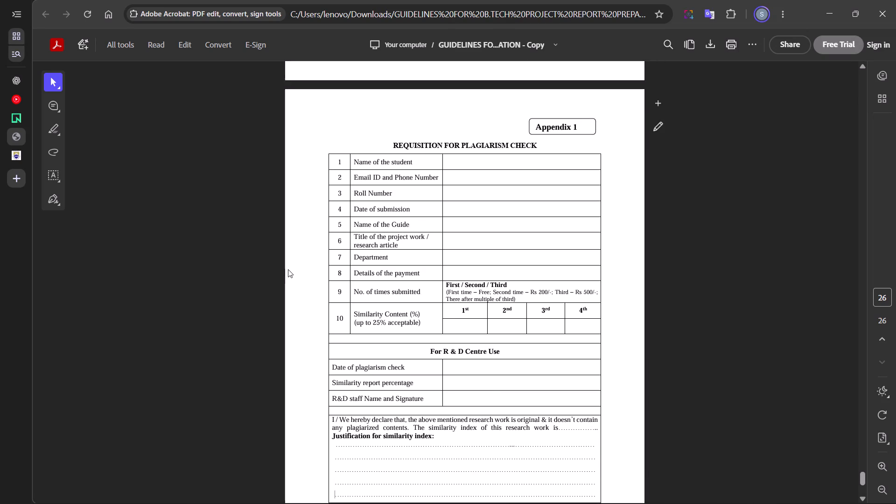
scroll(288, 269, up, 1)
click(279, 312)
scroll(279, 312, up, 2)
key(ctrl+w)
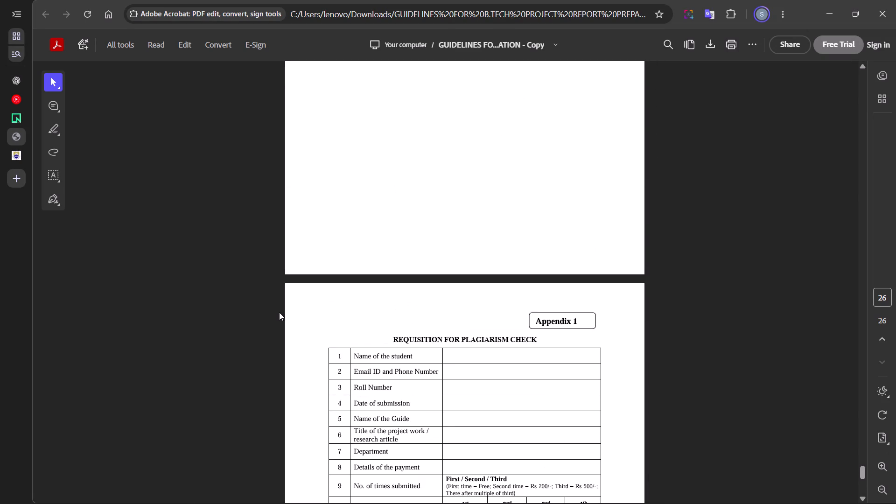
Return to Chrome and close the Samvidha campus management page.
key(alt+Tab)
key(alt+Tab)
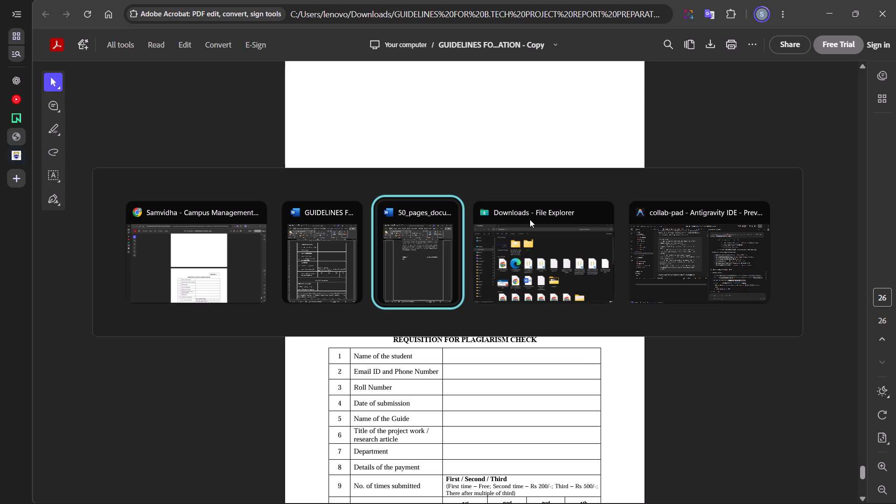
alt+click(210, 251)
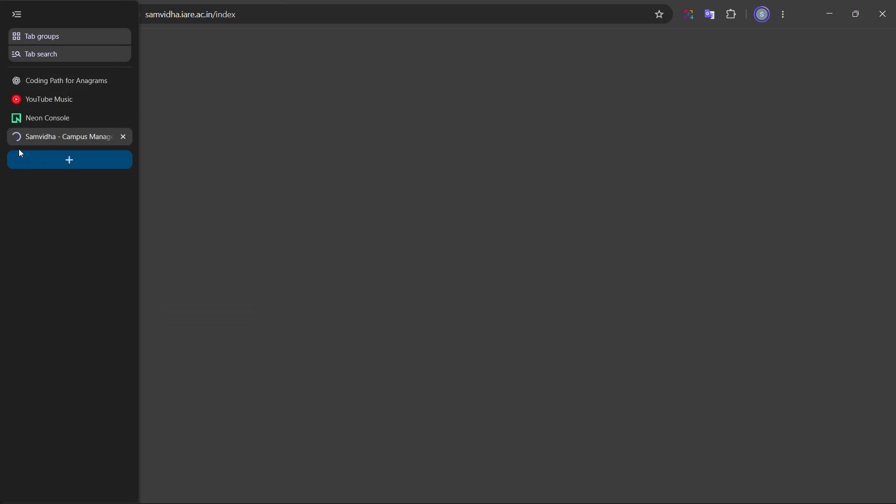
click(126, 138)
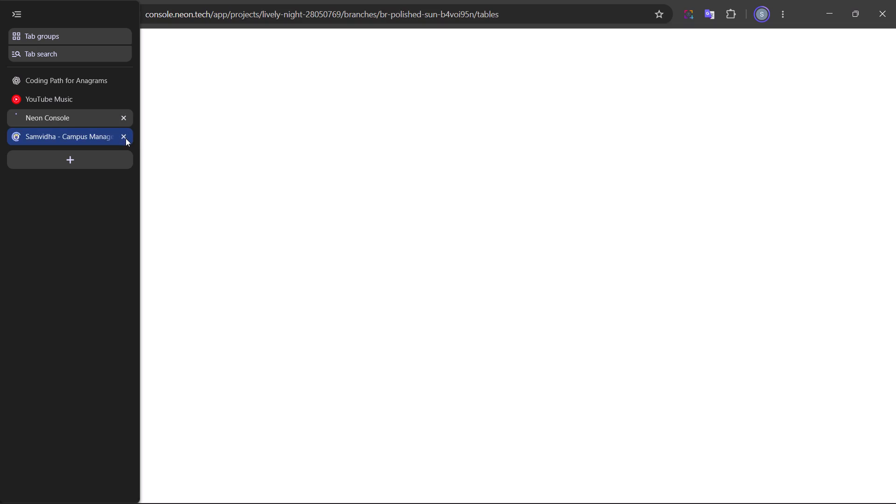
click(63, 99)
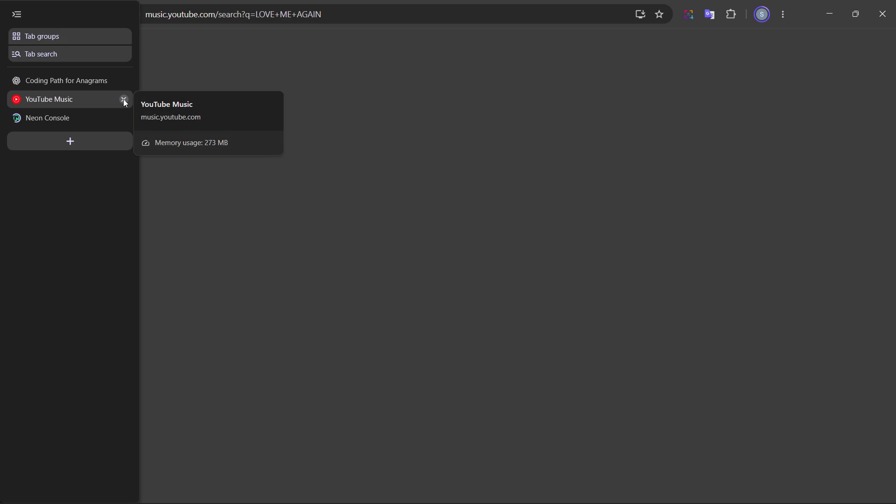
click(71, 122)
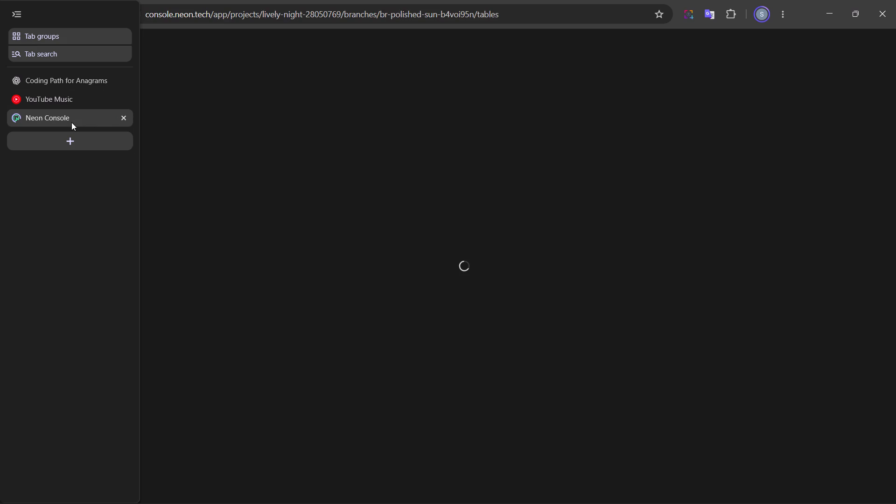
click(94, 101)
click(94, 101)
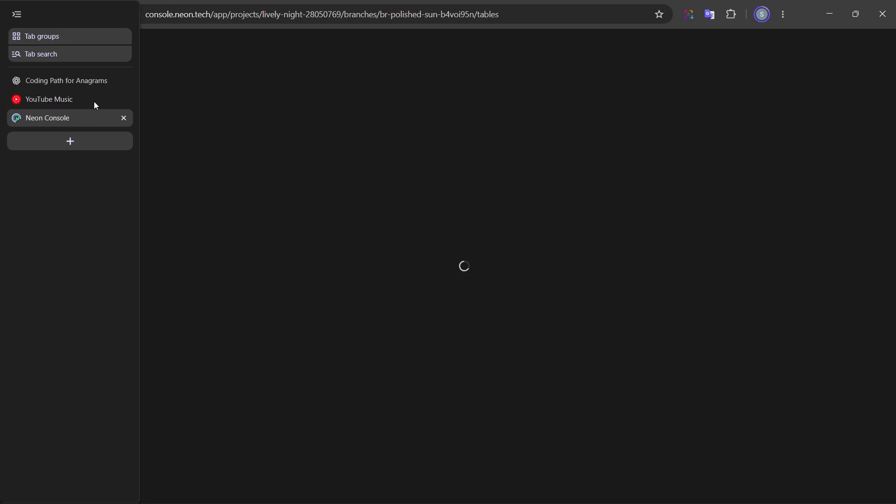
double_click(94, 101)
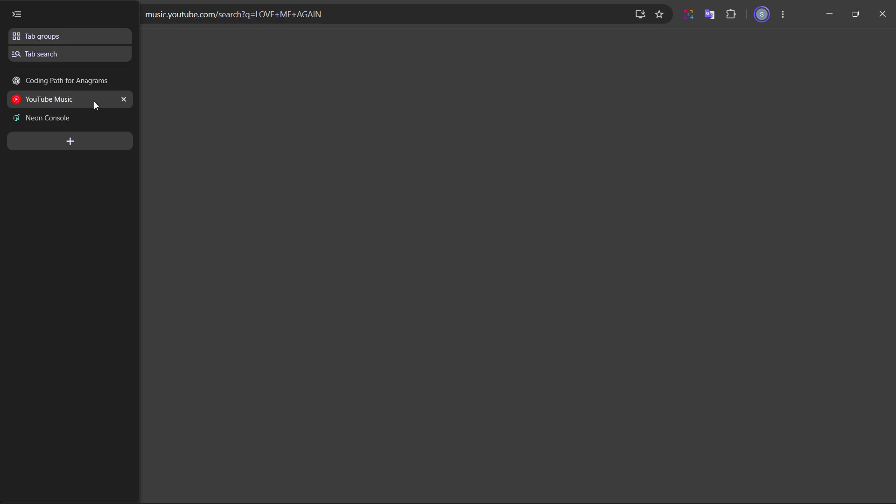
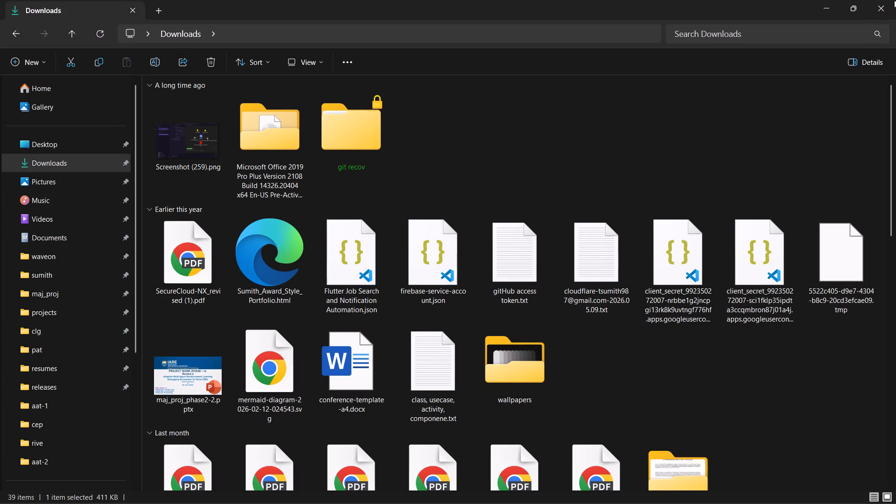
Bring up the open Word documents, the 50_pages report and the guidelines document, to switch back to Word.
click(534, 499)
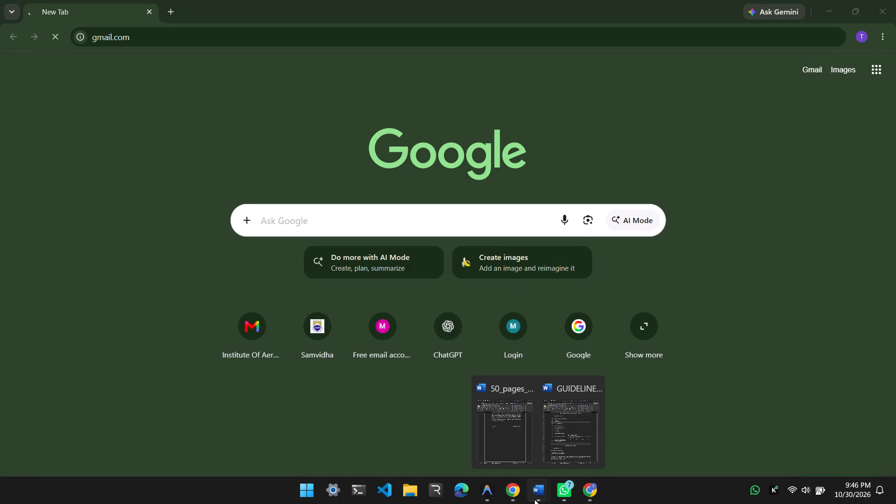
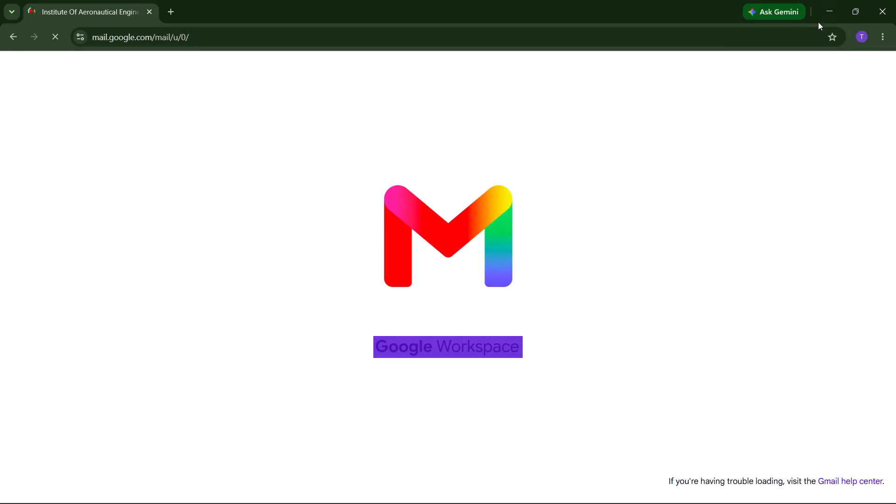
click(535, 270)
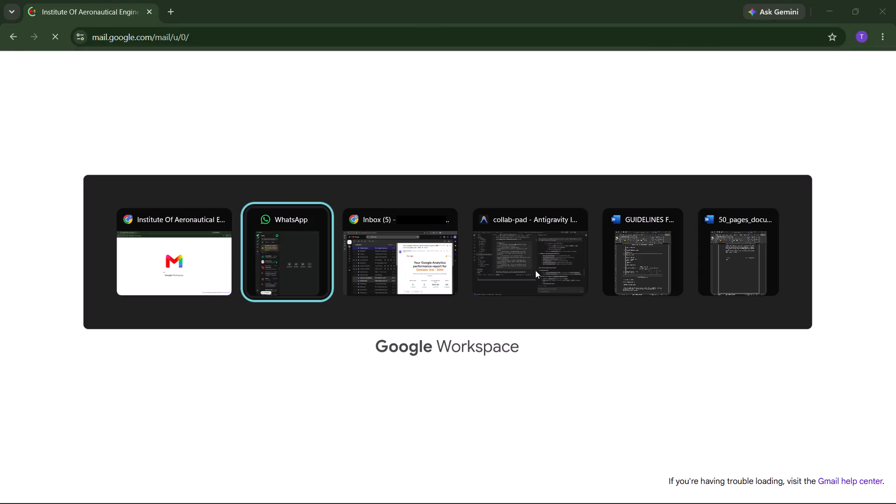